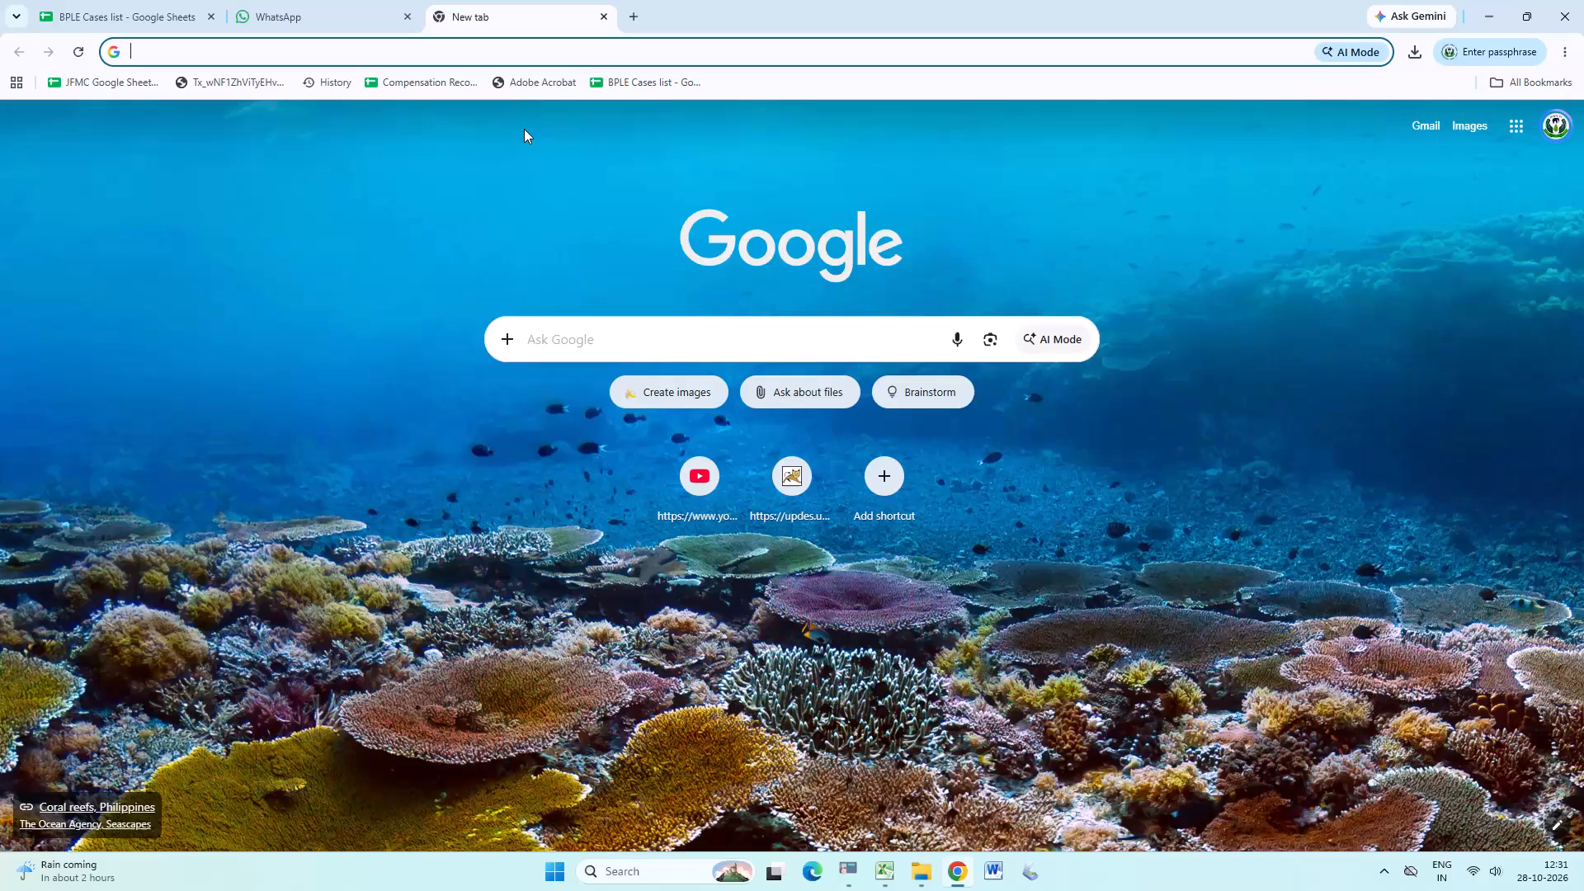
Search for "degree minute second to degree decimal" and open the LatLong.net Degrees Minutes Seconds to Decimal Degrees converter.
key("g")
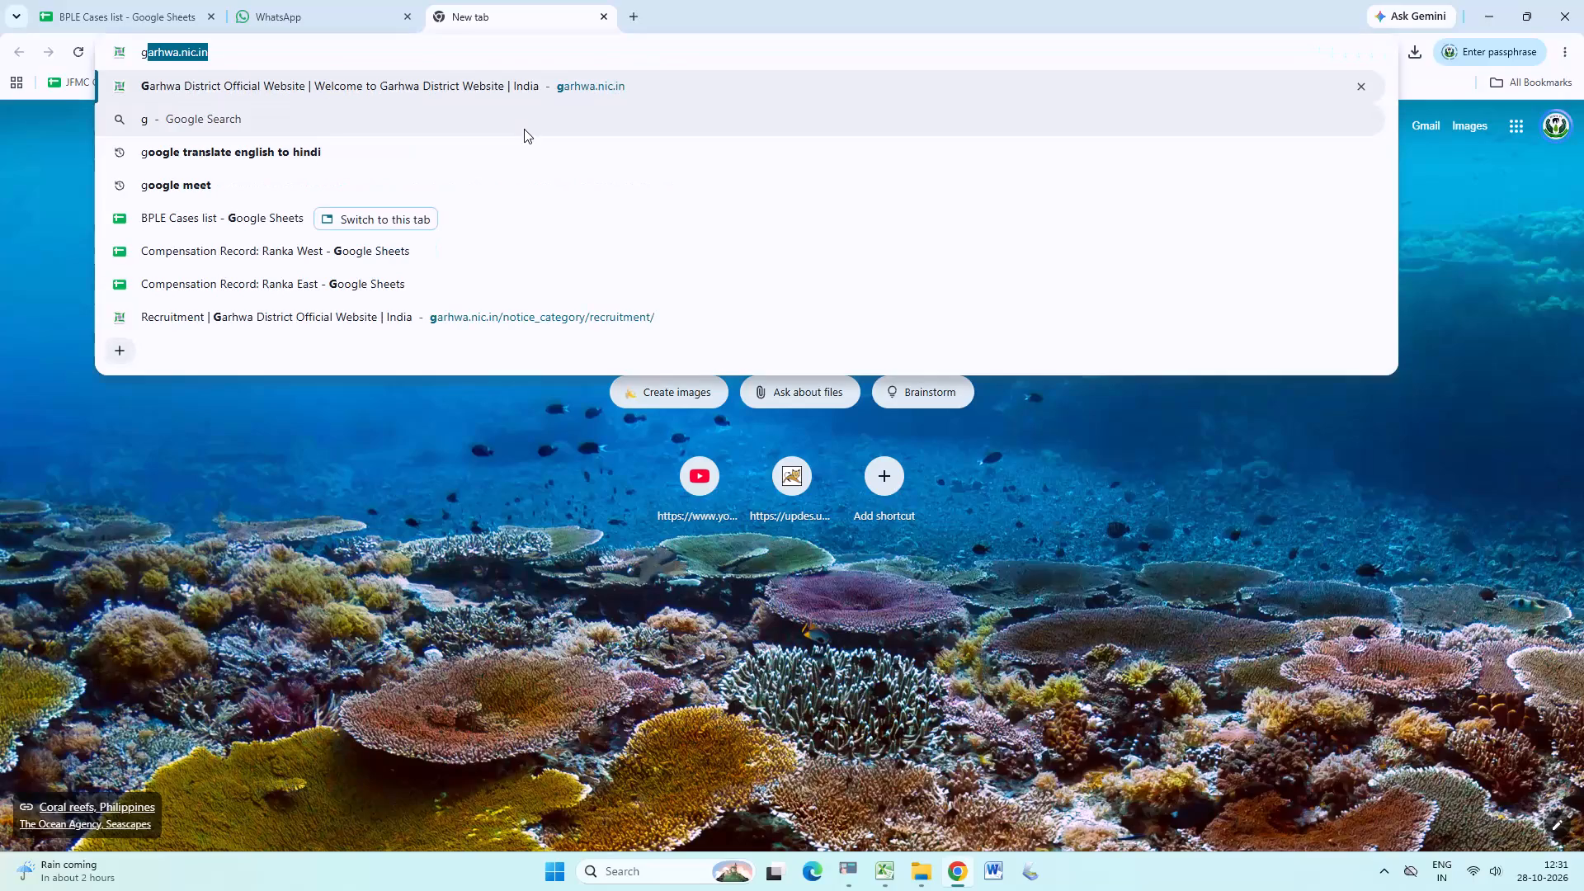
key("BackSpace")
key("d")
key("BackSpace")
key("BackSpace")
key("d")
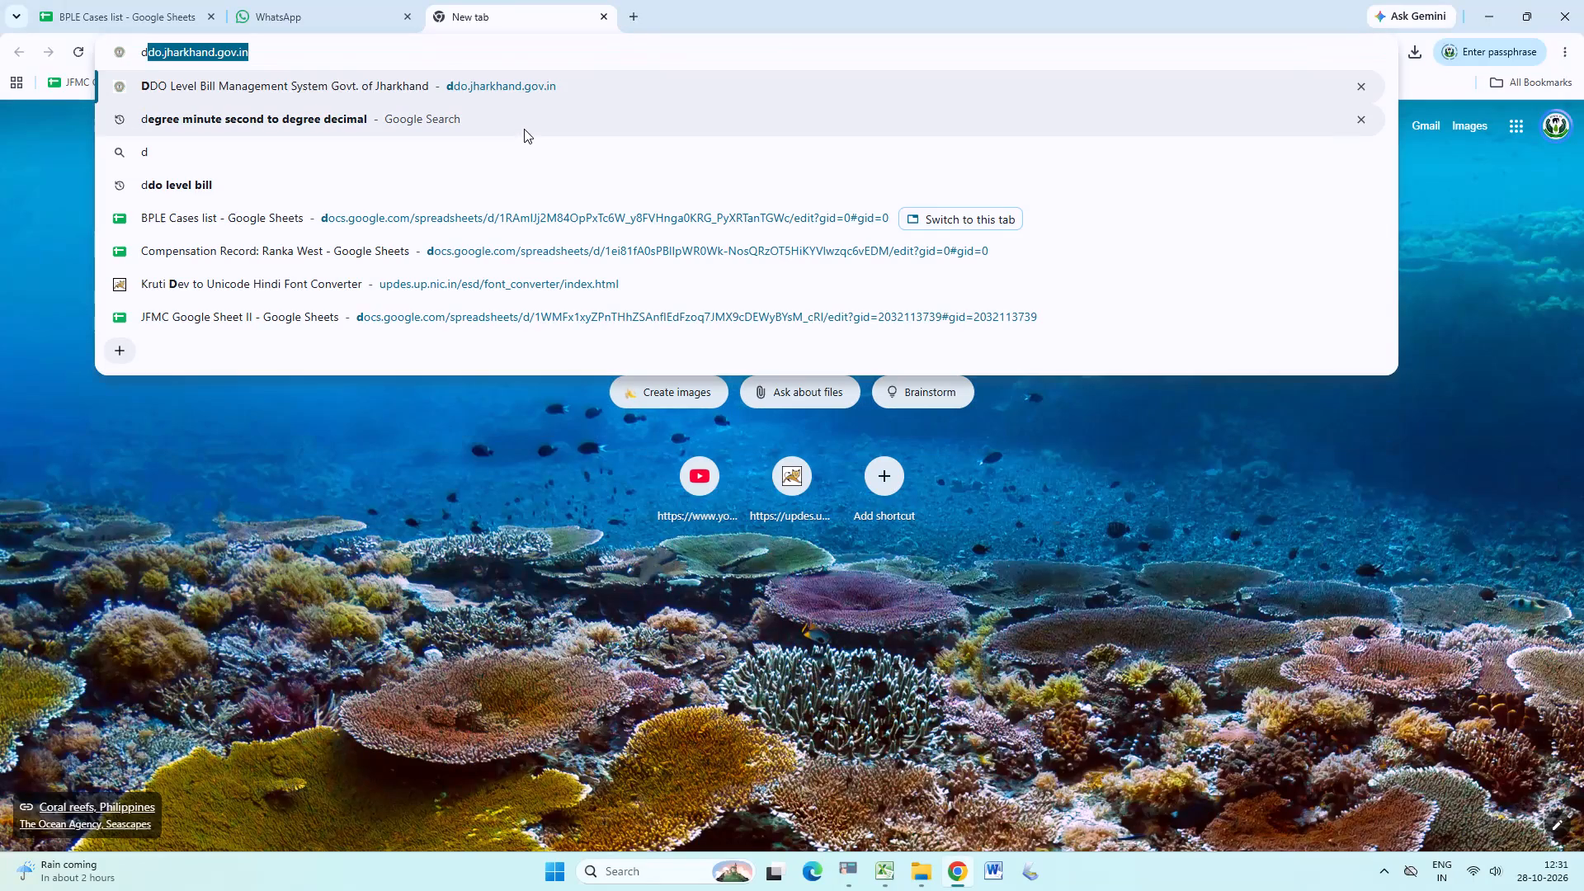
key("r")
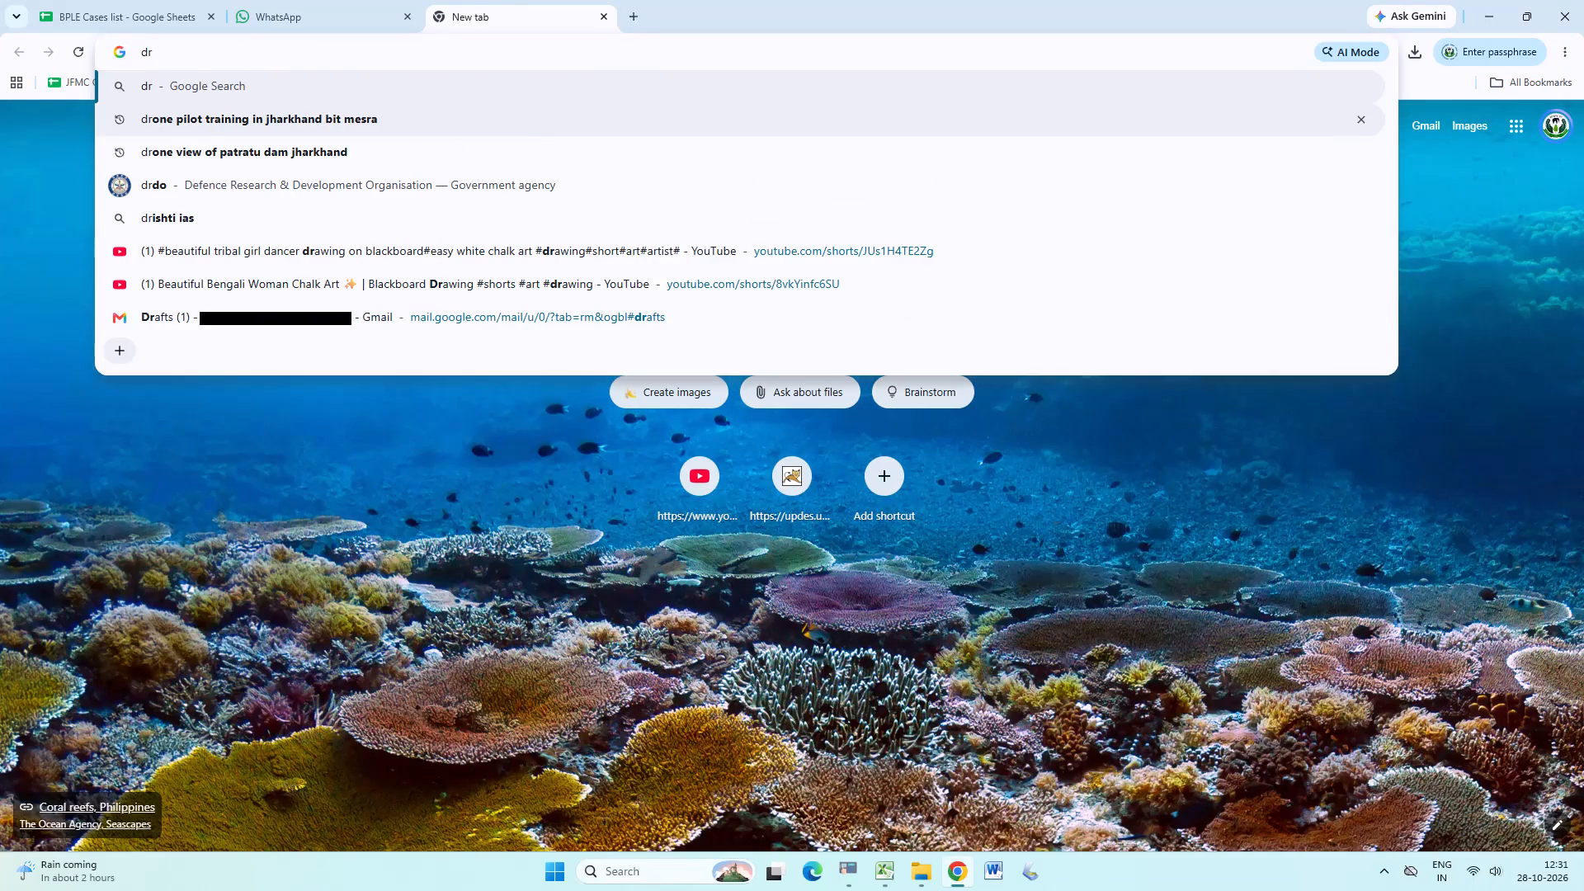
key("BackSpace")
type("ee")
key("BackSpace")
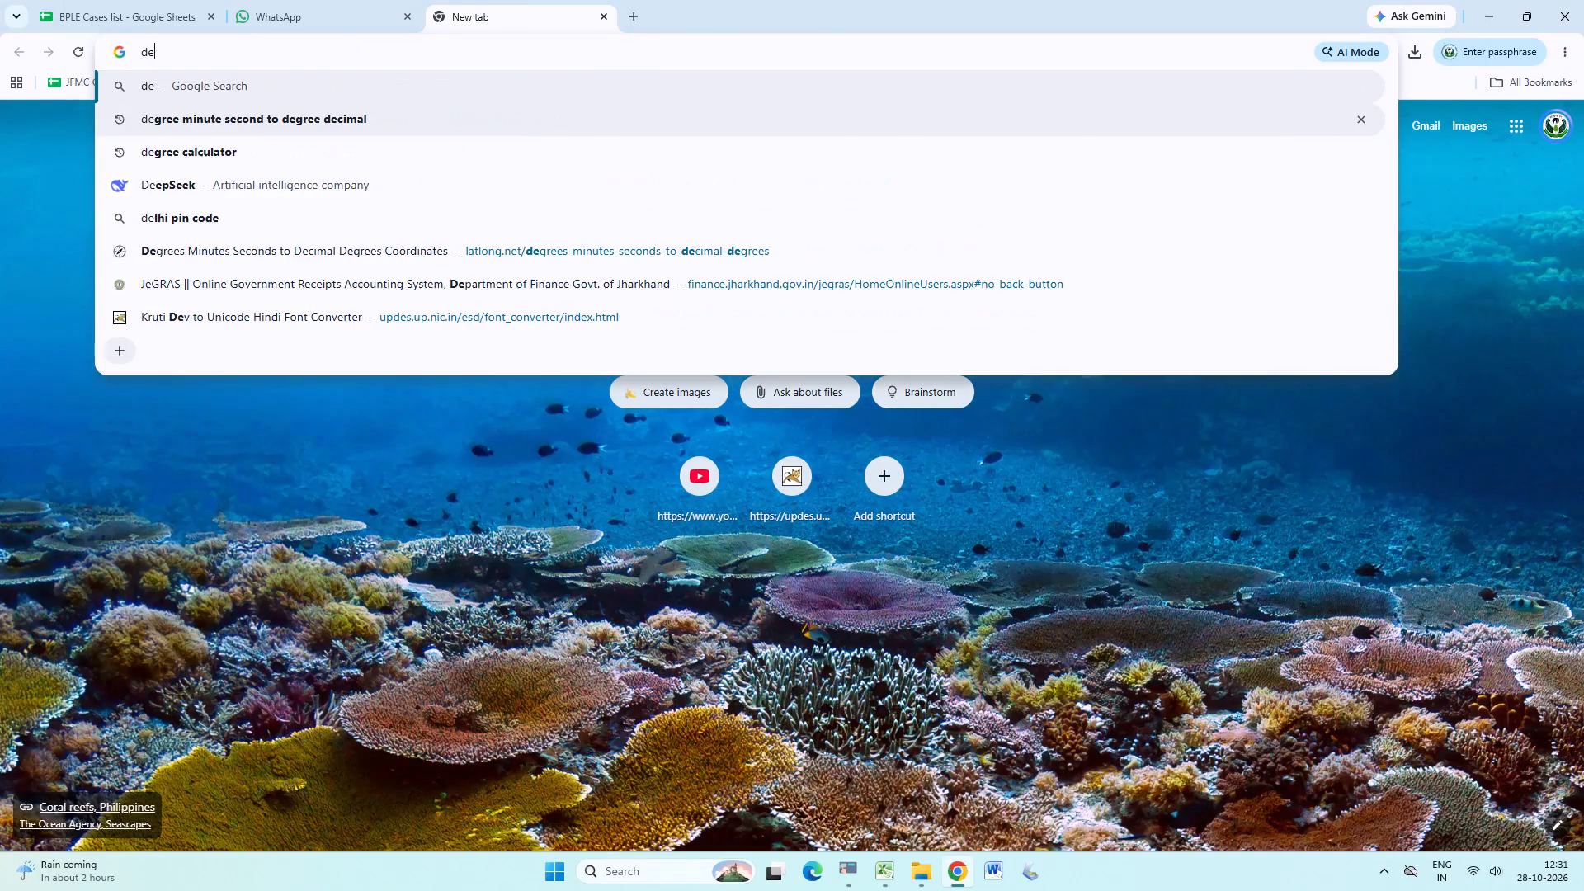
key("e")
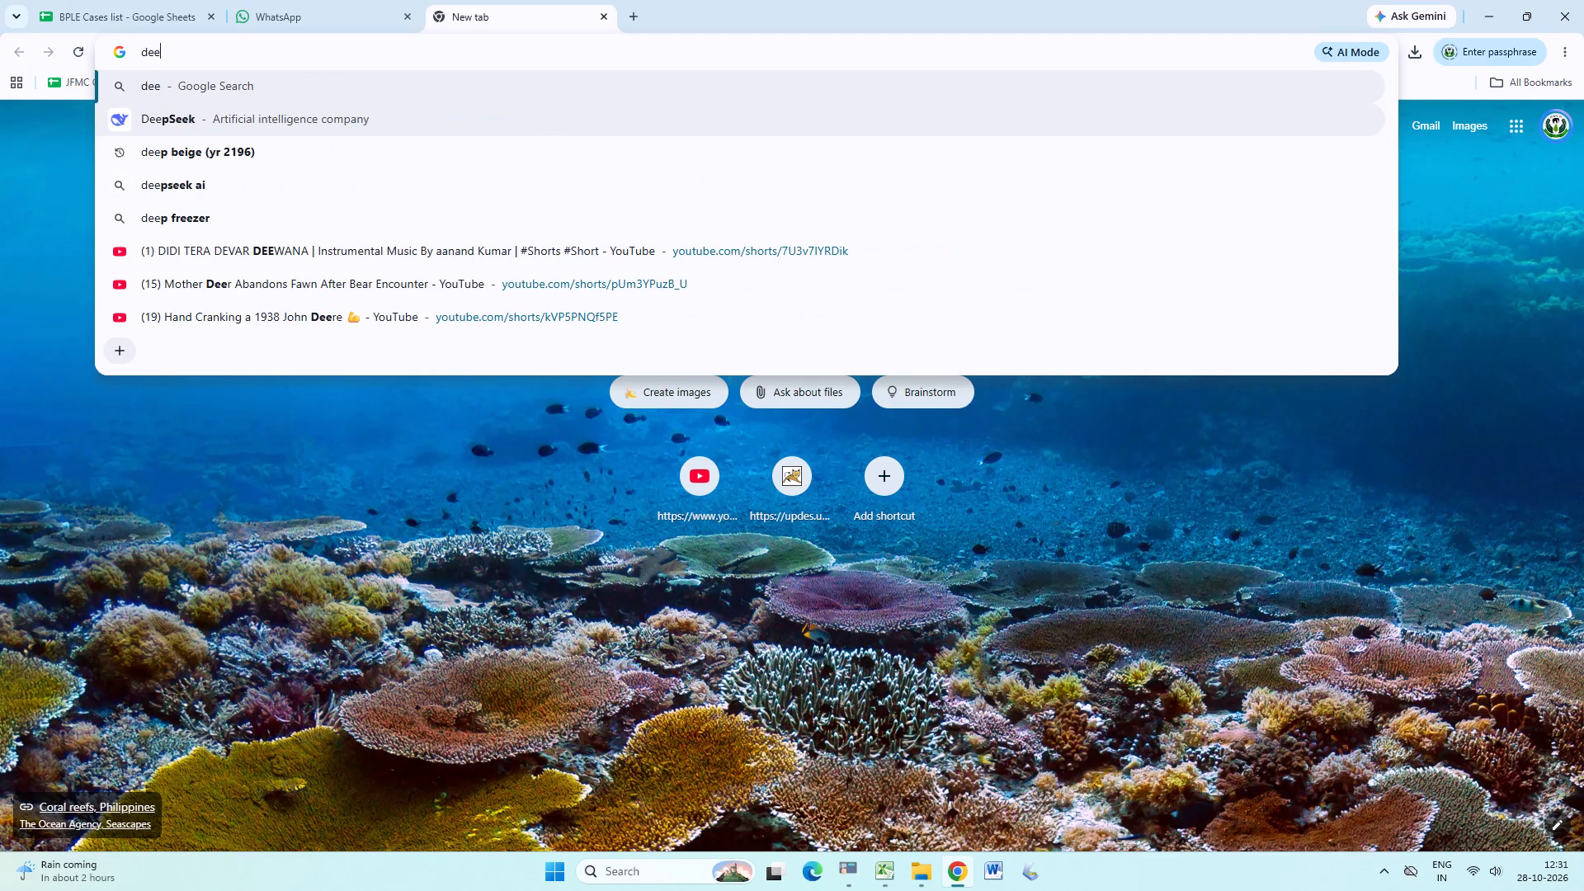
key("g")
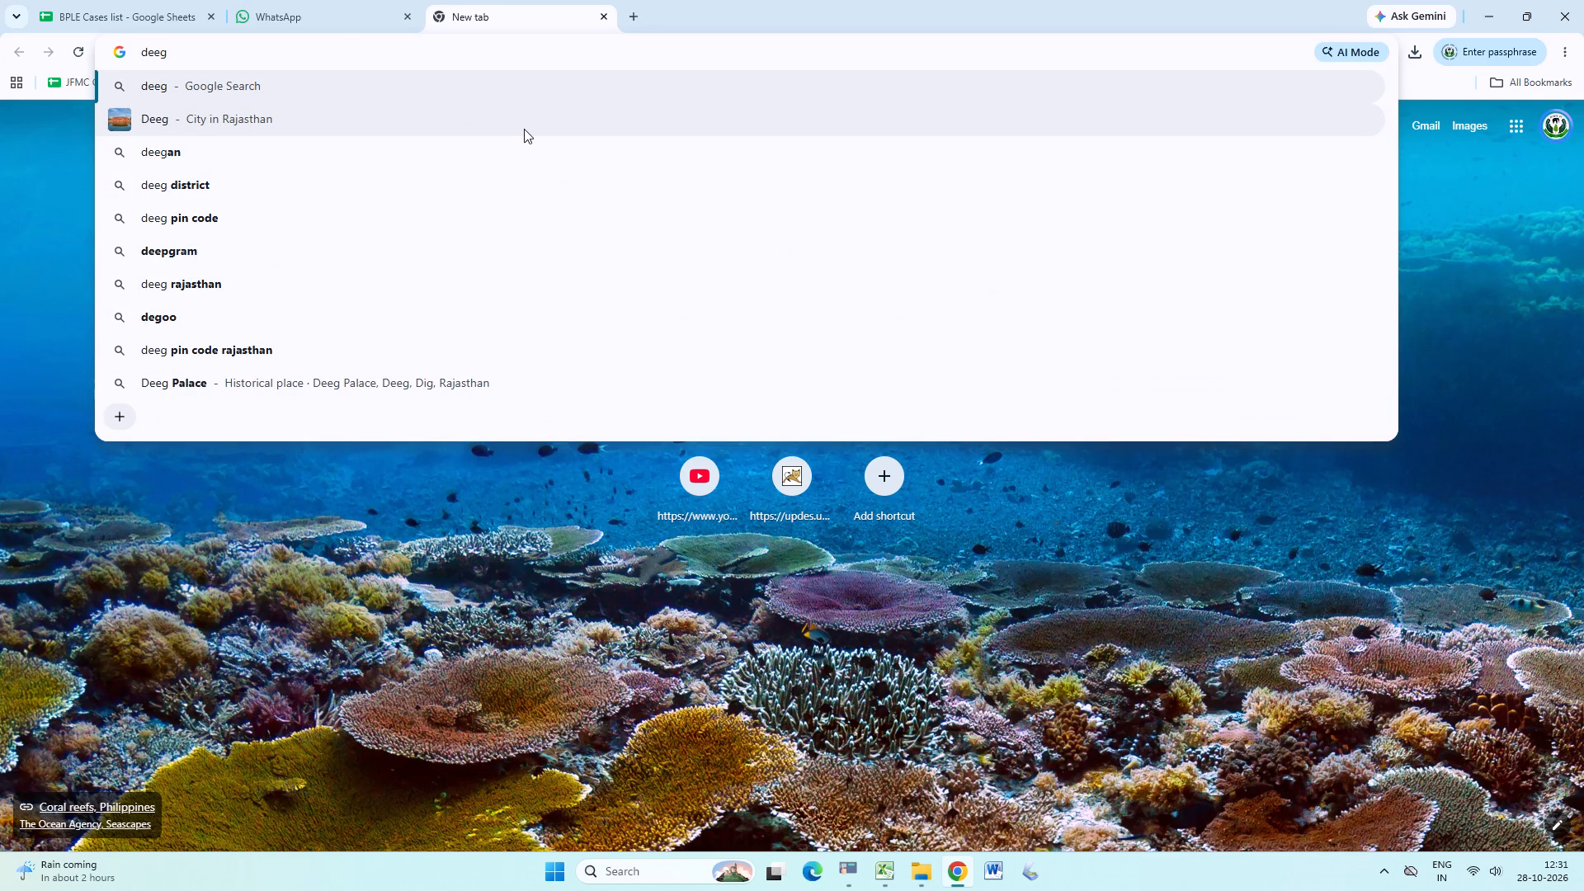
key("BackSpace")
key("BackSpace")
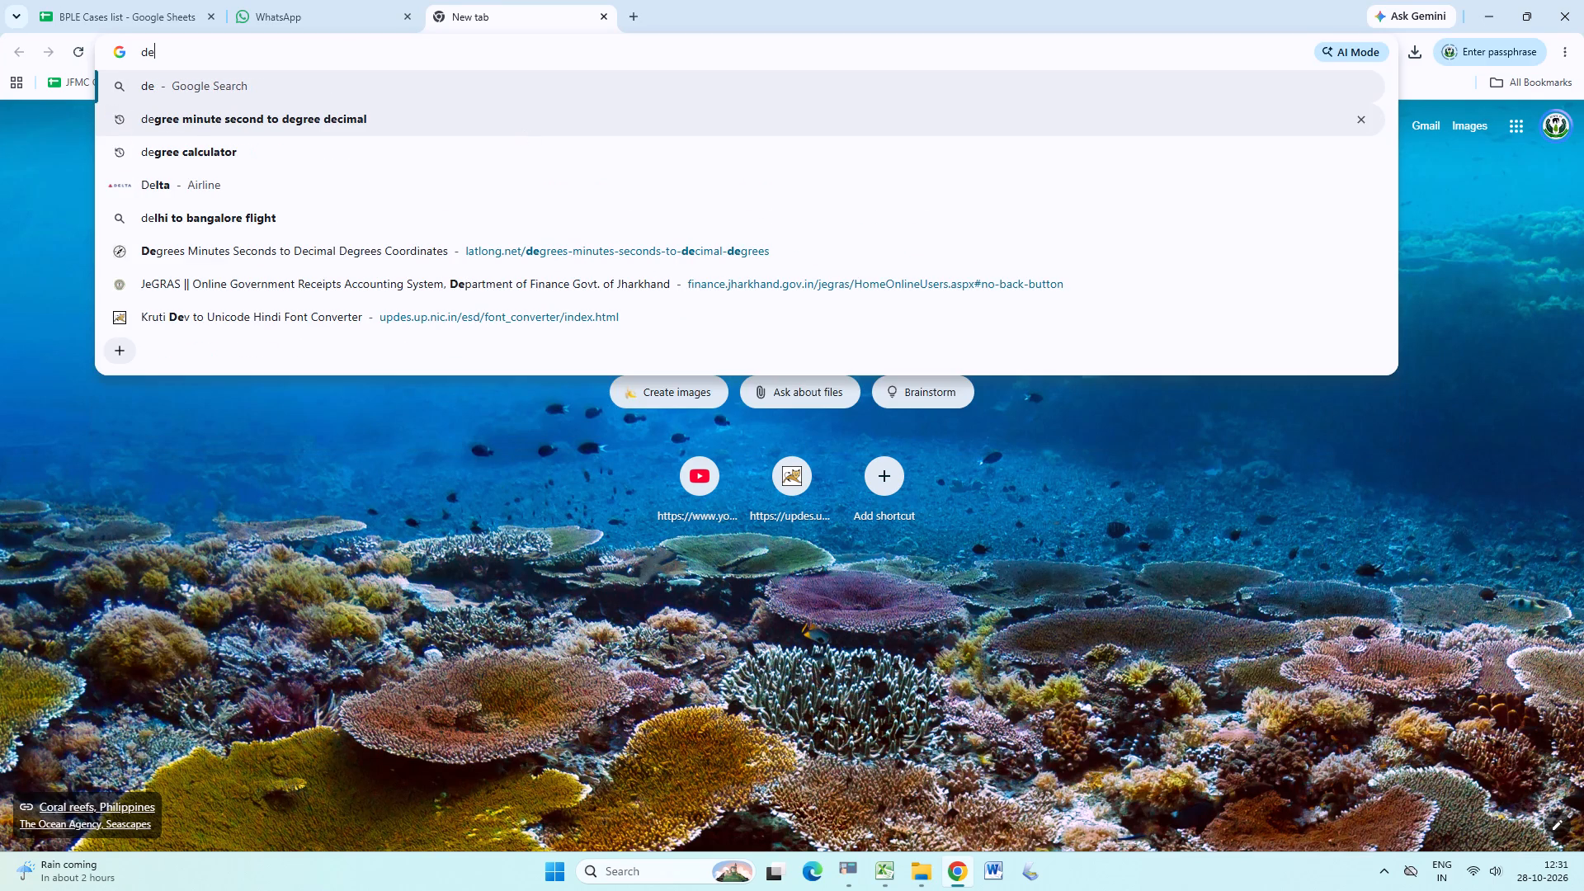
key("Down")
key("Down")
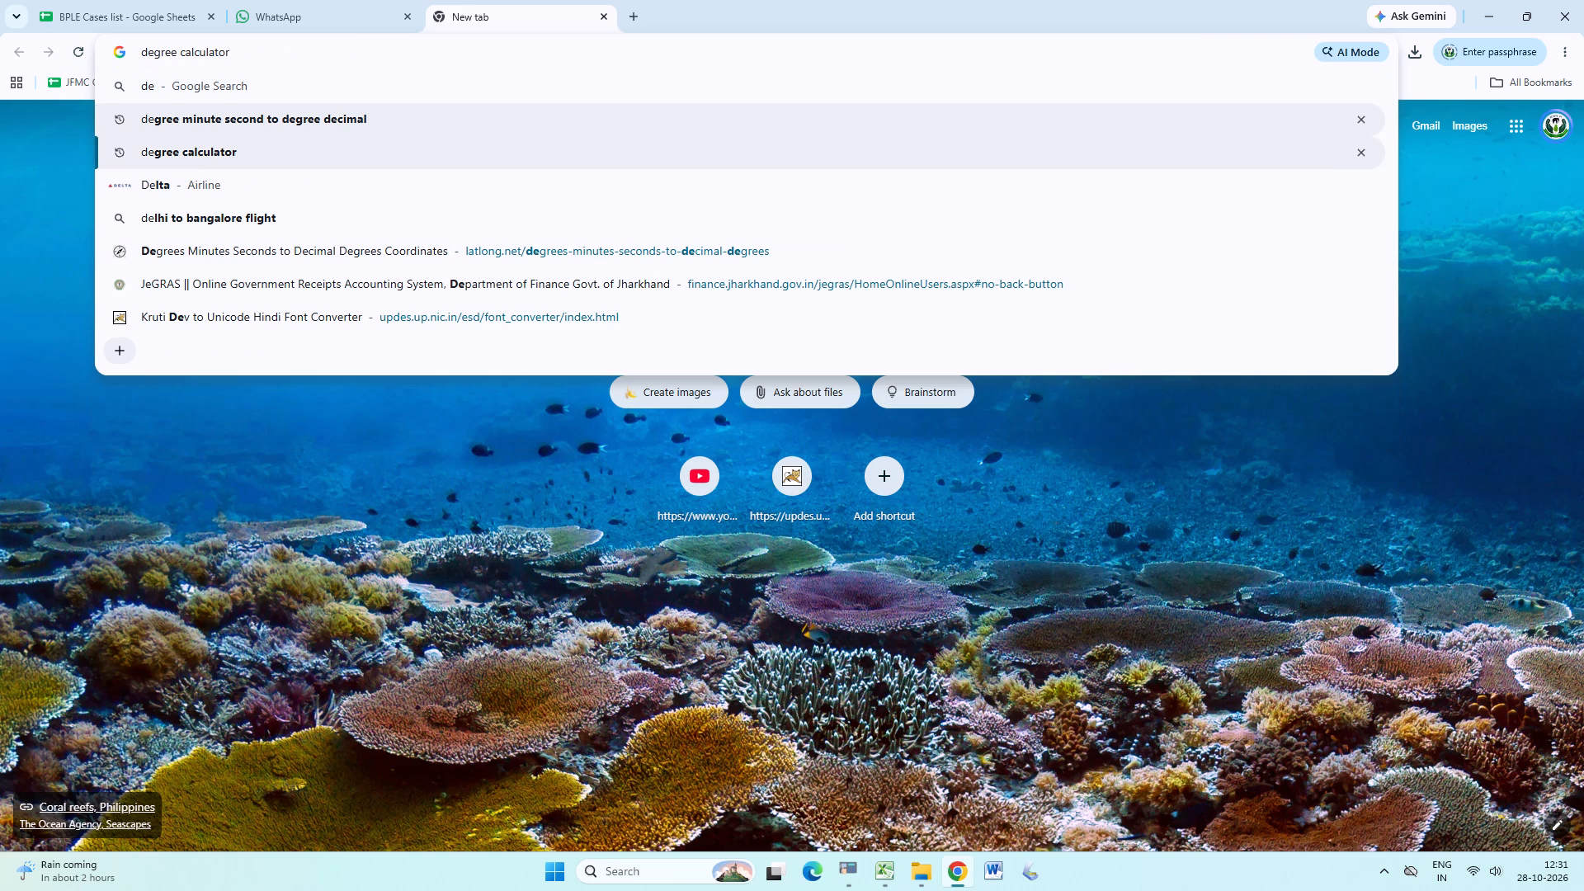
key("Up")
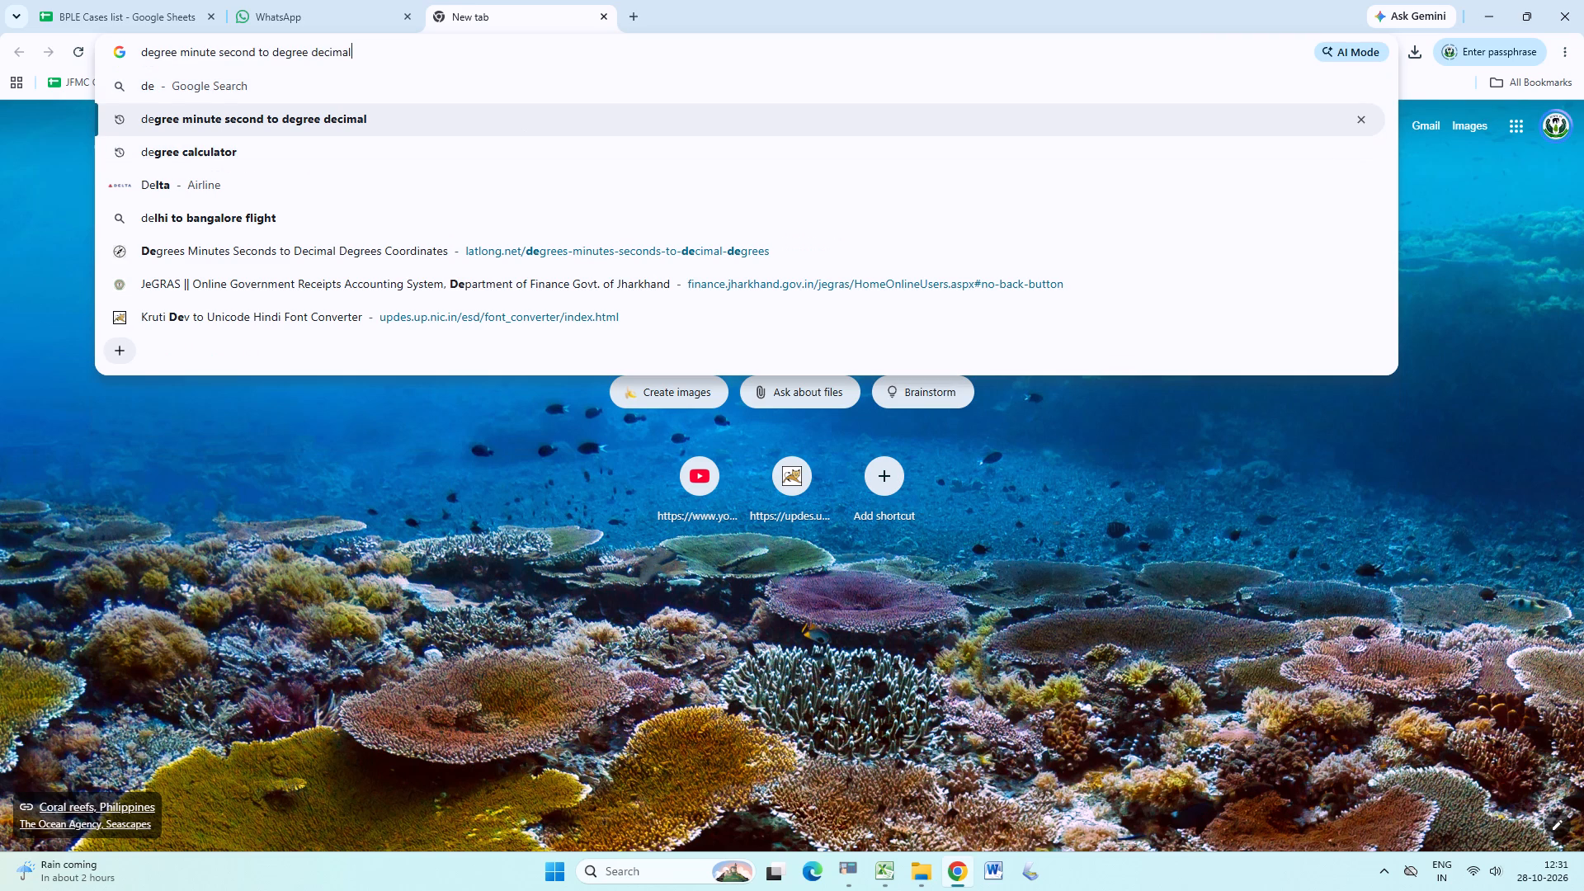
key("Return")
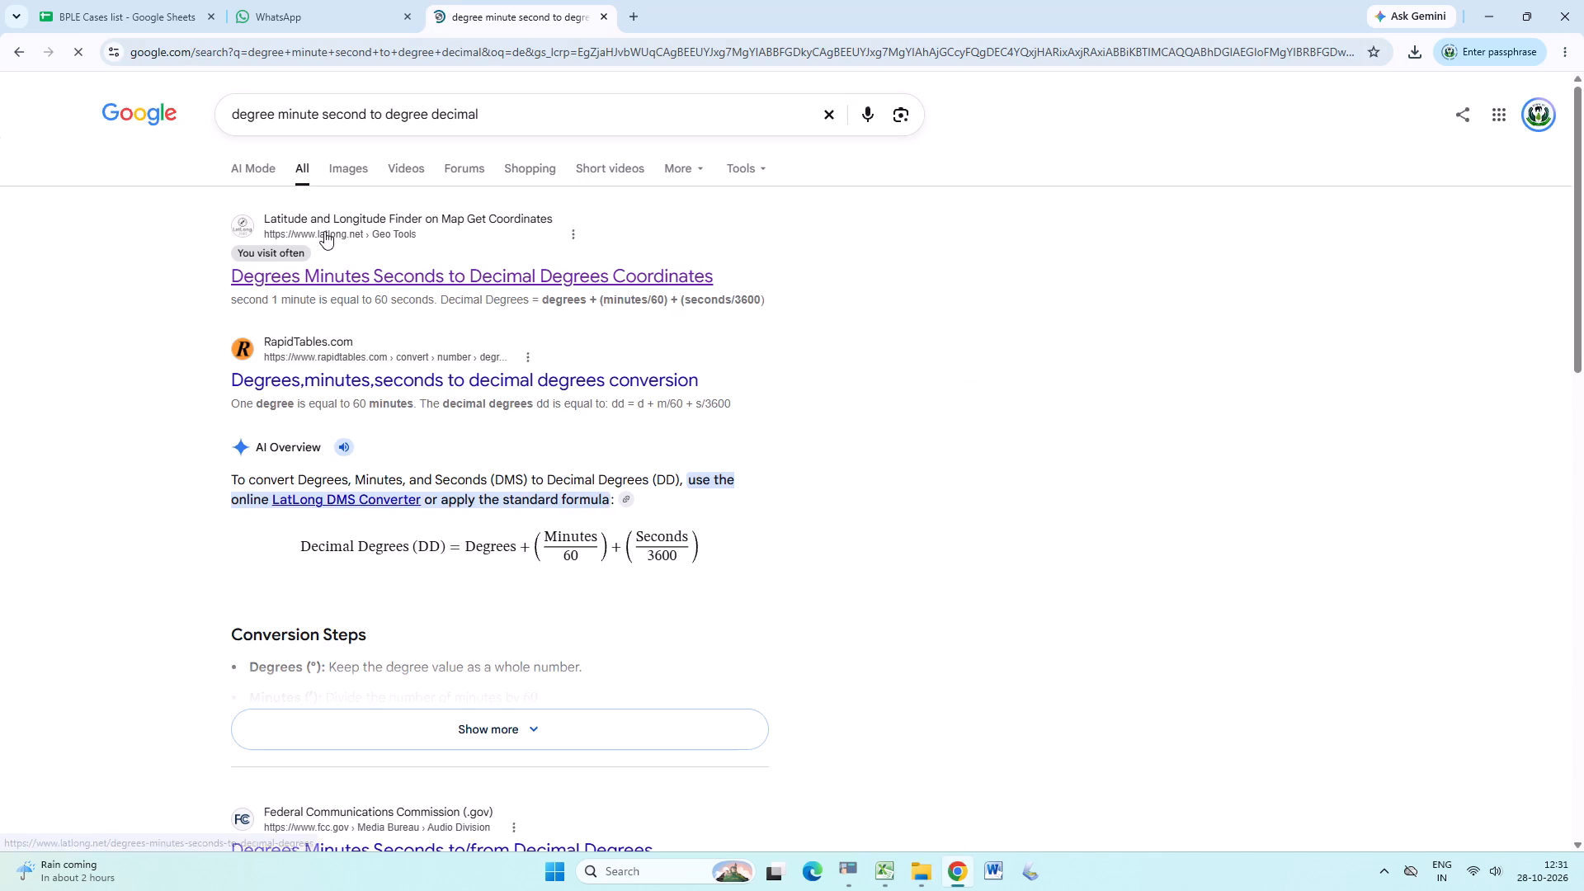
left_click(337, 224)
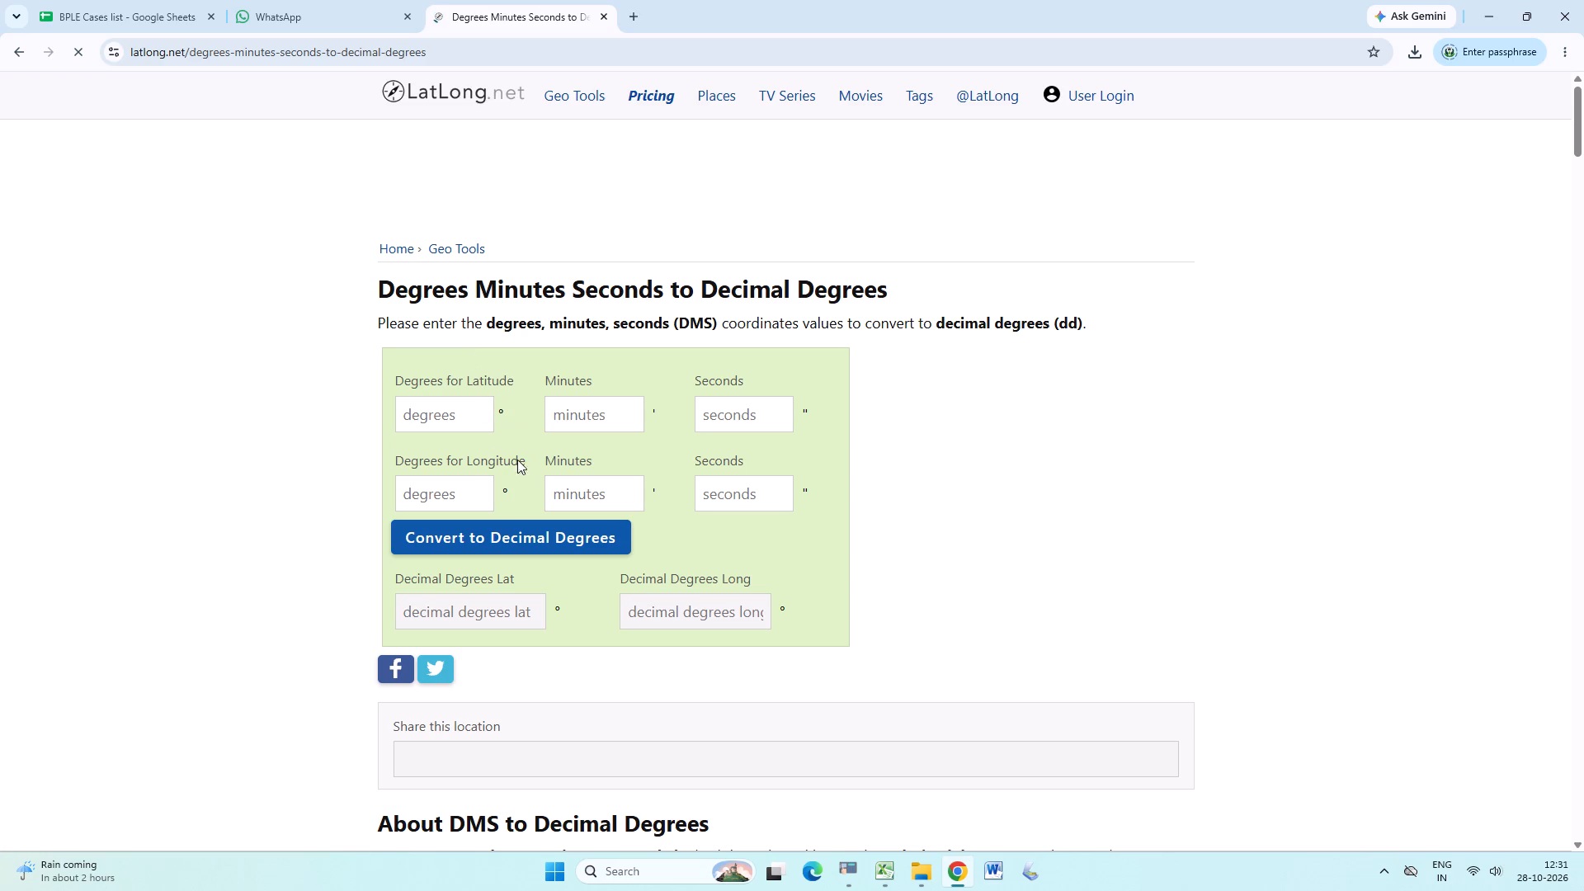
Convert latitude 24° 1' 59" and longitude 83° 32' 44" to decimal degrees.
left_click(462, 426)
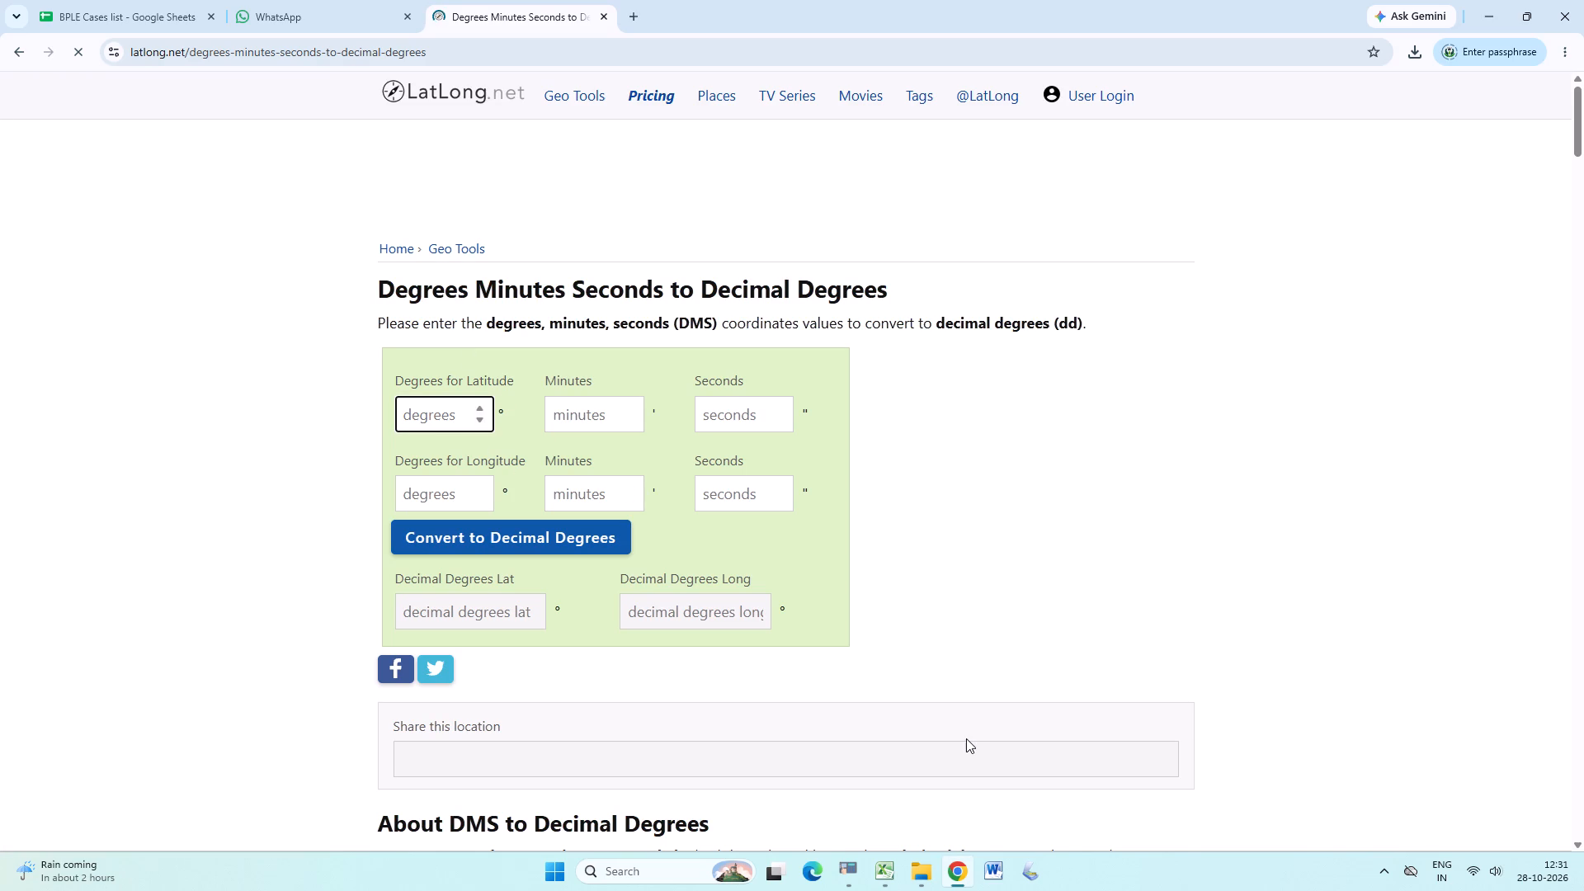
type("24")
key("Tab")
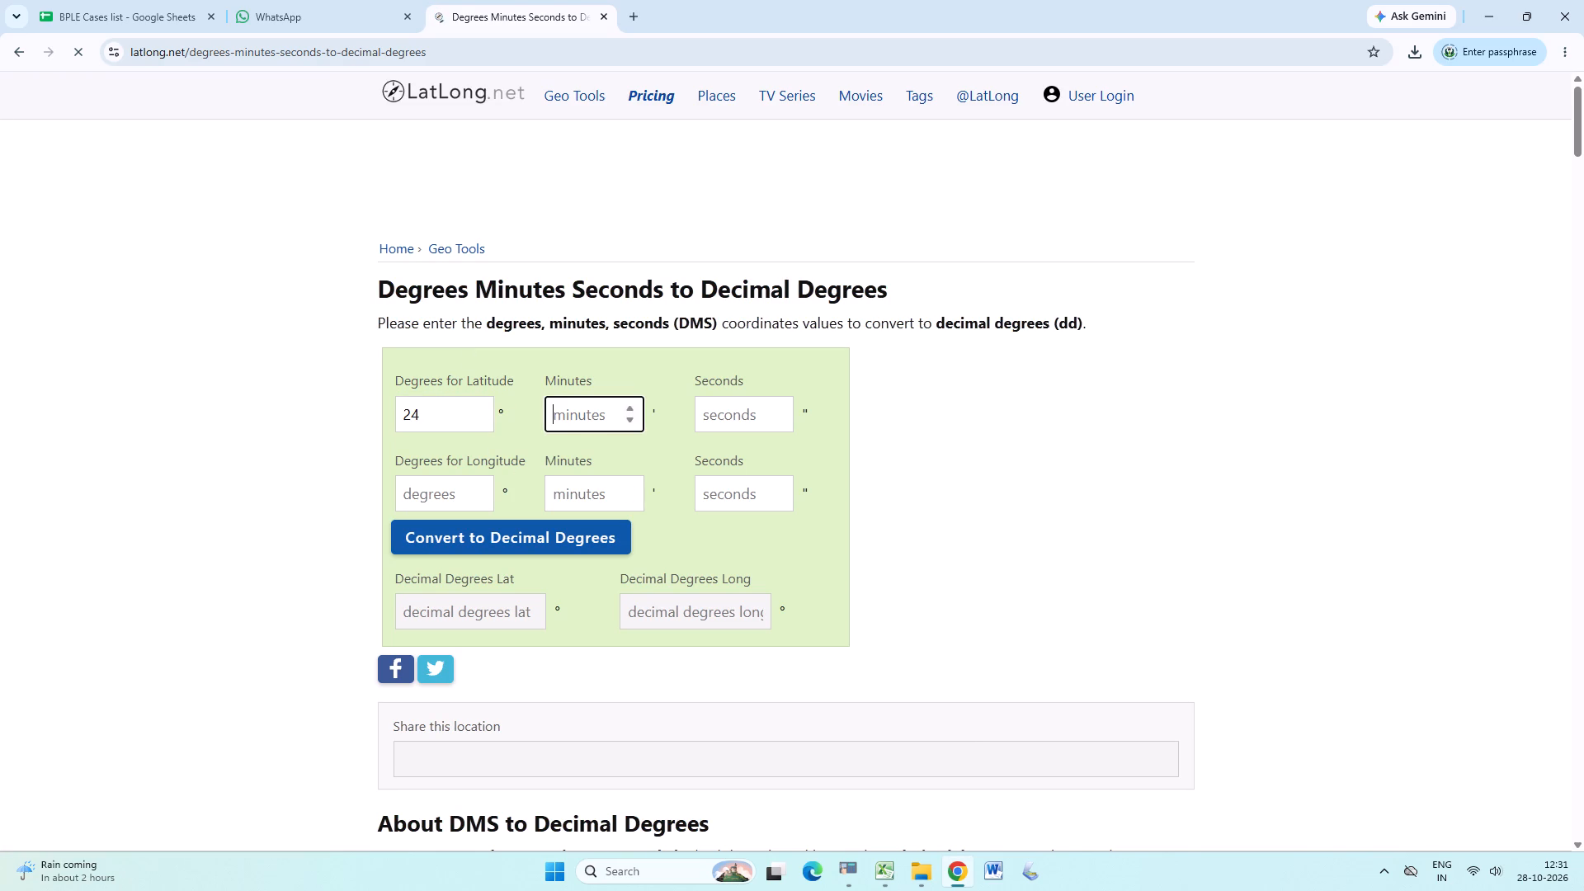
key("1")
key("Tab")
type("59")
key("Tab")
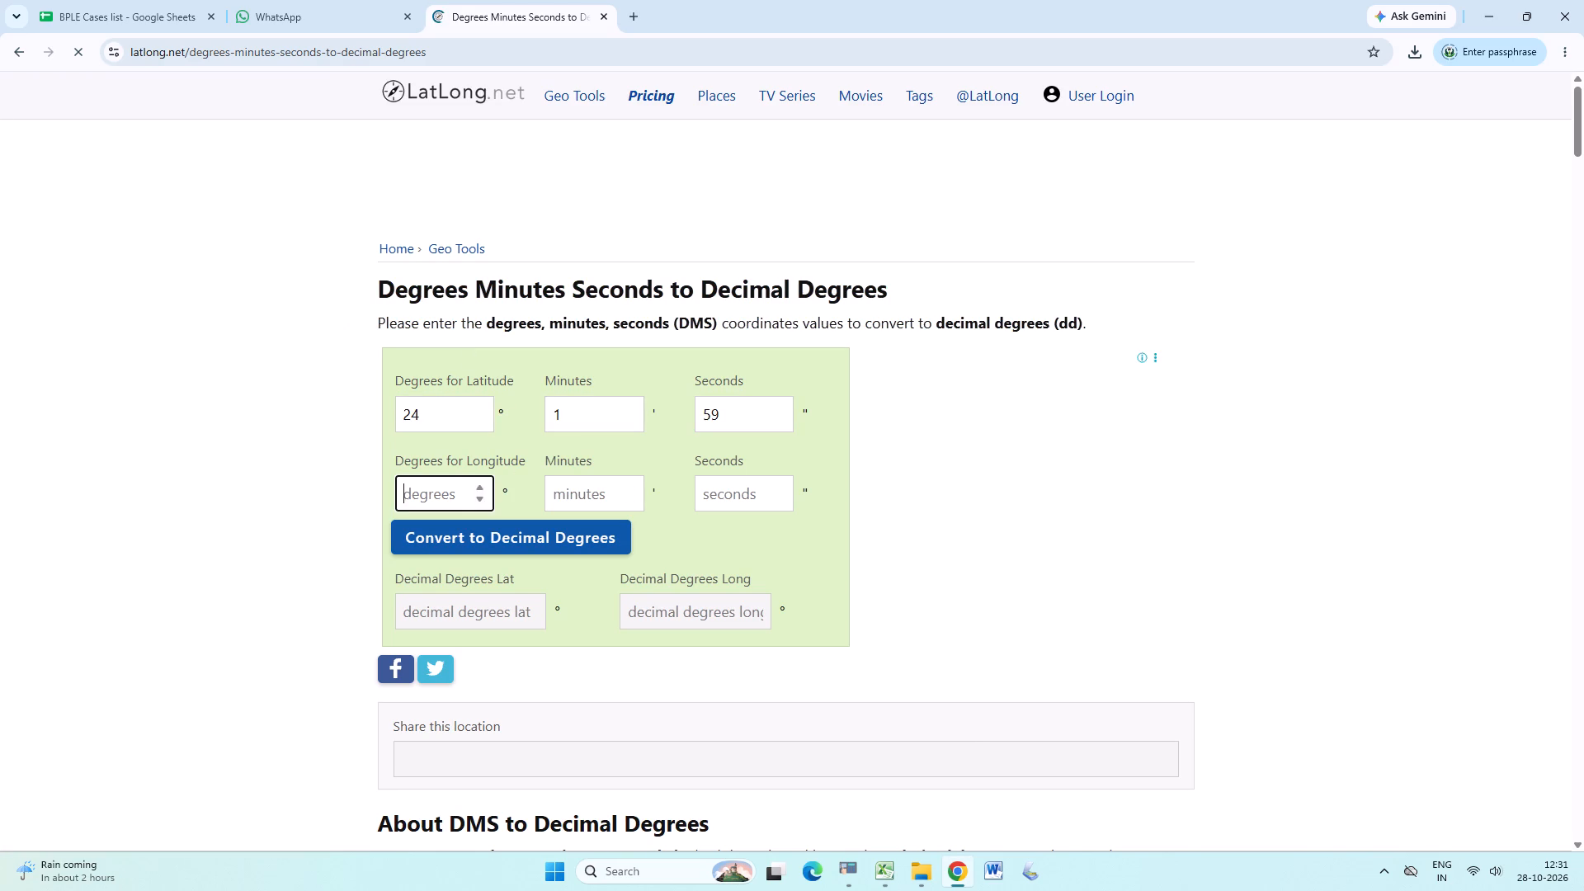
type("83")
key("Tab")
type("32")
key("Tab")
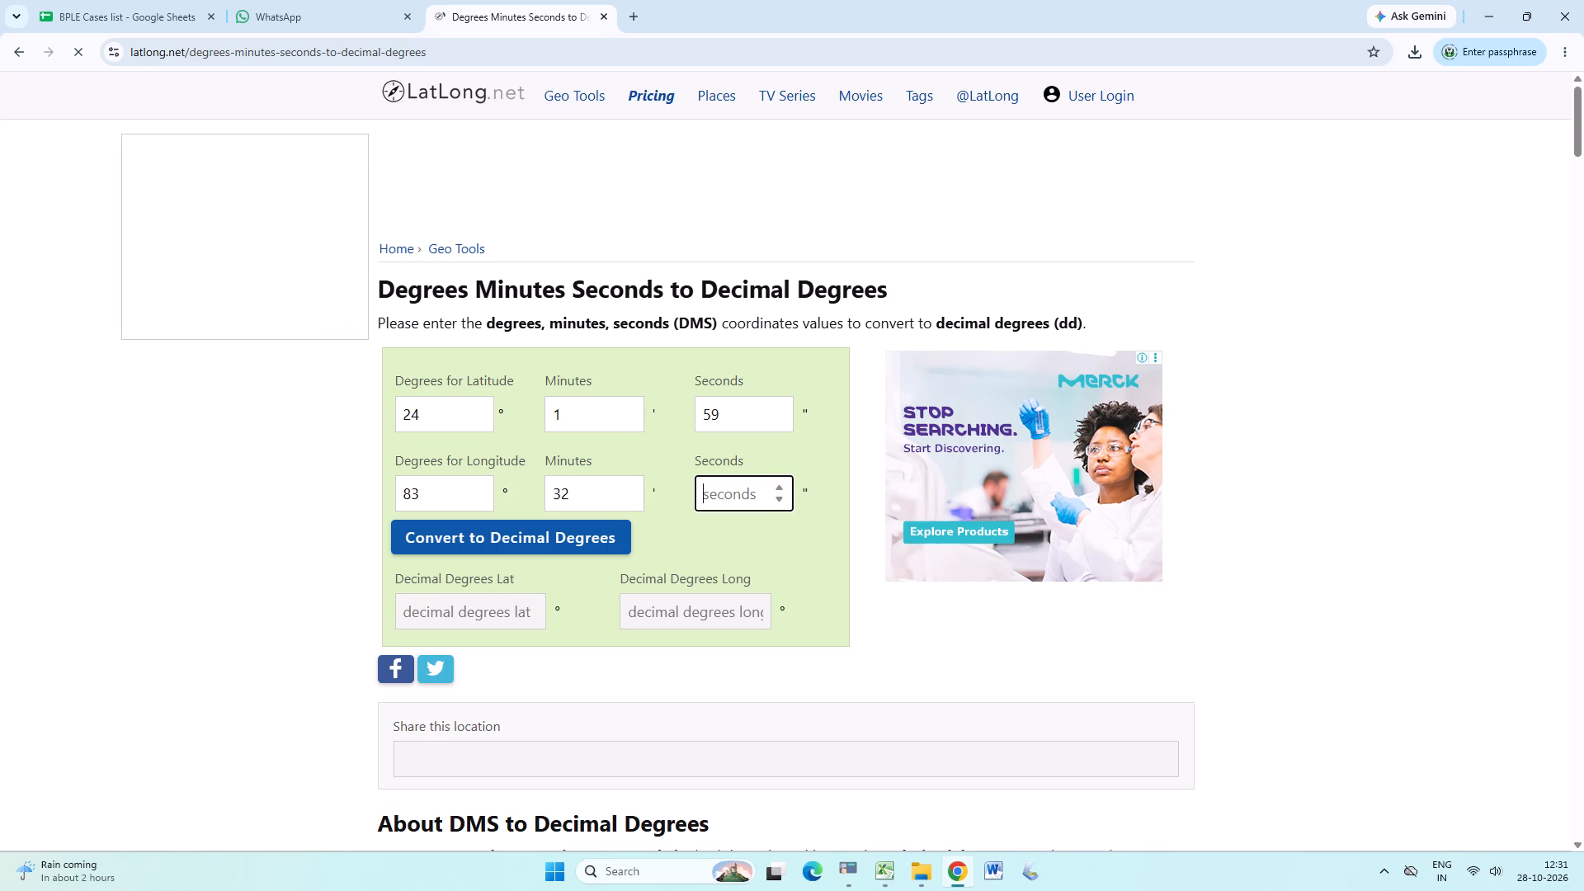
type("44")
key("Tab")
key("space")
Copy the converted latitude 24.03305556 and longitude 83.54555556 into cells F1291 and G1291 of the Excel sheet.
key("Tab")
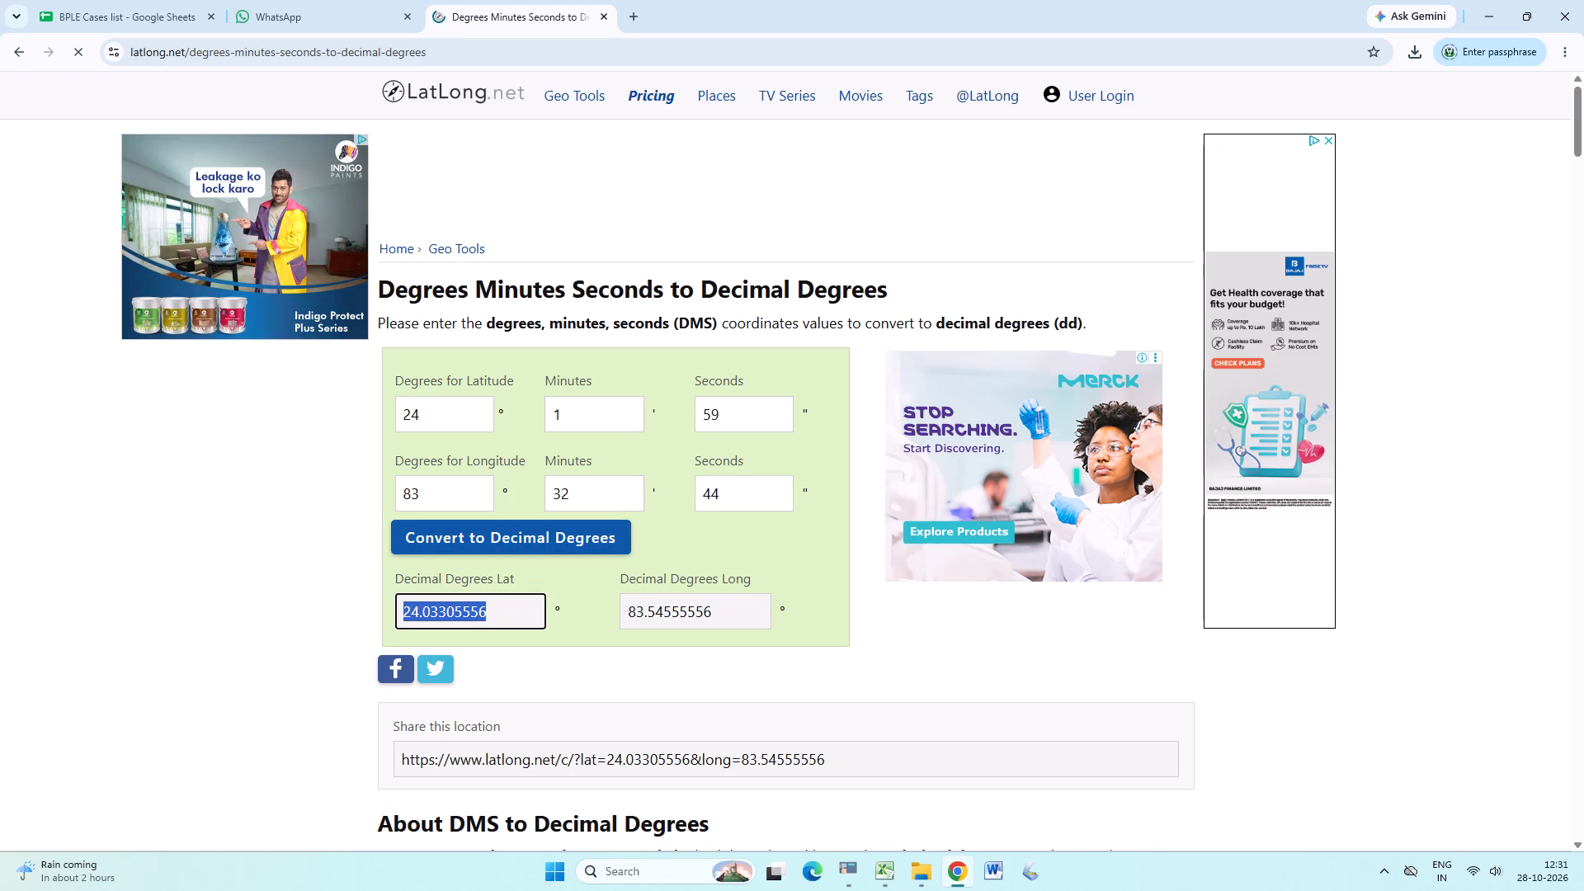
key("ctrl+c")
key("alt+Tab")
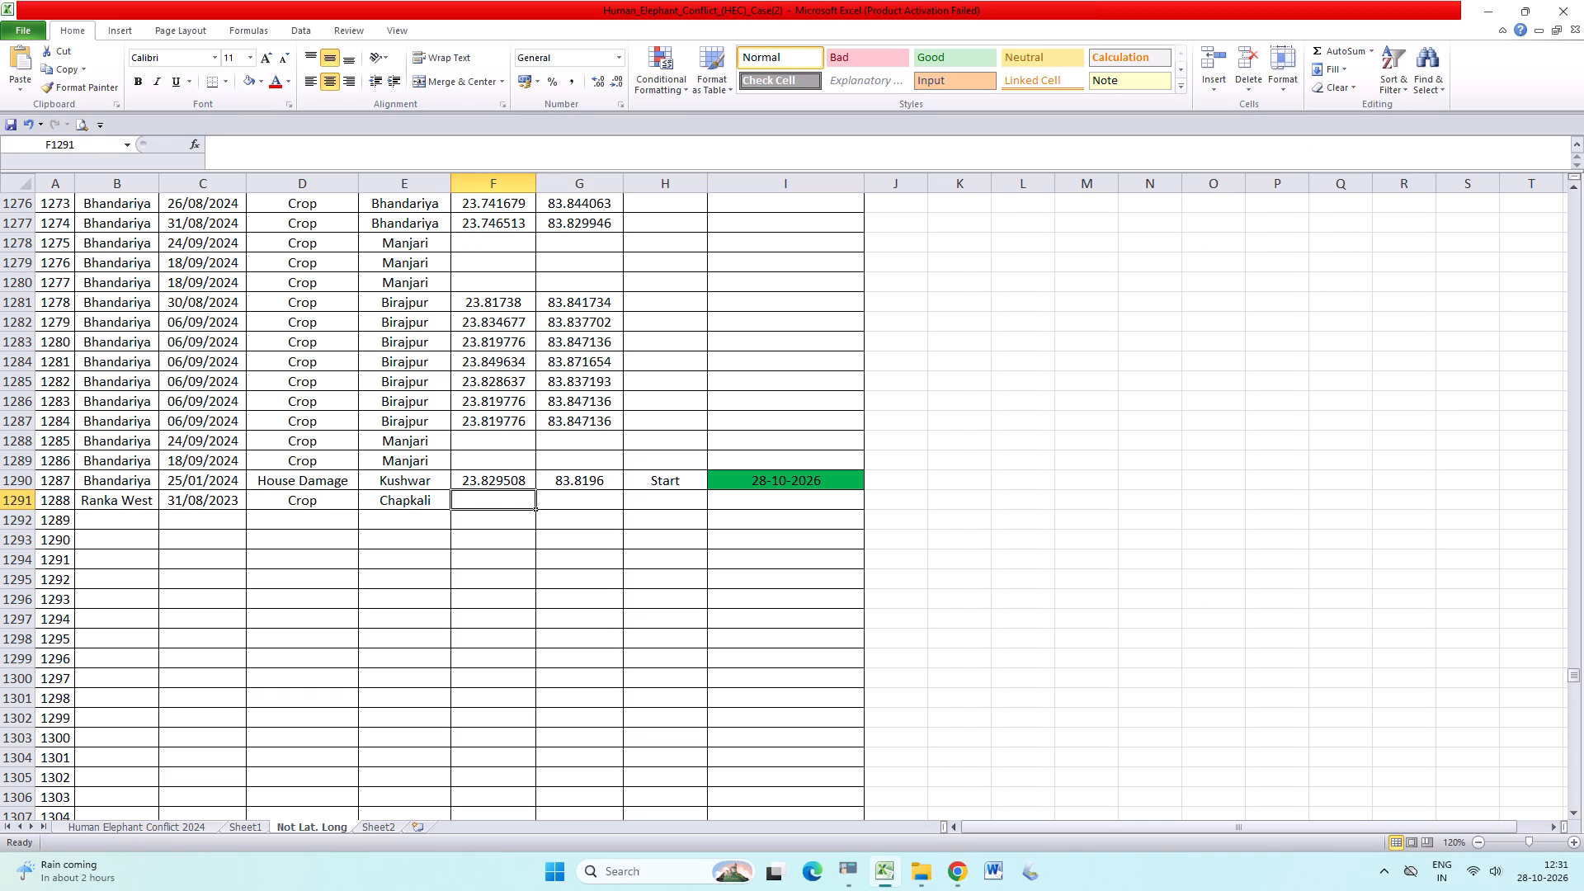
key("ctrl+v")
key("Tab")
key("alt+Tab")
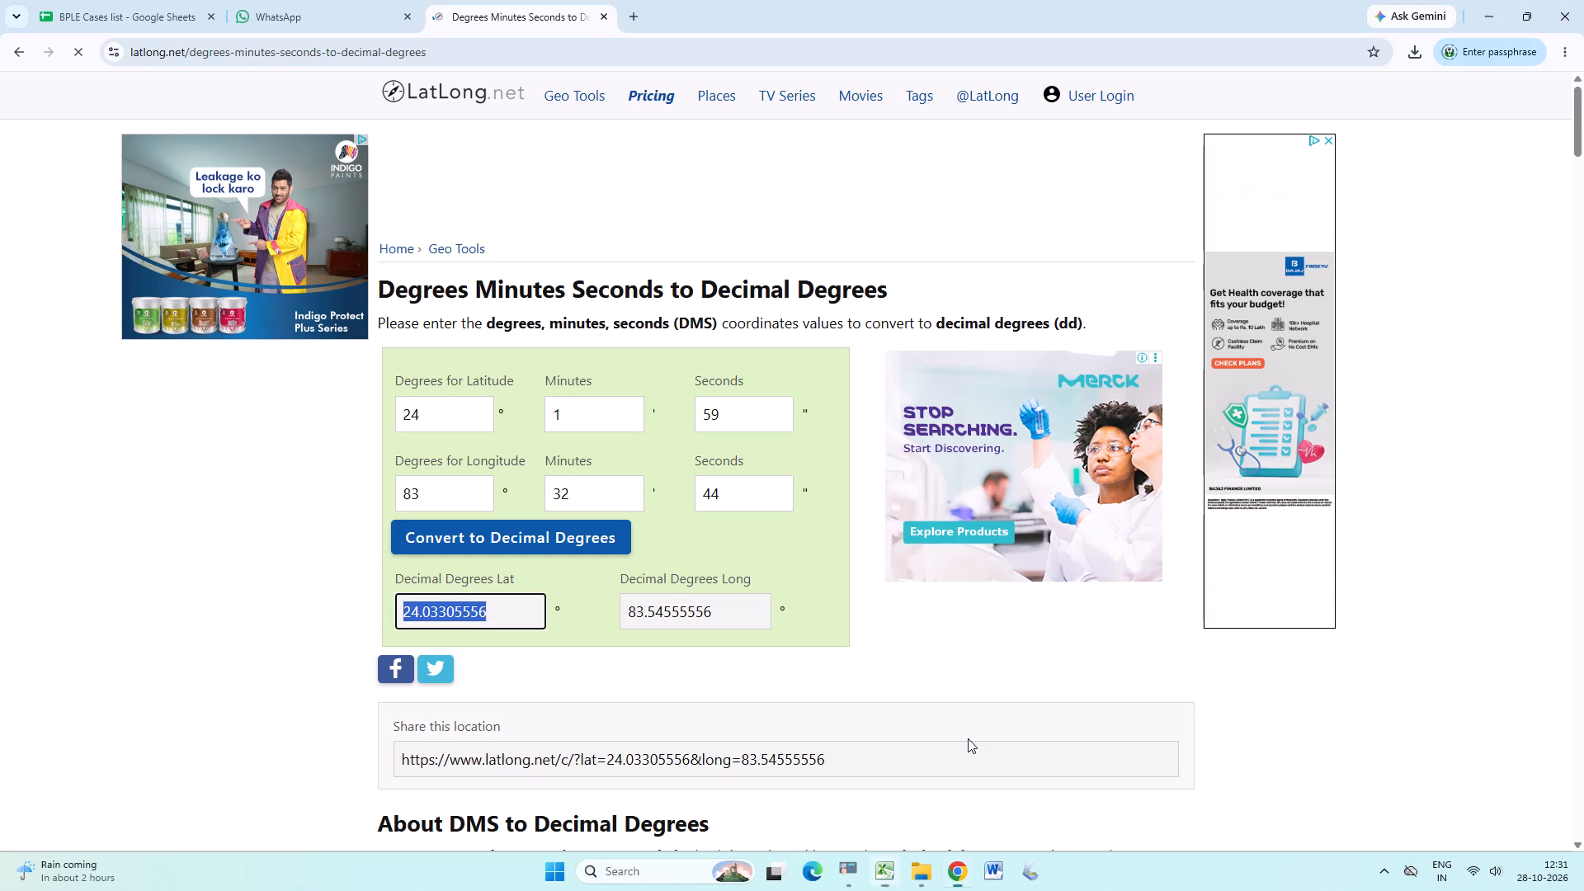
key("Tab")
key("ctrl+c")
key("alt+Tab")
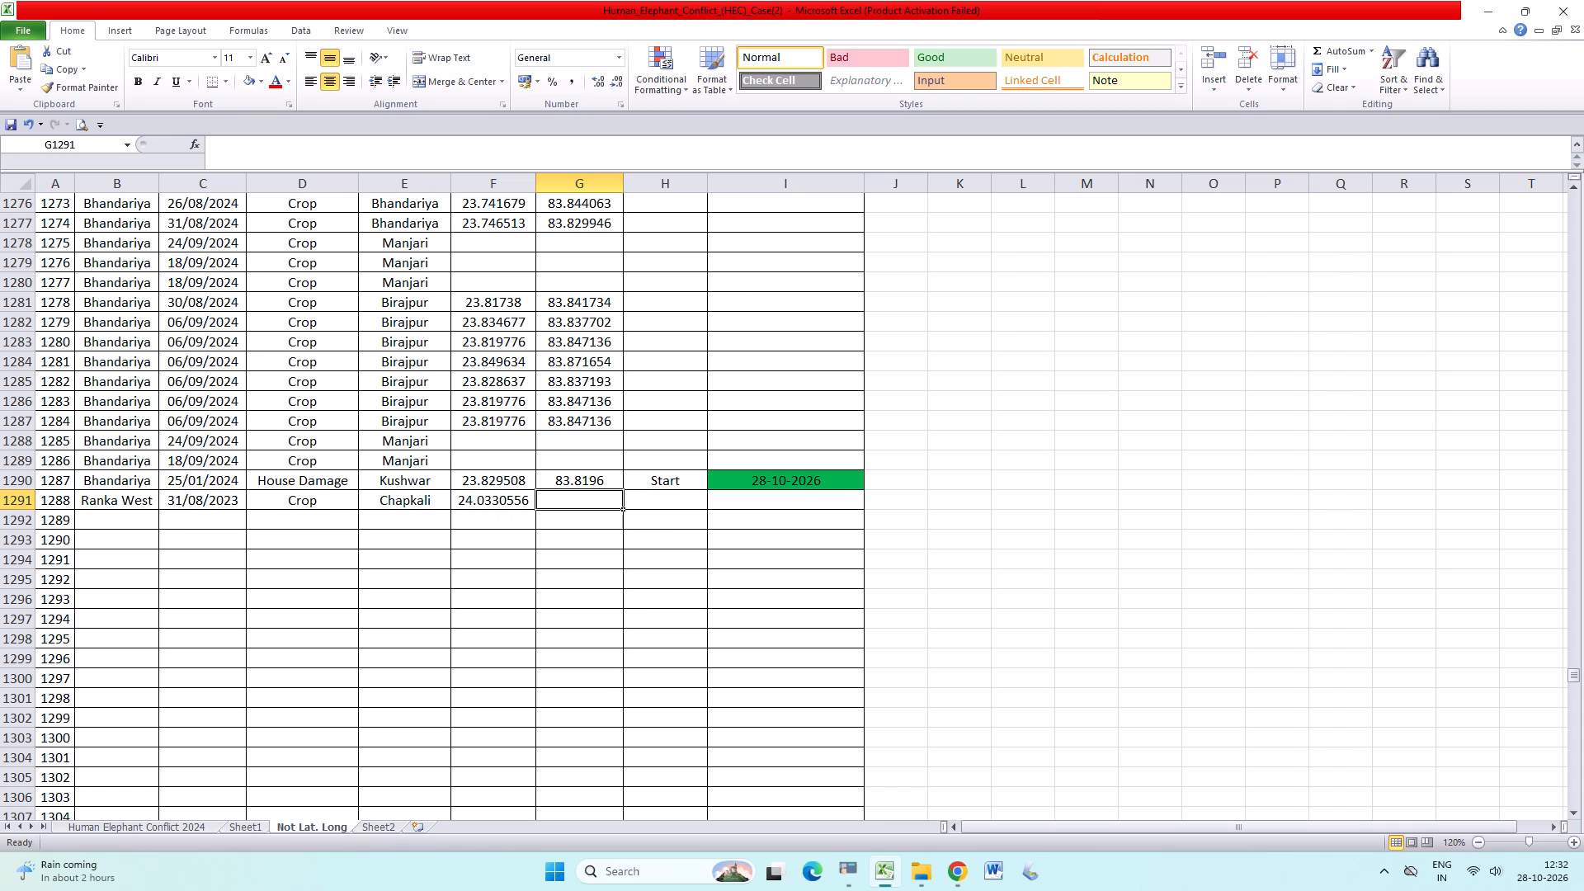
key("ctrl+v")
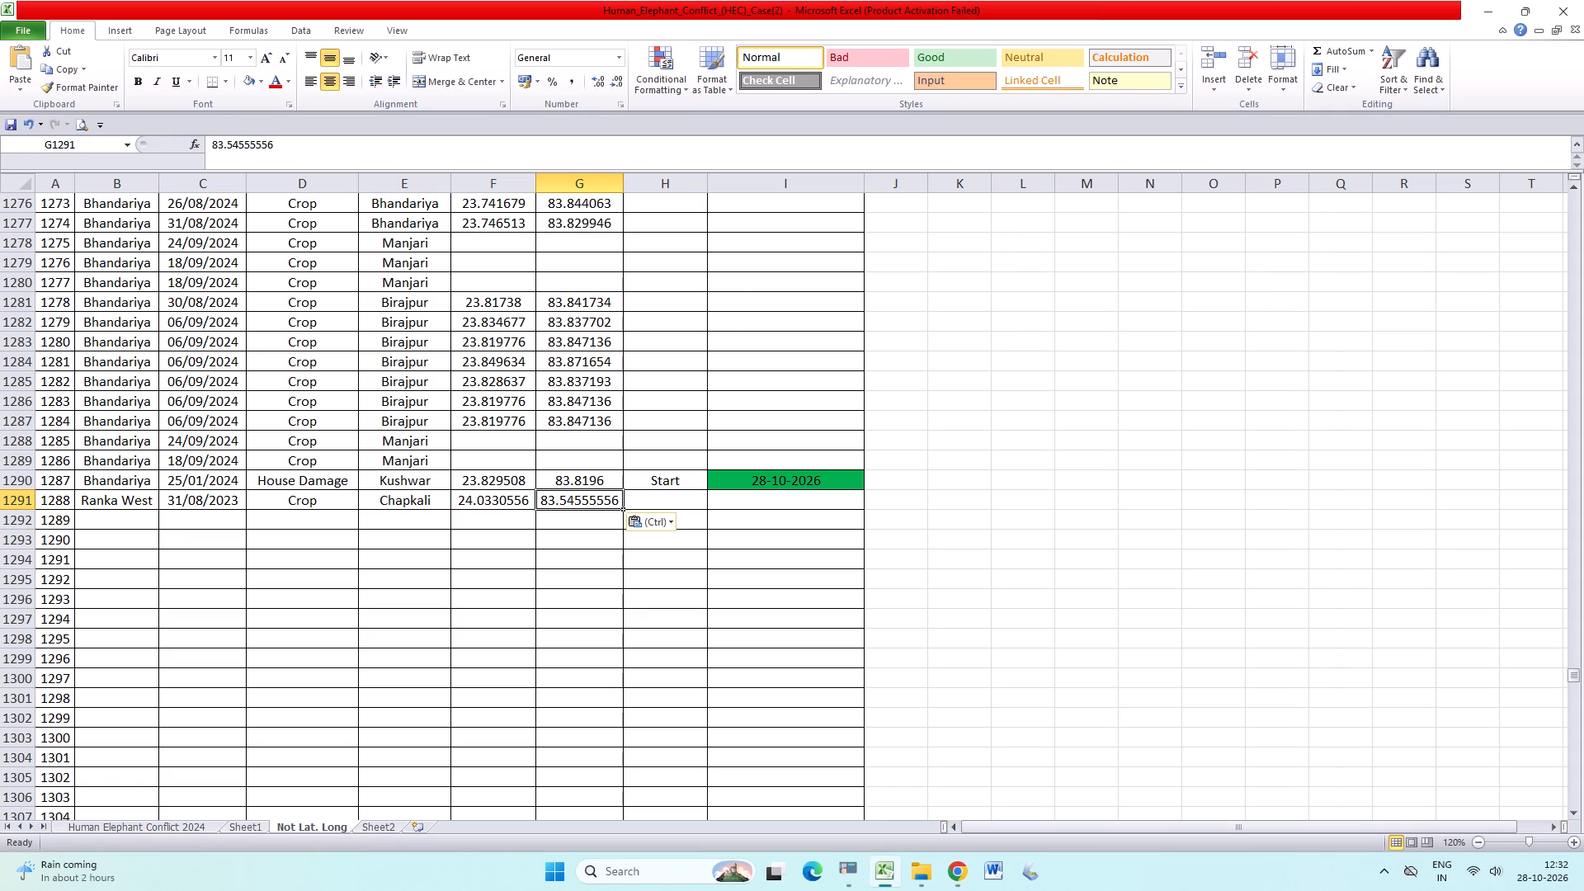
key("Return")
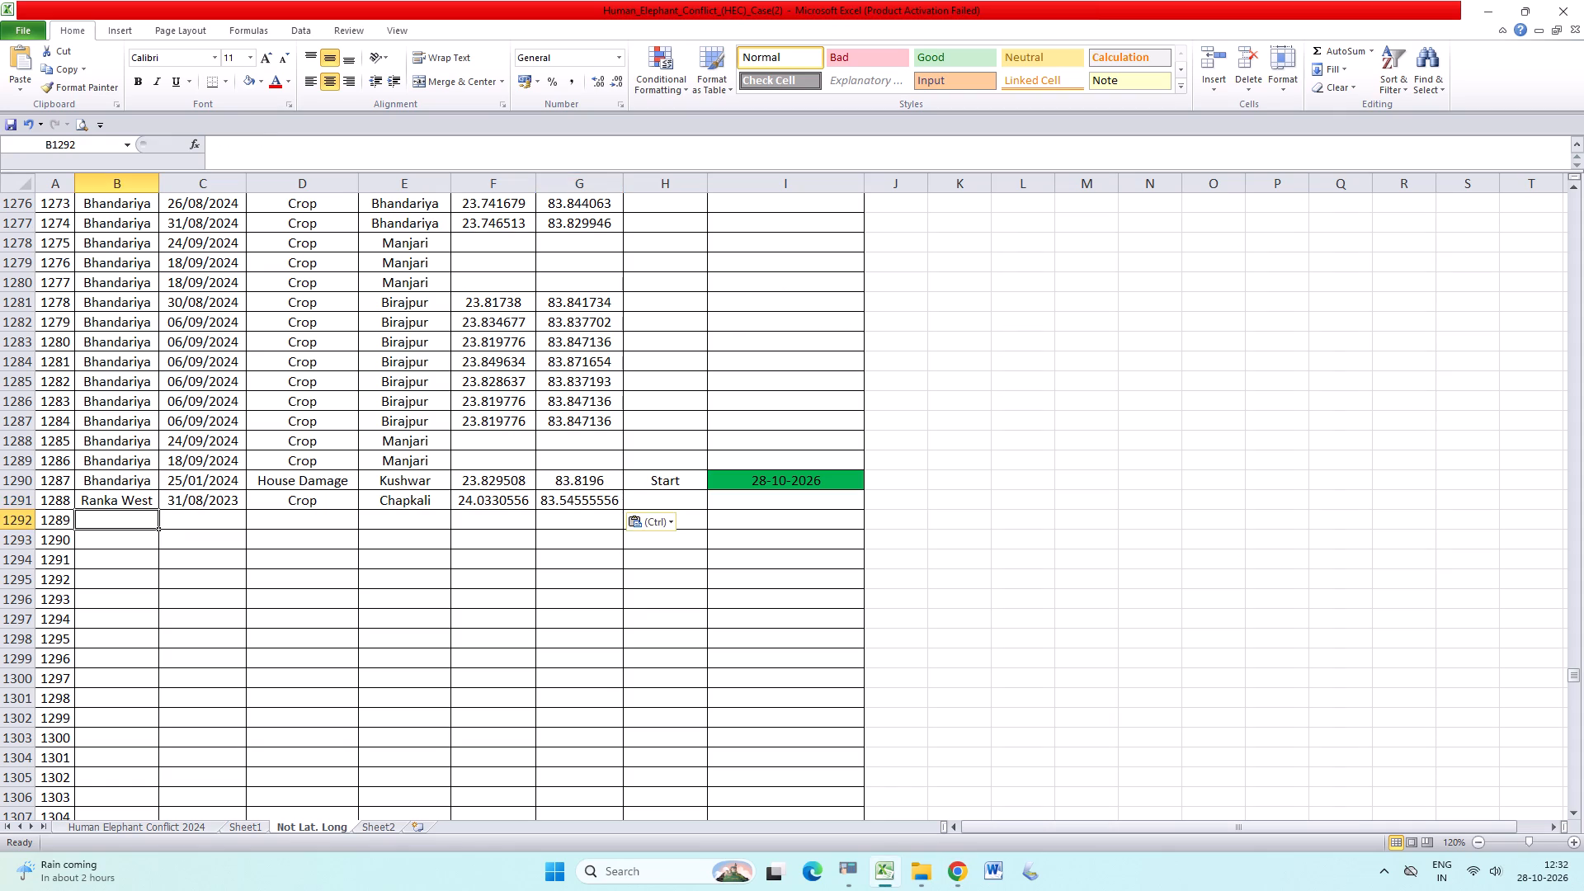
key("ctrl+d")
key("Tab")
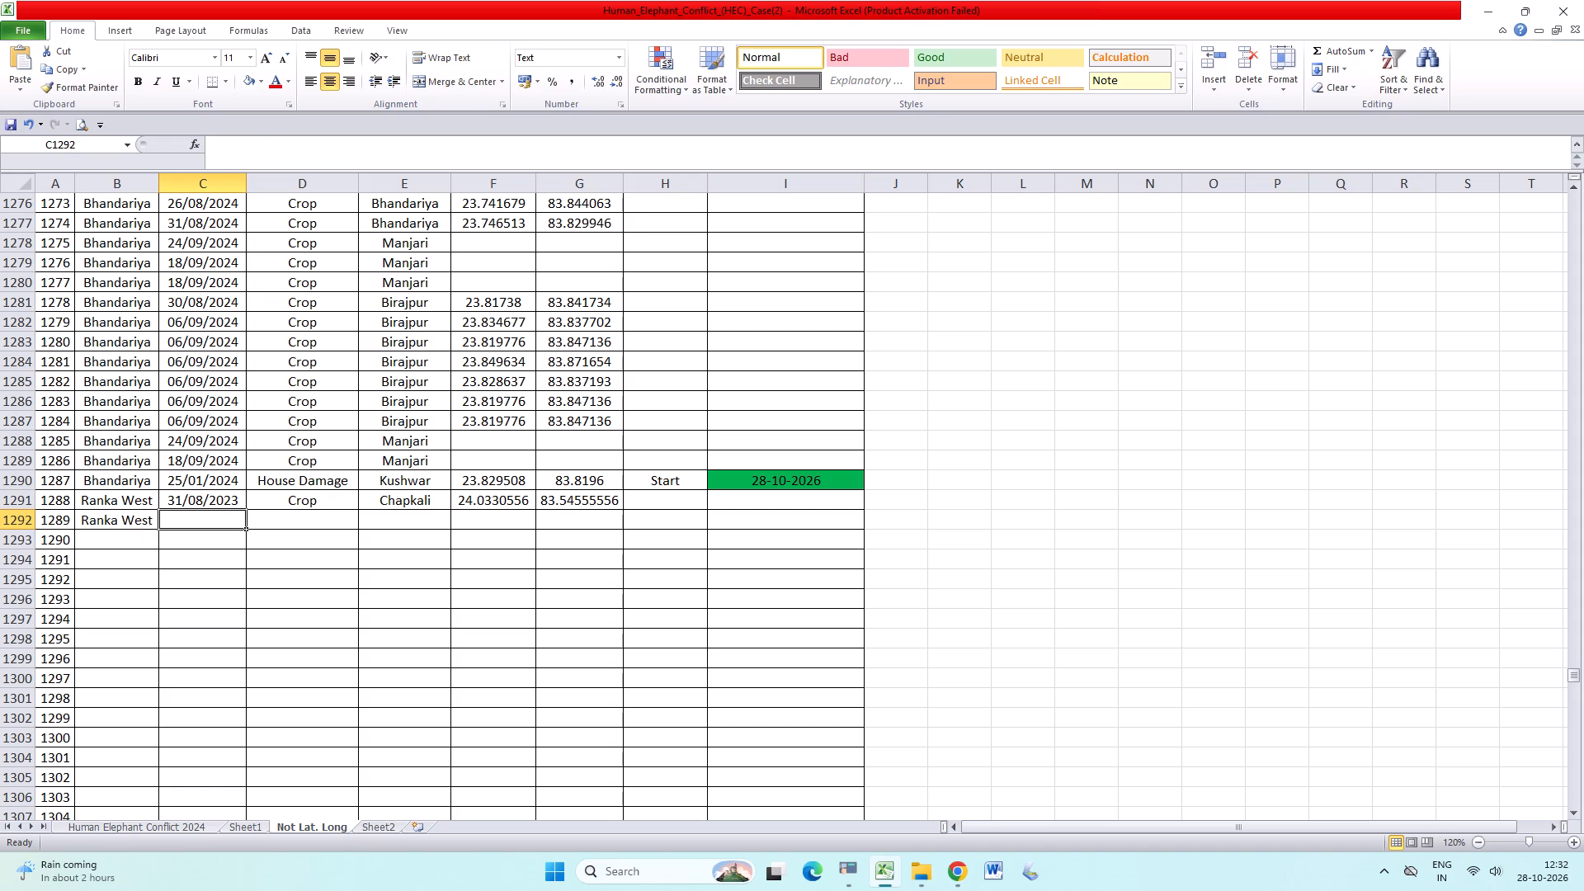
Move the Start marker and the 28-10-2026 date from row 1290 down to H1291:I1291, clearing the old entries.
left_click_drag(662, 497, 751, 497)
key("ctrl+d")
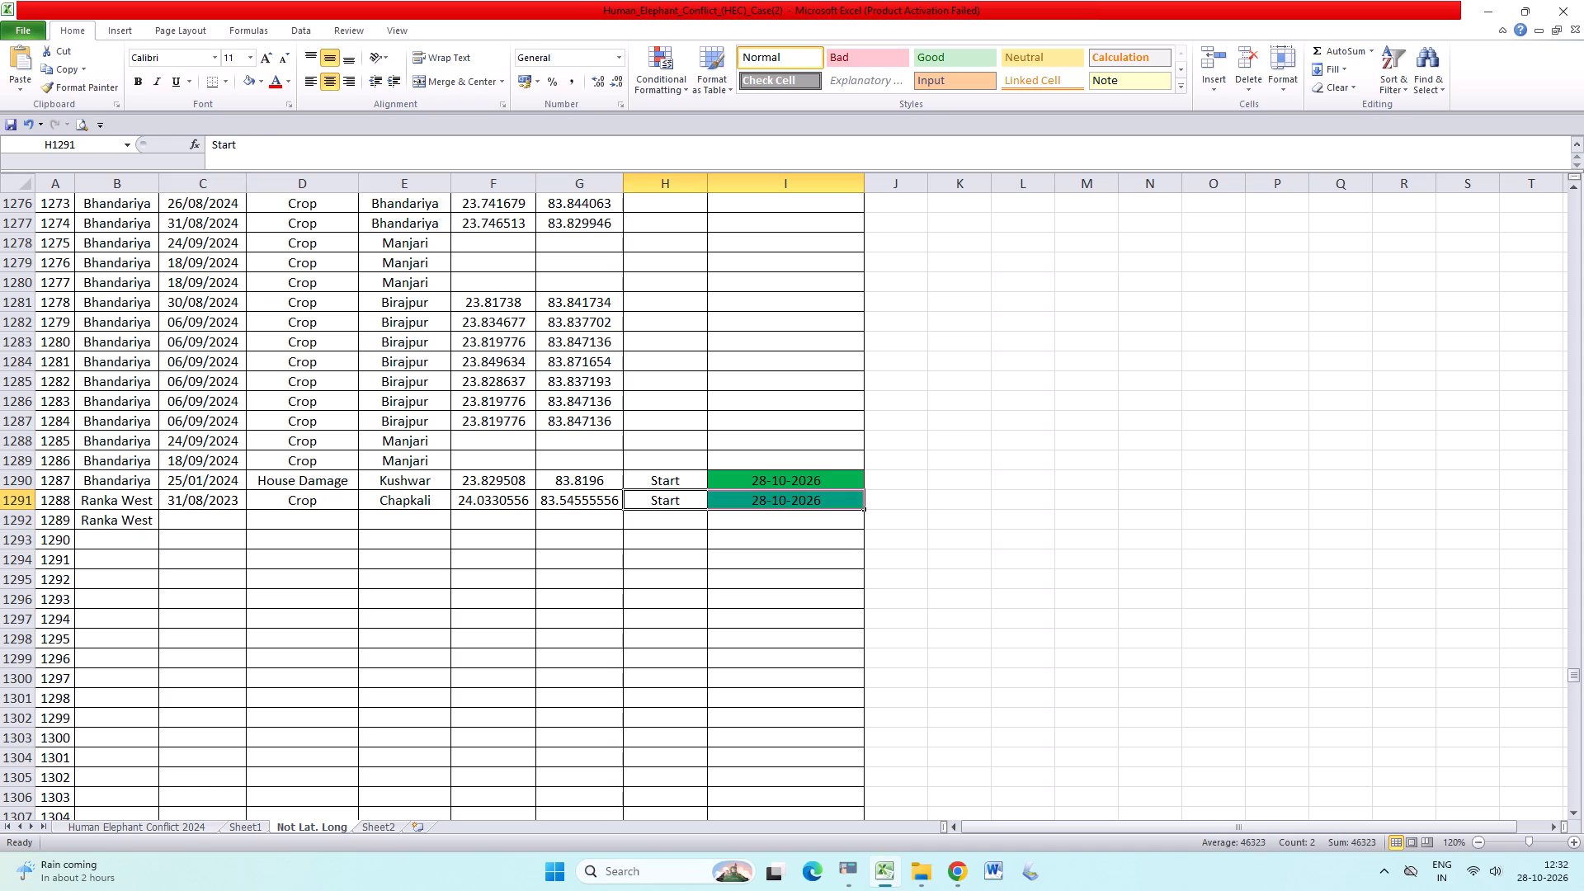
left_click_drag(684, 474, 772, 470)
key("Delete")
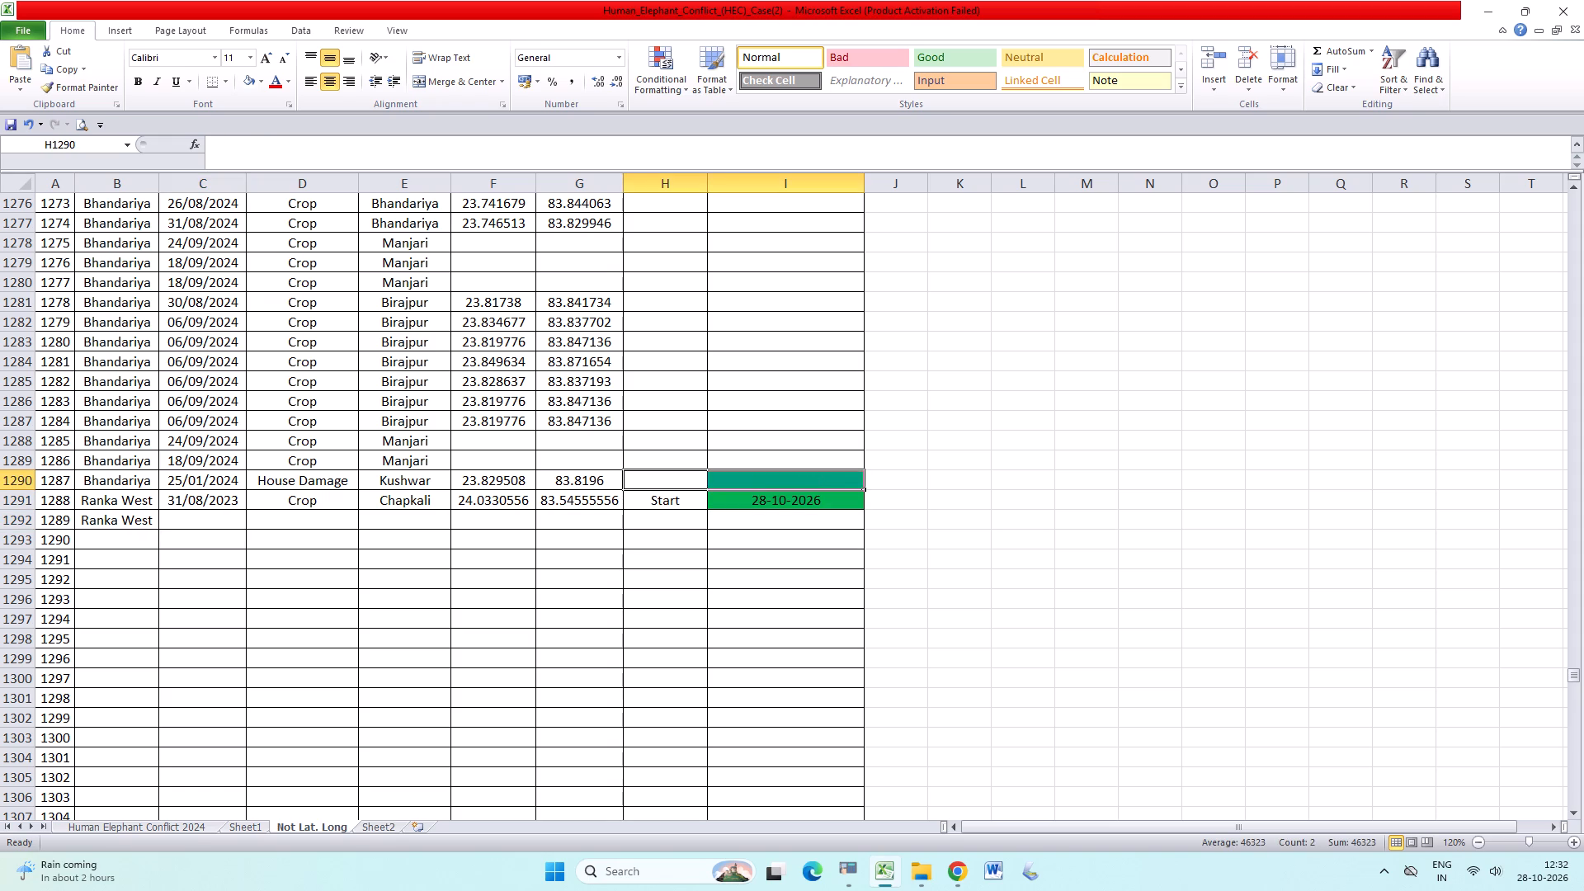
Remove the green fill from I1290 by copying the plain formatting of I1288 onto it.
left_click(797, 441)
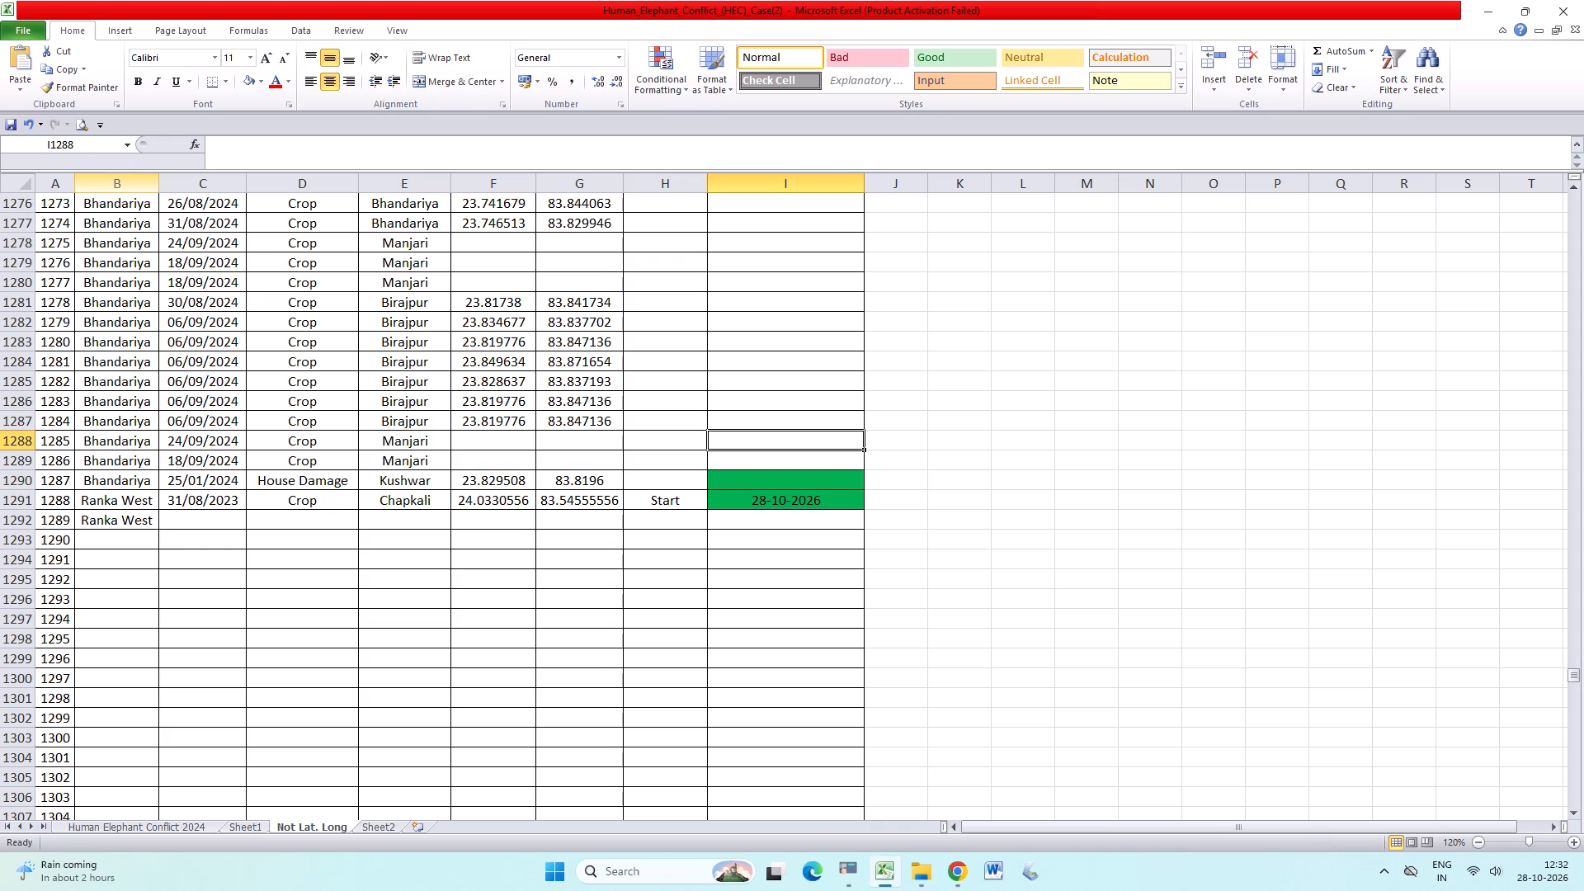
left_click(103, 87)
left_click(740, 482)
left_click(737, 672)
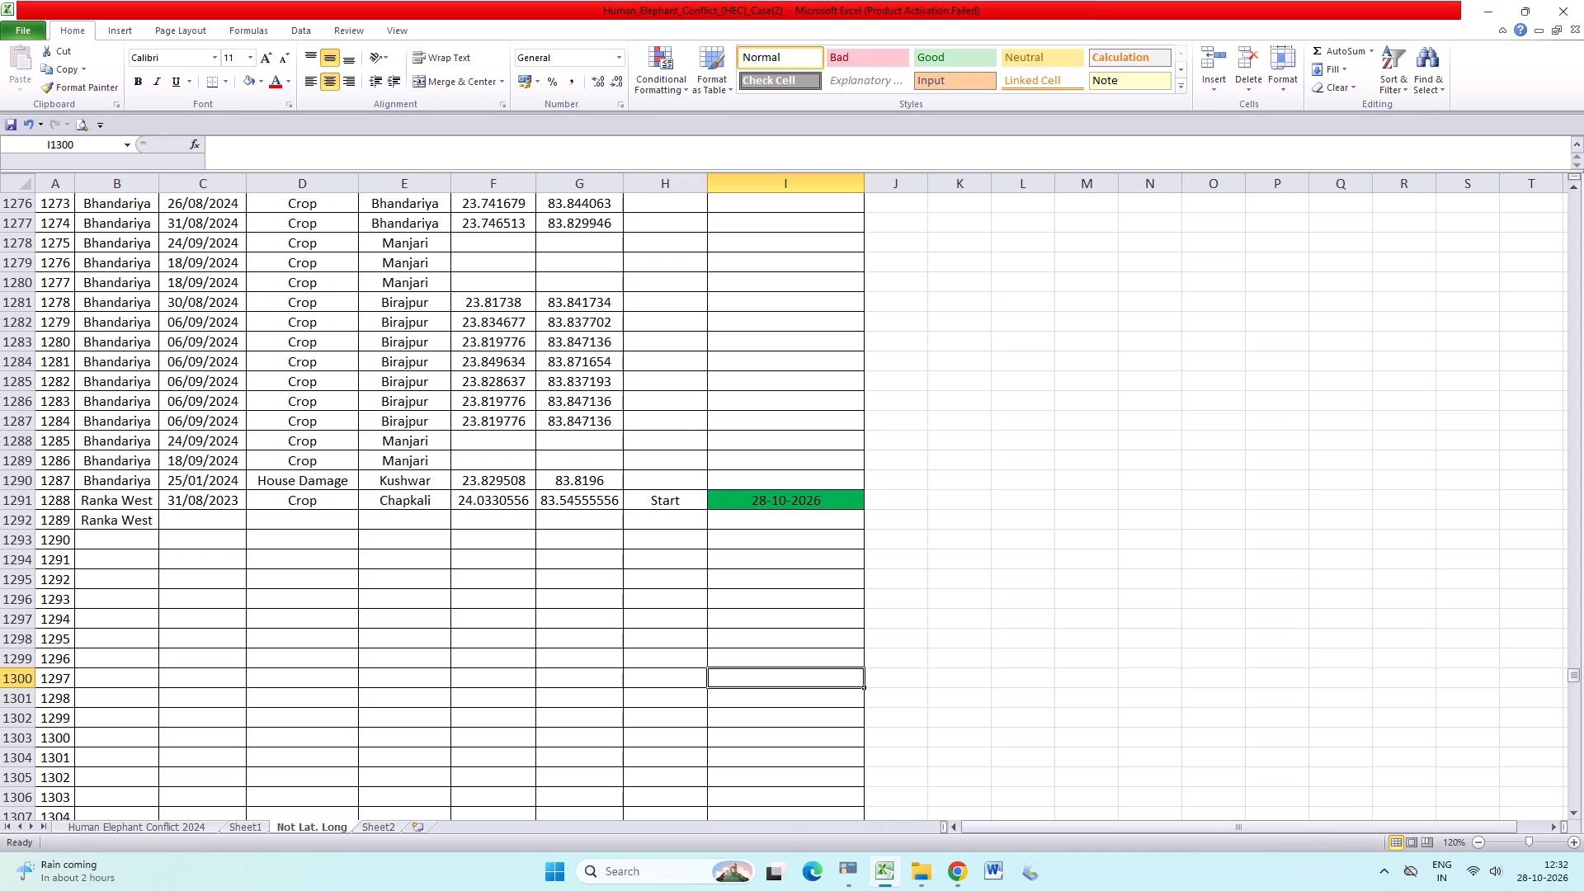
Save the workbook with cell C1292 selected.
left_click(187, 528)
key("ctrl+s")
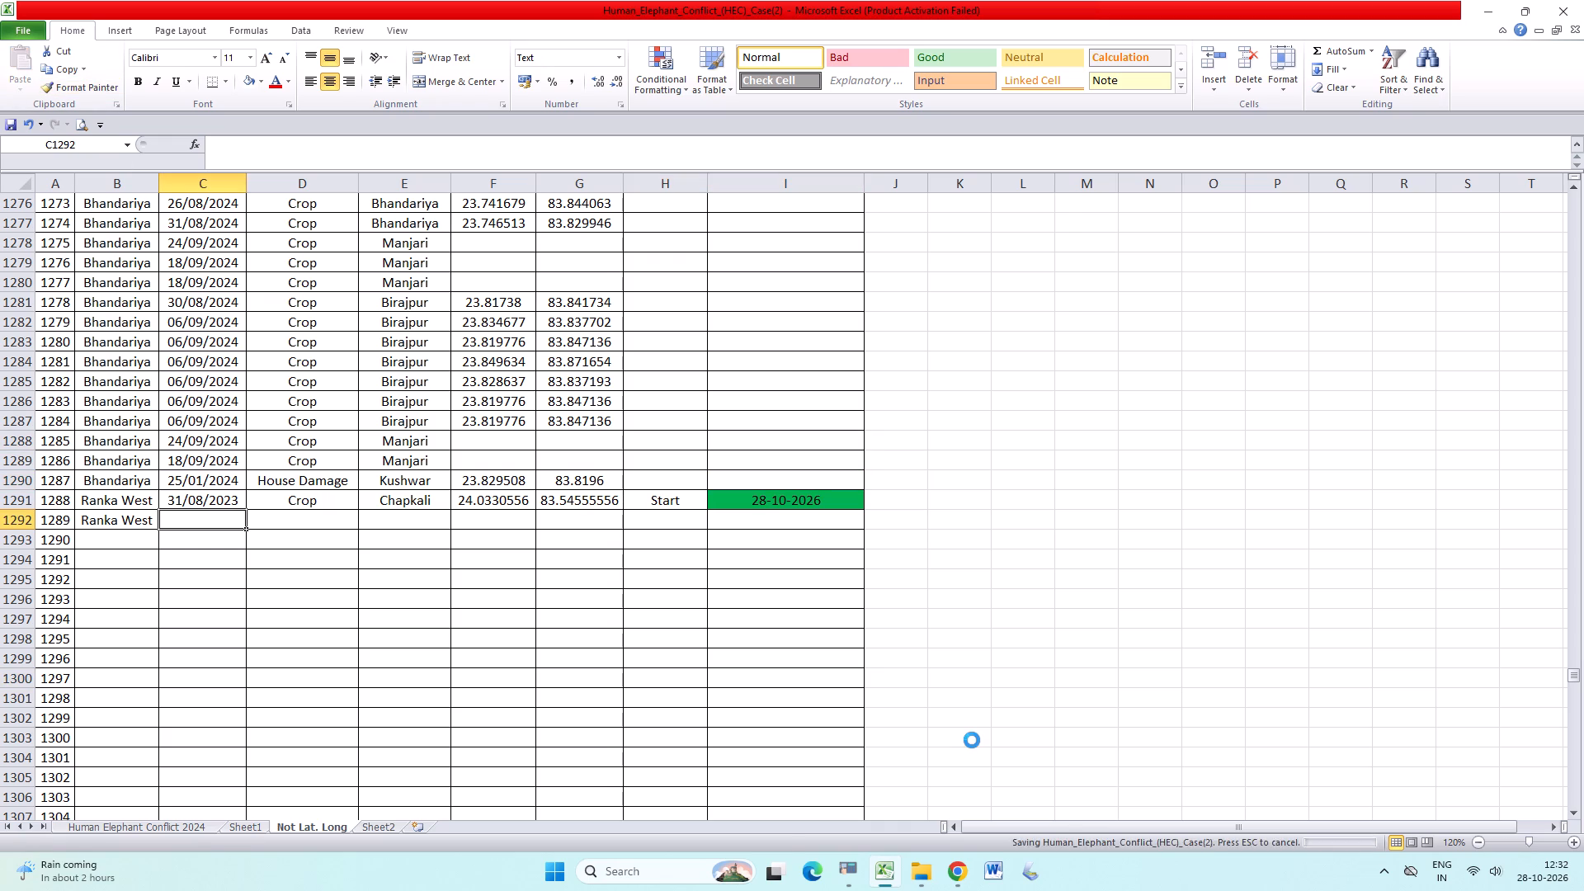
key("ctrl+s")
Enter the date 14/09/2024, damage type Crop and village Bilaitikhair in row 1292.
type("14")
type("/09/2024")
key("Tab")
key("ctrl+d")
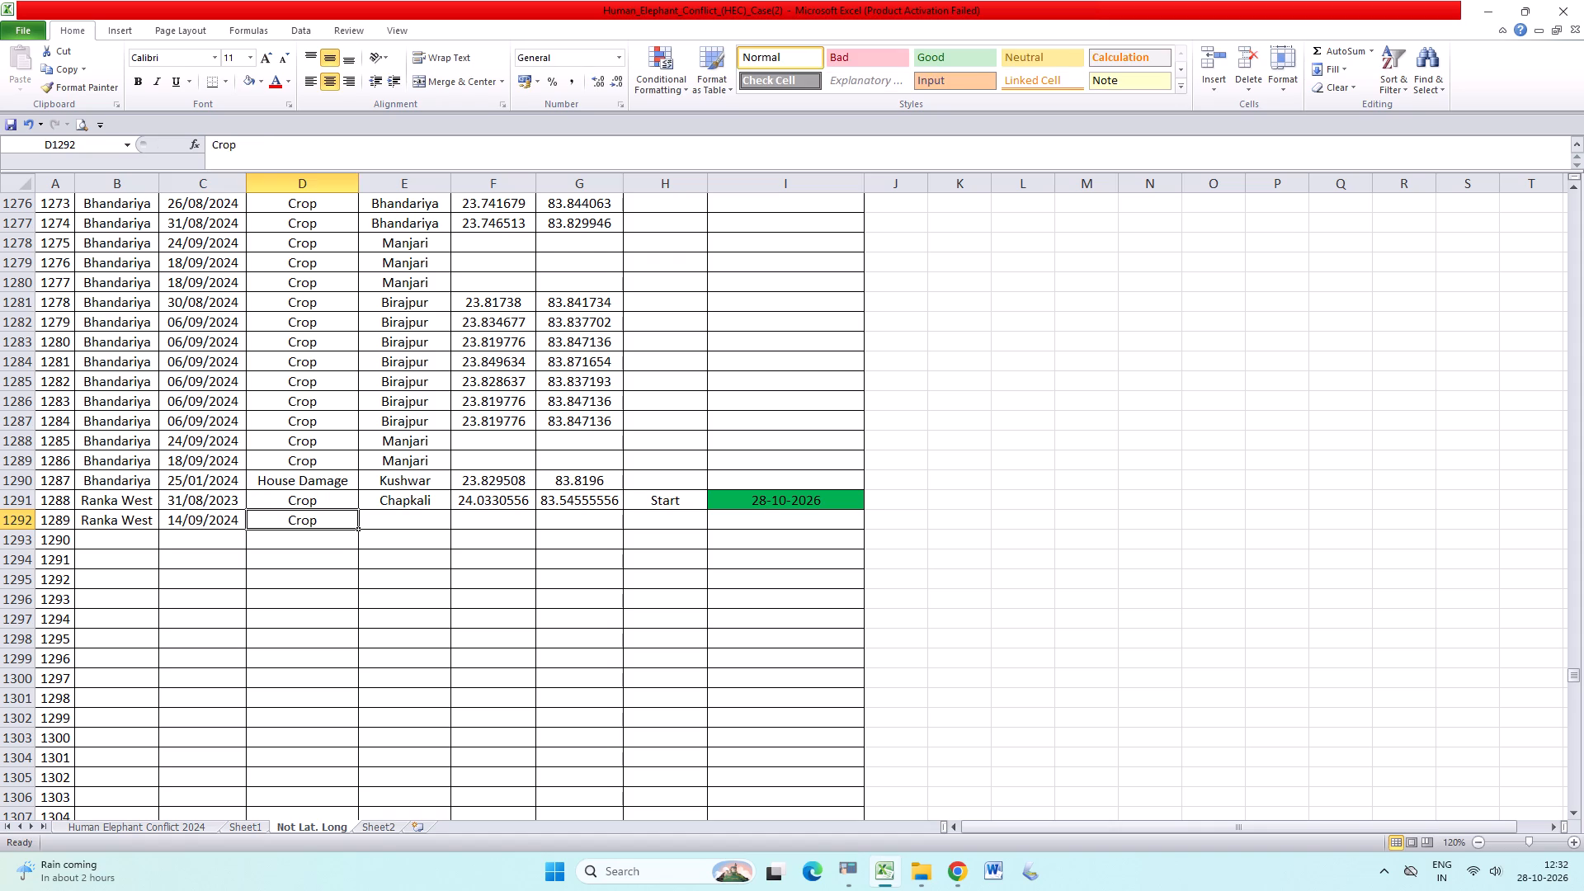
key("Tab")
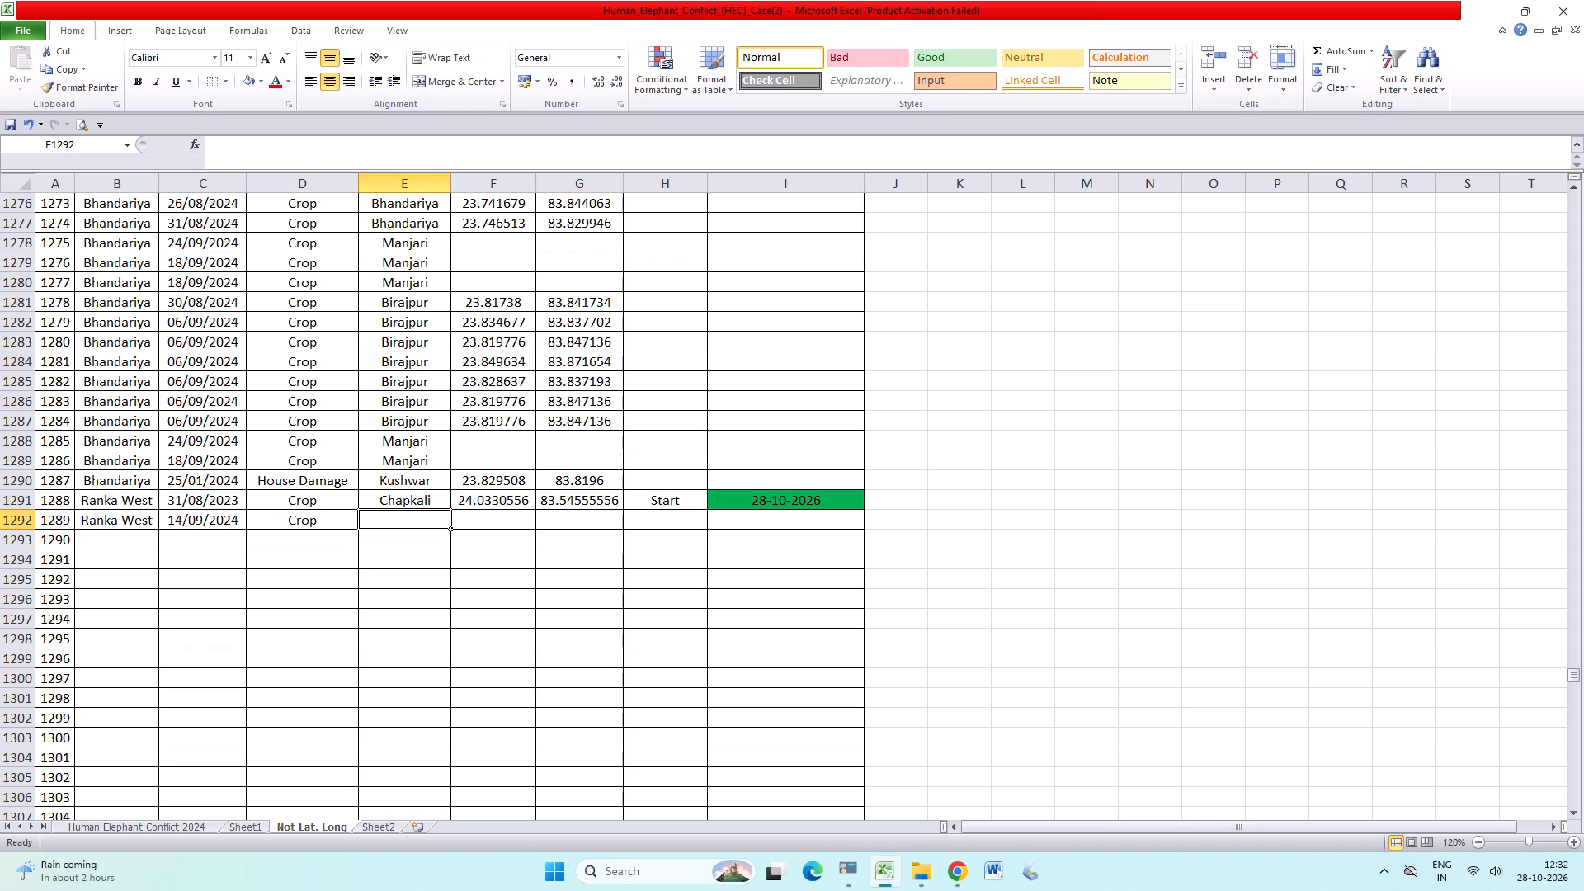
type("Bi")
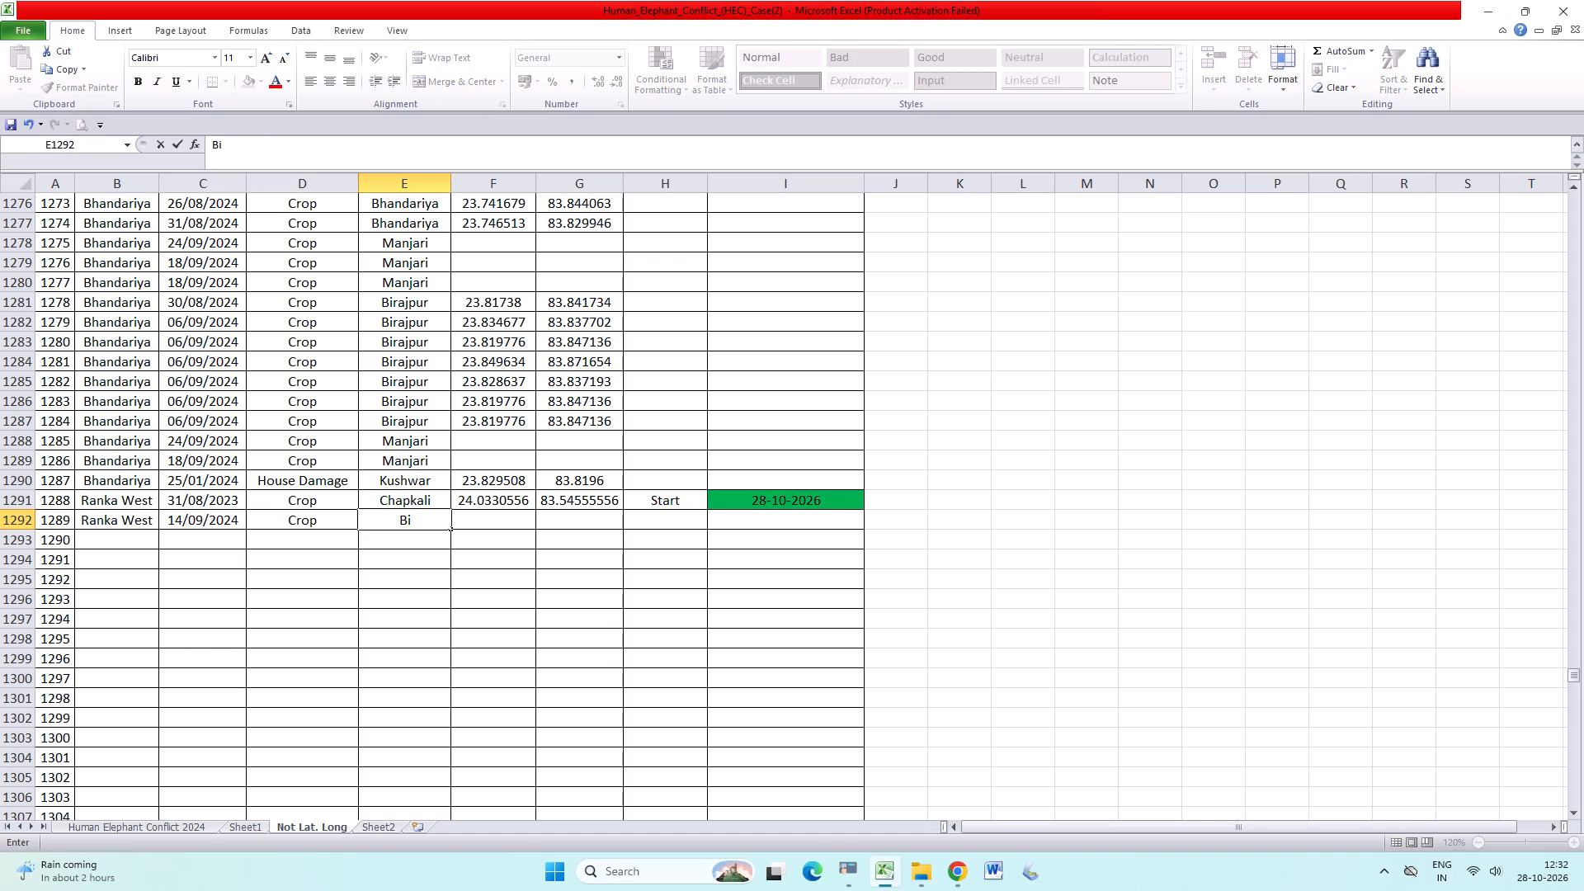
type("la")
key("Tab")
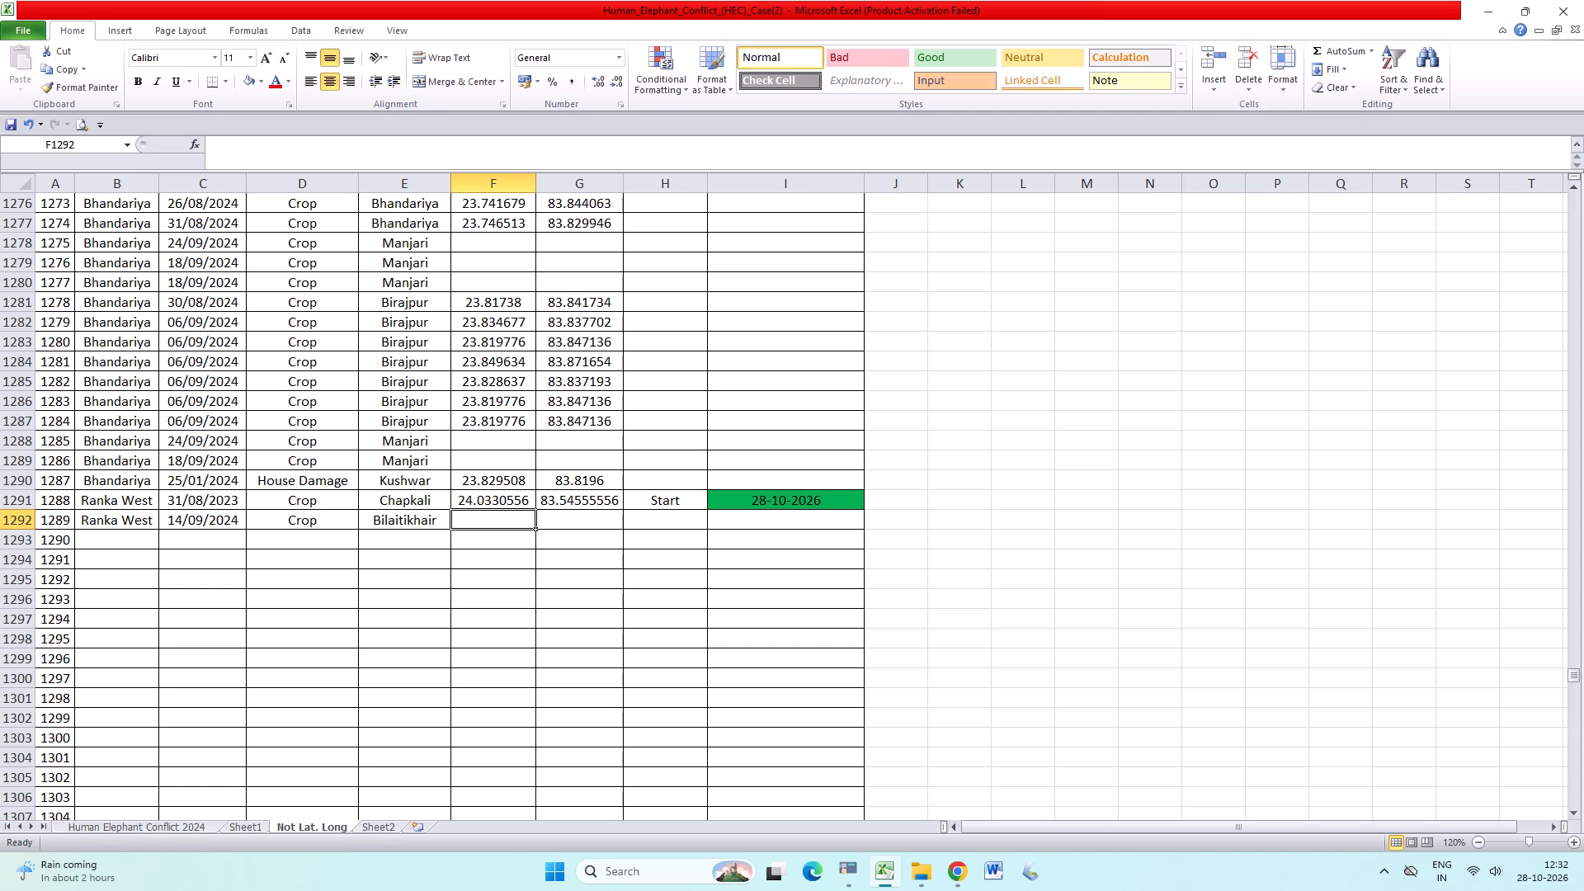
type("24.")
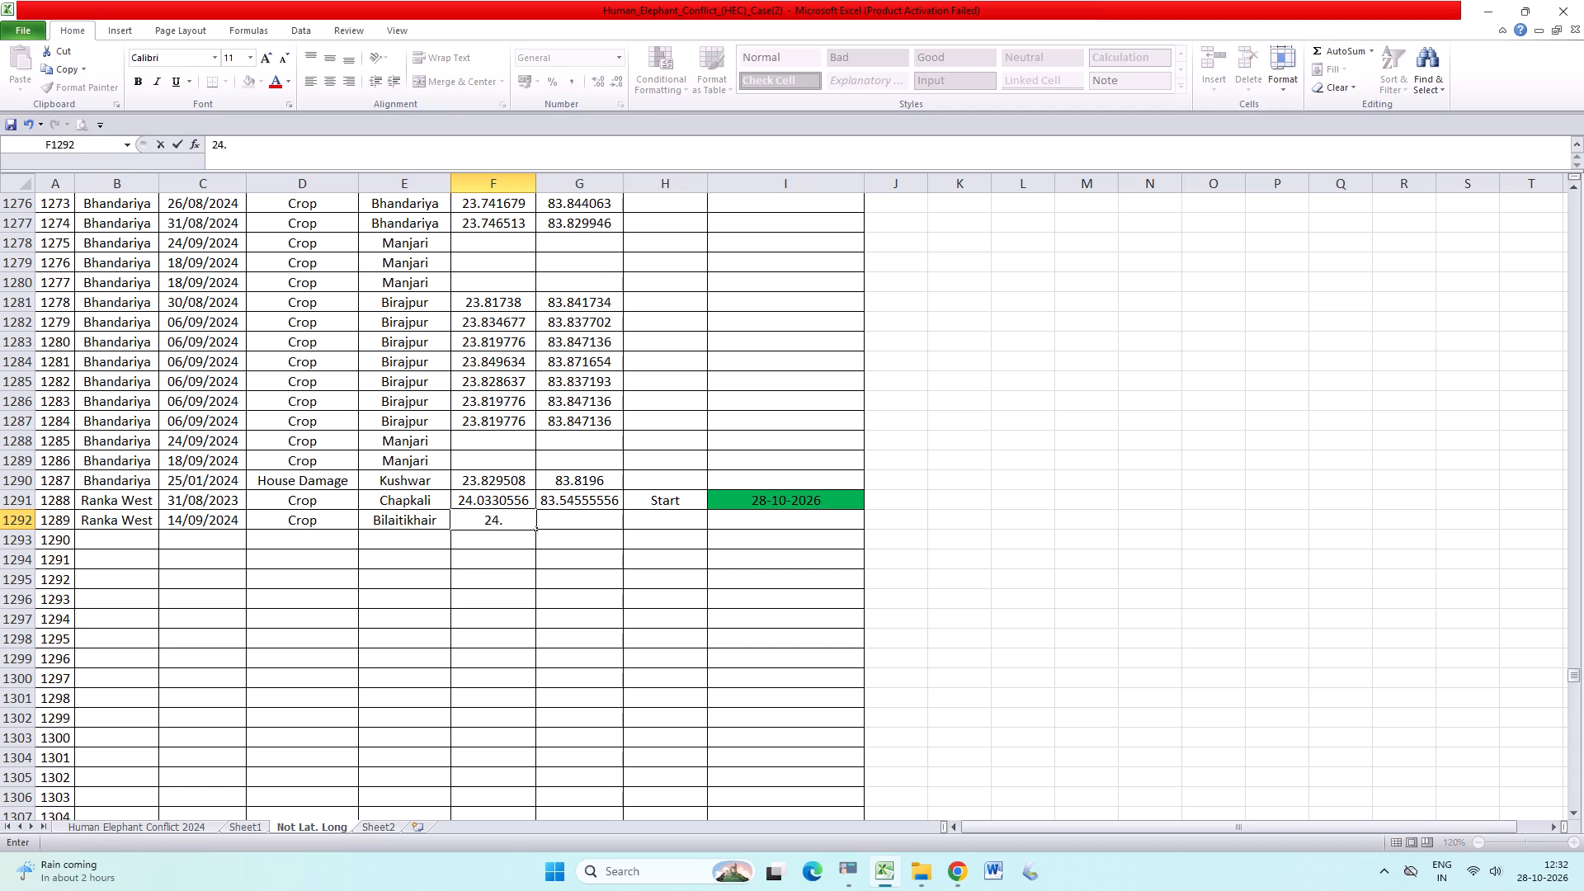
type("010")
type("85")
key("Tab")
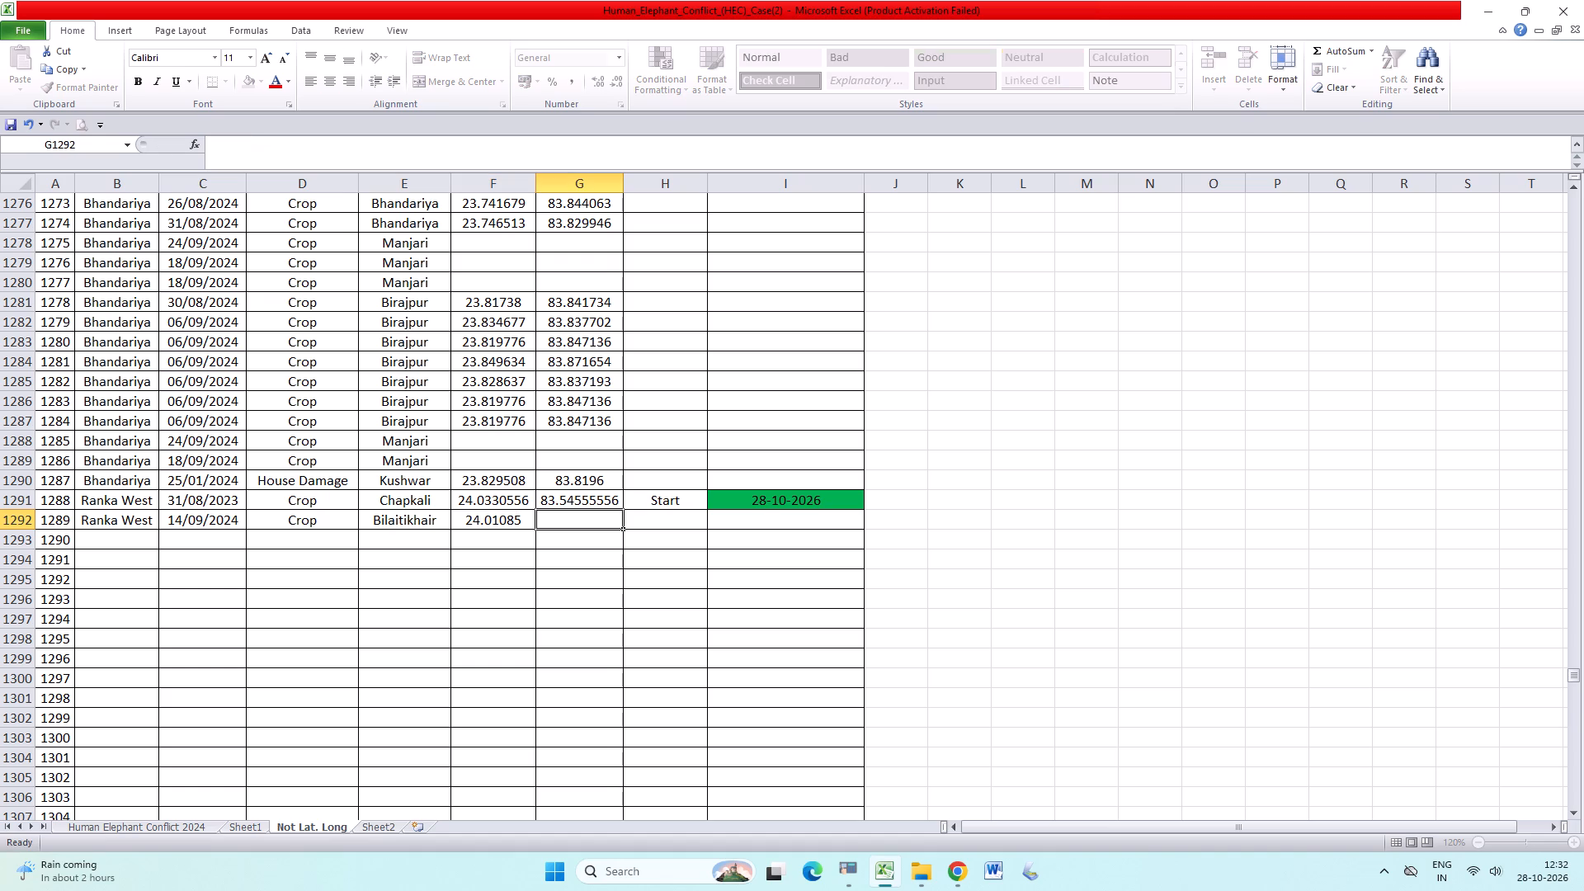
type("83.")
type("572")
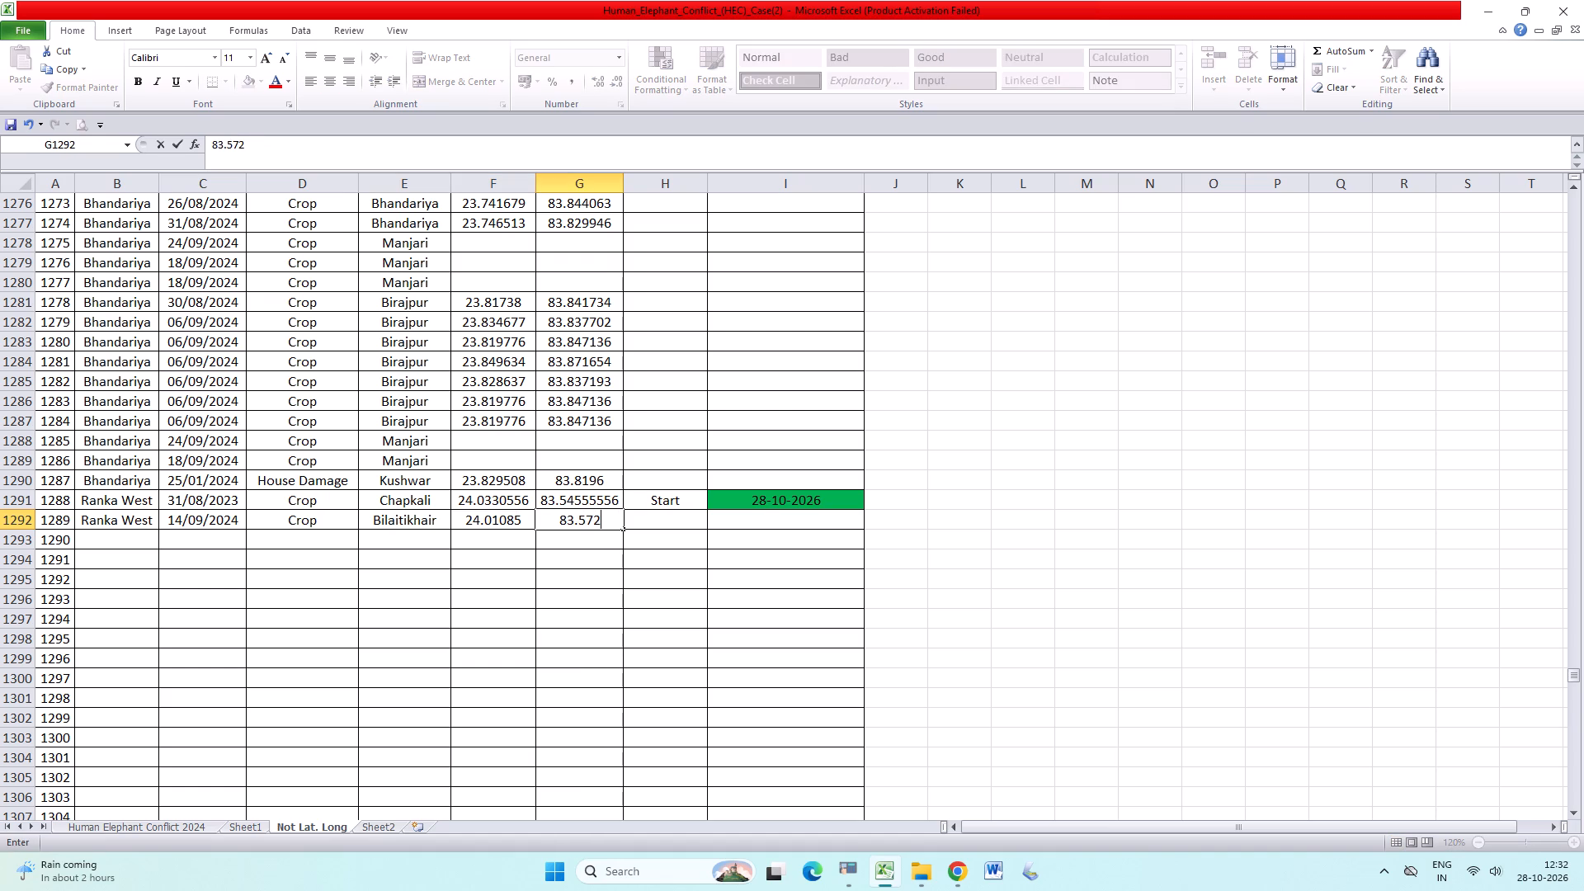
type("324")
key("Tab")
key("Return")
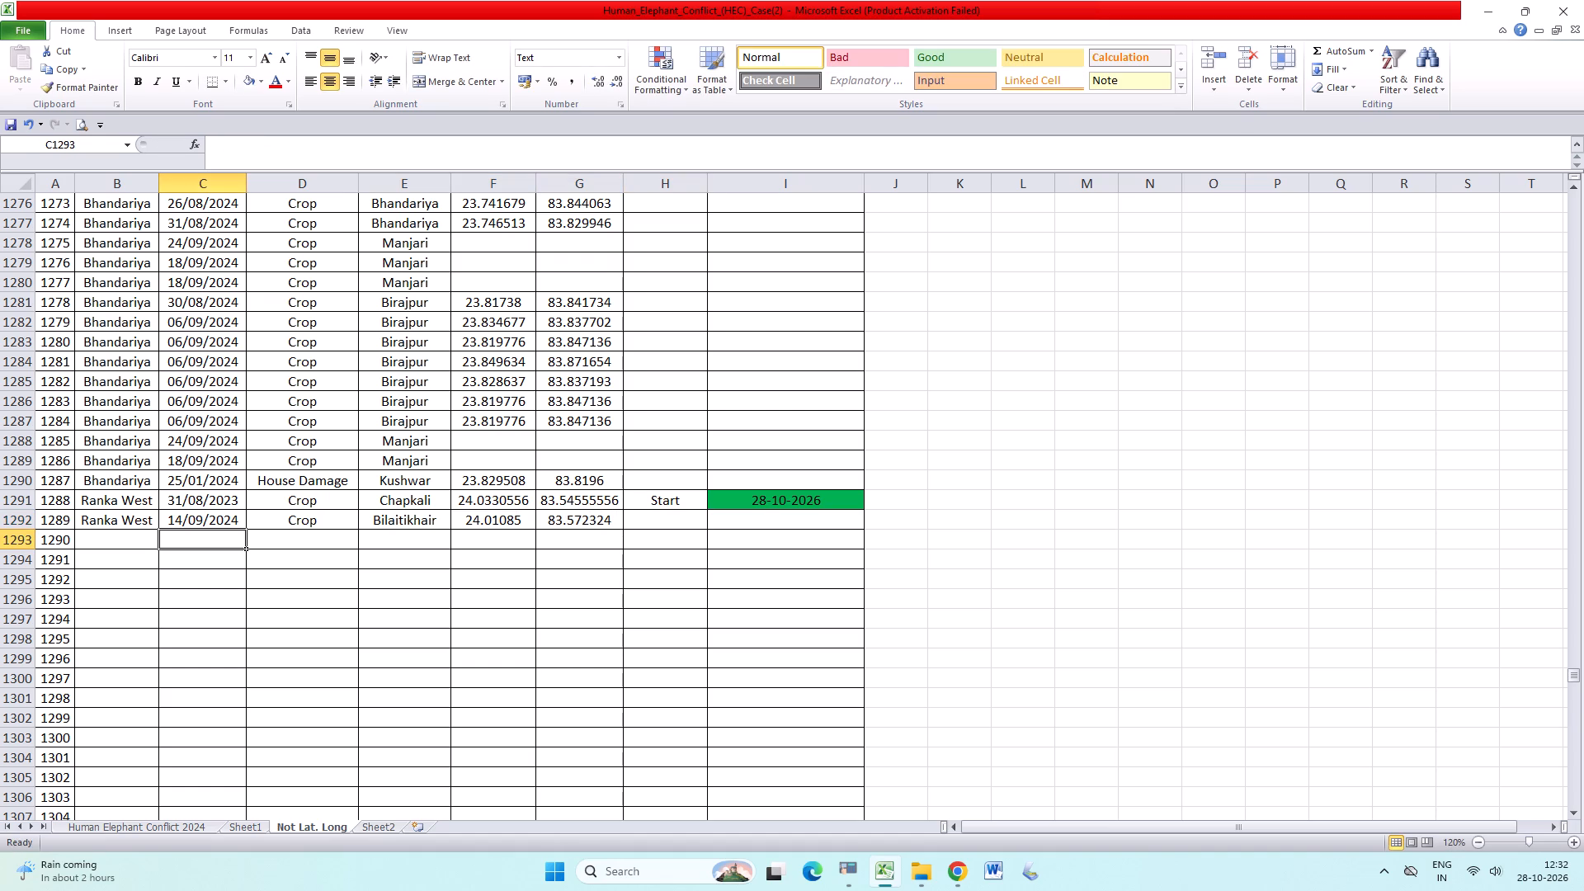
Fill row 1293 with Ranka West, the date 27/10/2023 and damage type Crop, saving the workbook before the date entry.
key("Left")
key("ctrl+d")
key("Tab")
key("ctrl+s")
type("27/10/2023")
key("Tab")
key("ctrl+d")
key("Tab")
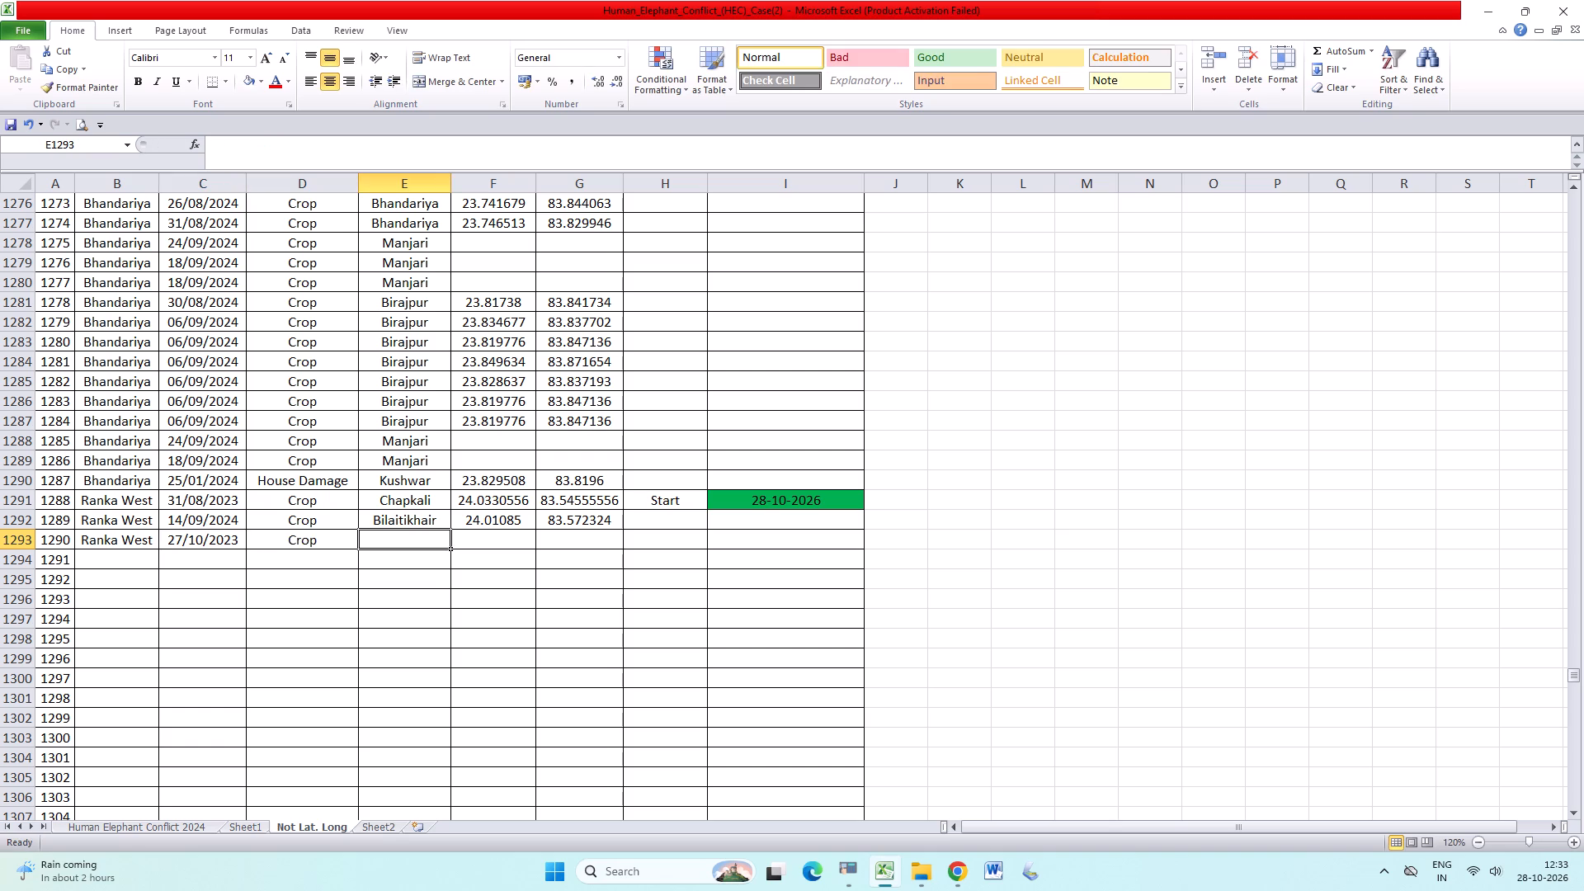
Copy the village Chapkali from E1291 into E1293 and save the workbook.
key("Up")
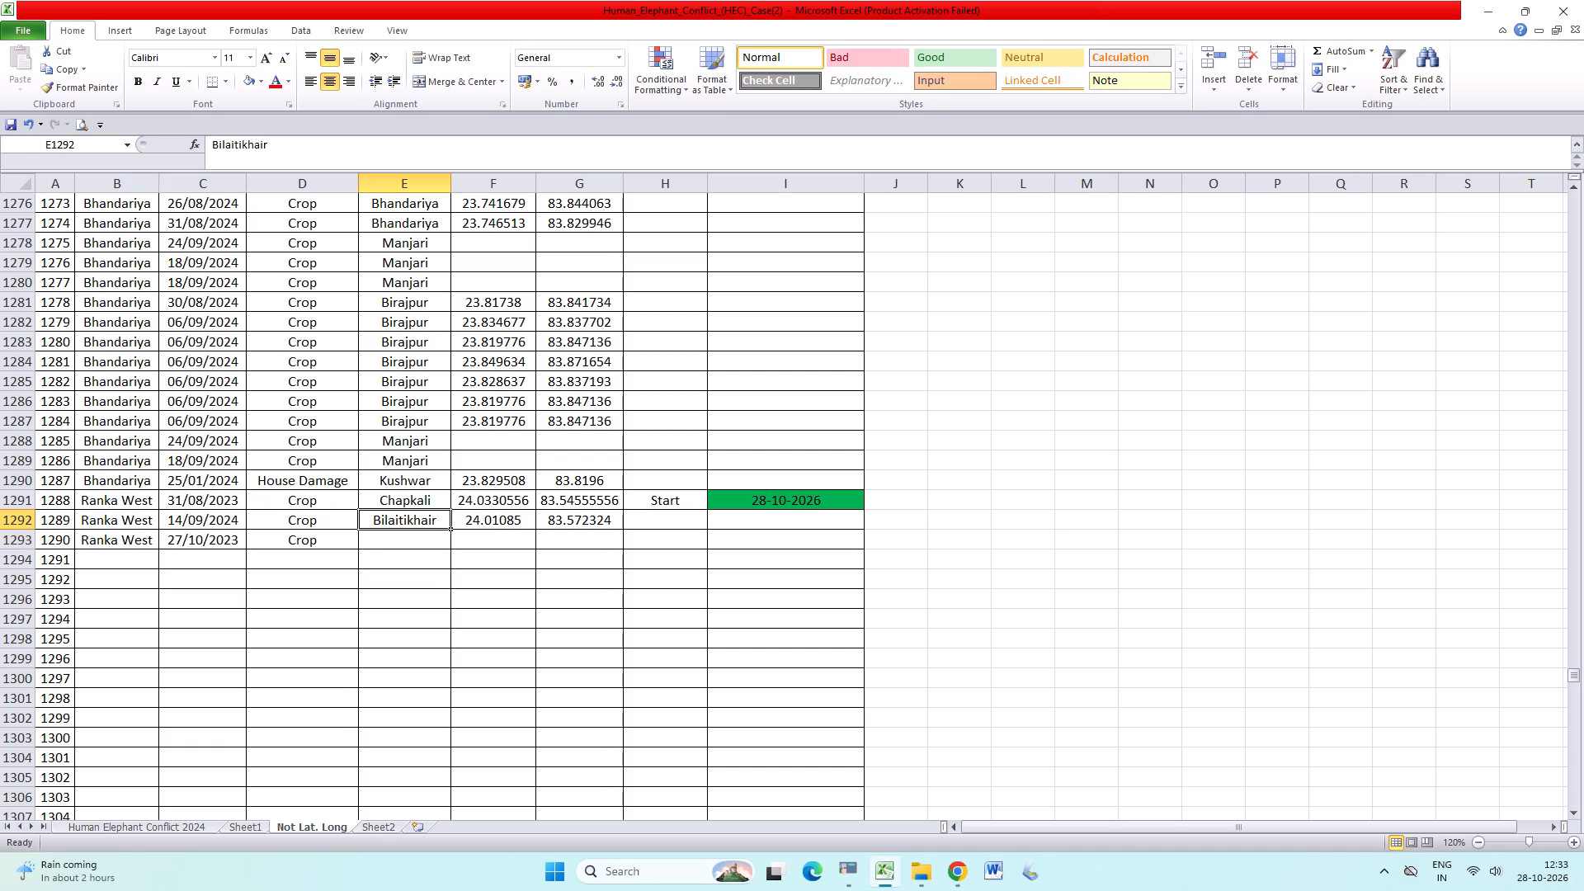
key("Up")
key("ctrl+c")
key("Down")
key("Down")
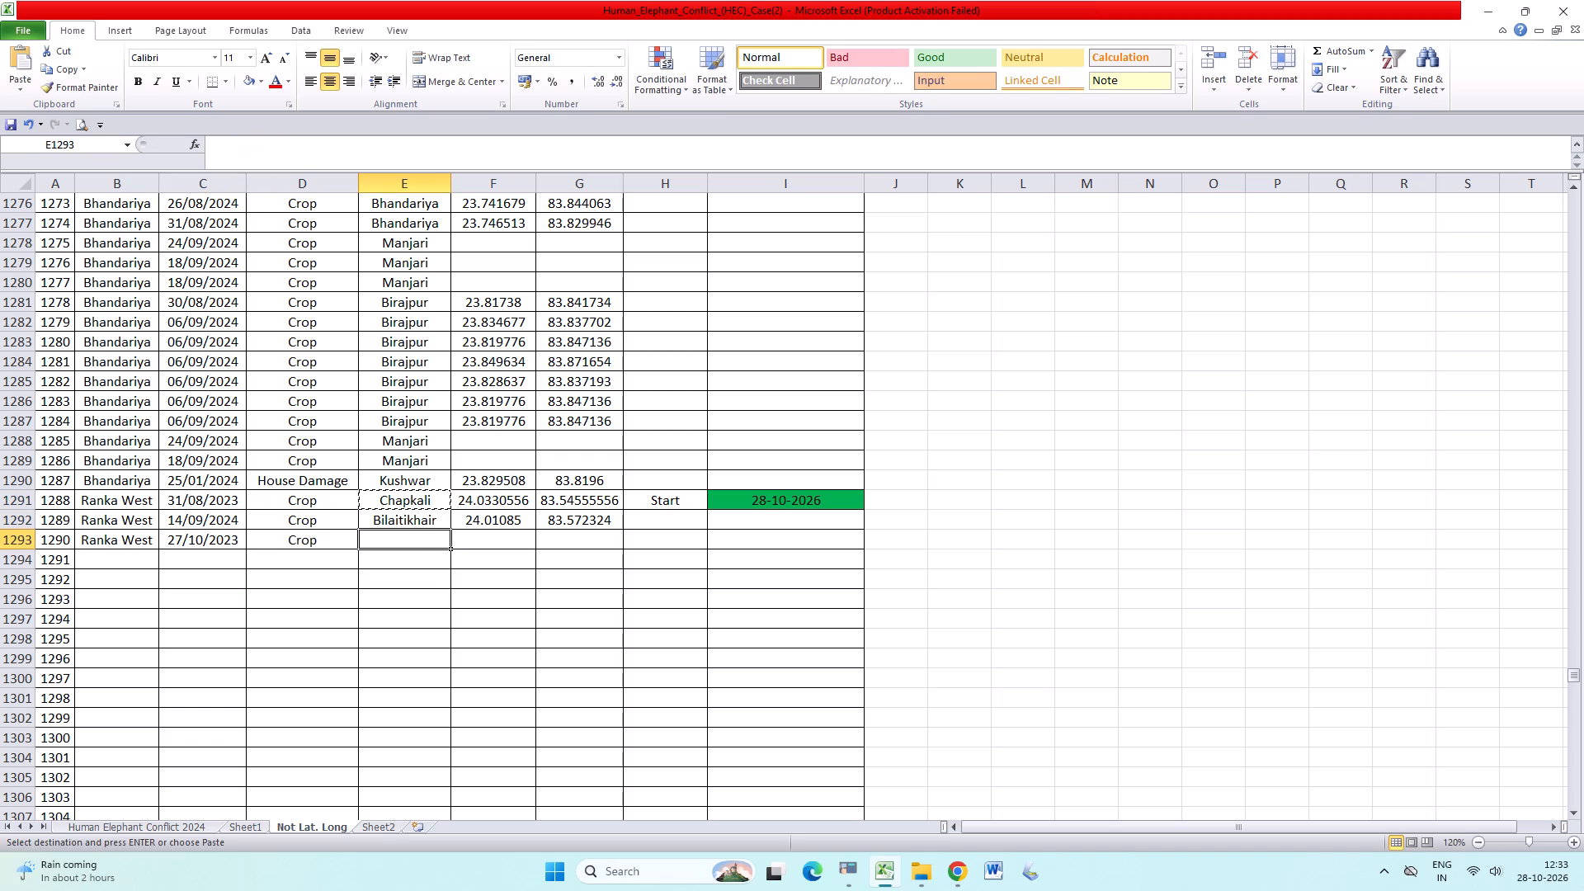
key("ctrl+v")
key("Tab")
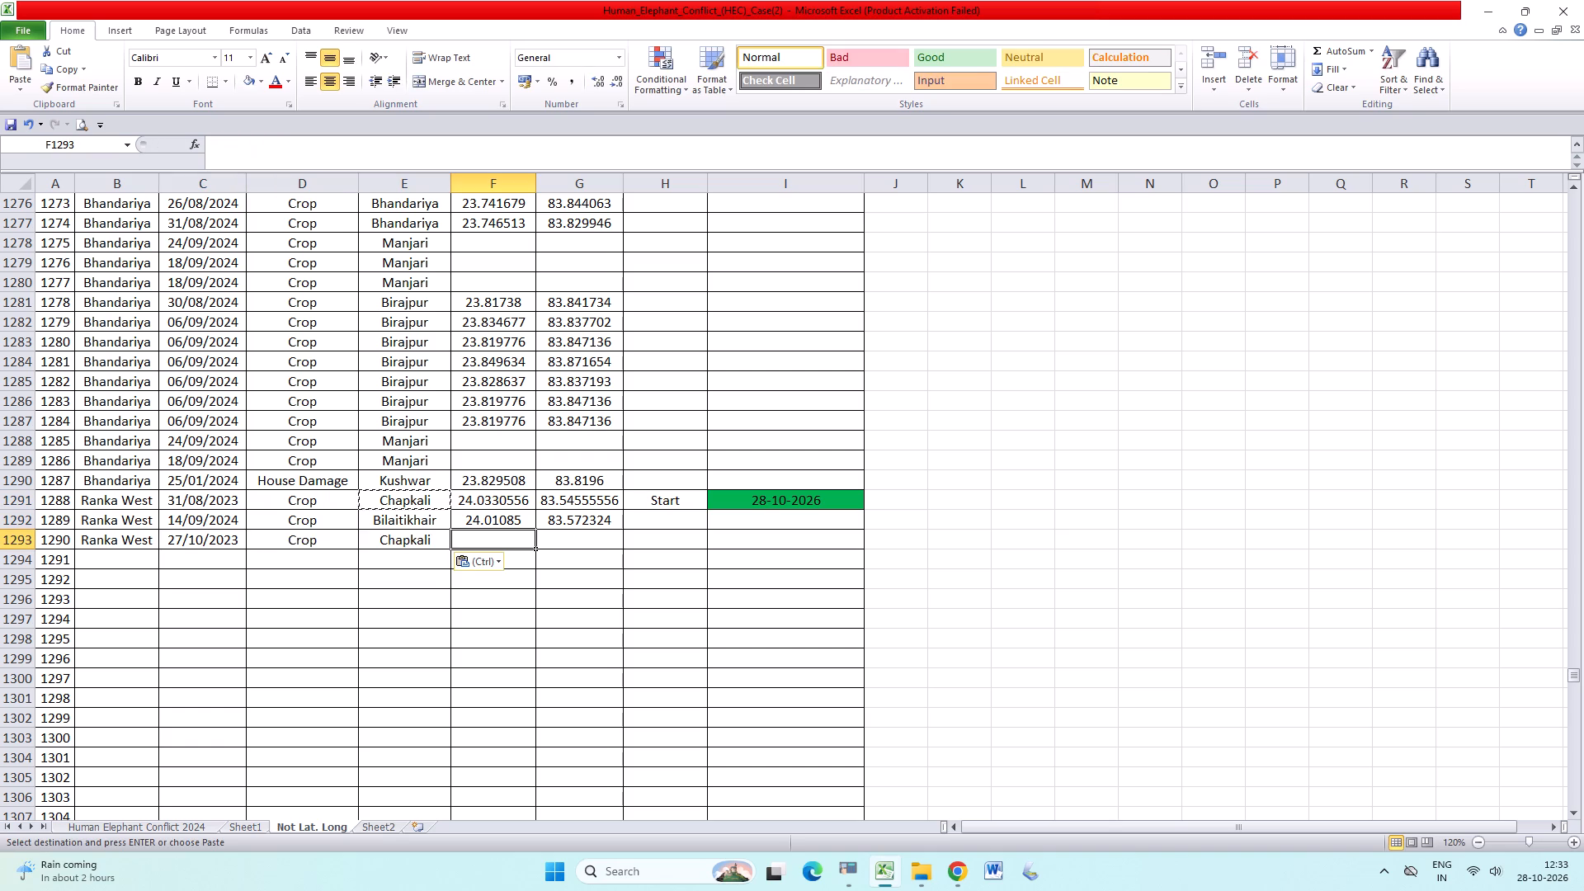
key("ctrl+s")
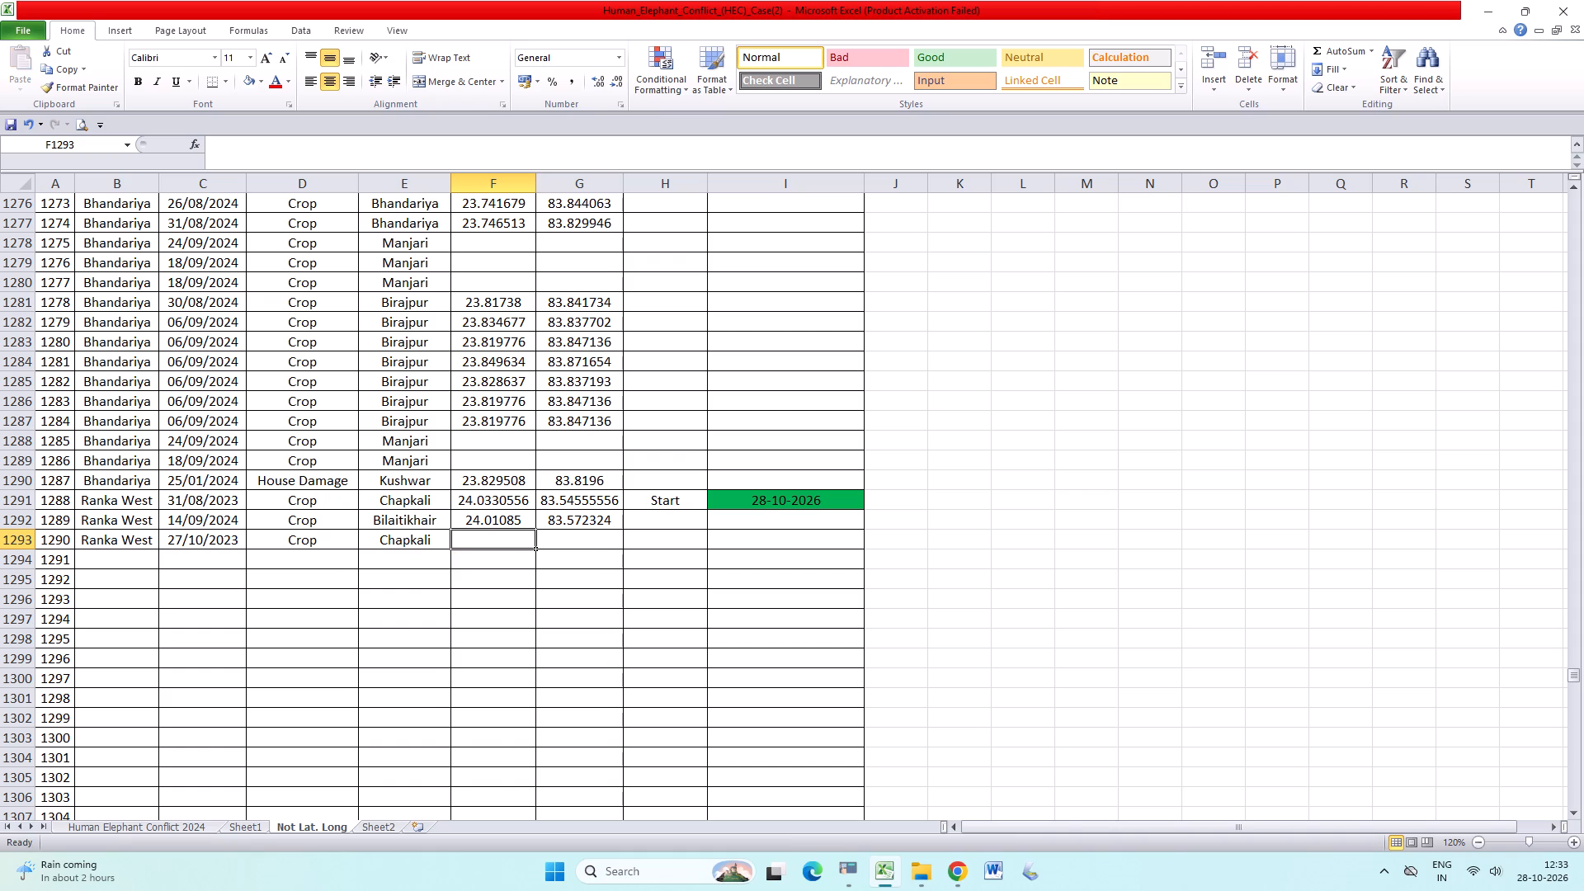
Fill row 1294 with Ranka West, the date 09/09/2023, damage type Crop and village Chapkali, and save the workbook.
key("Return")
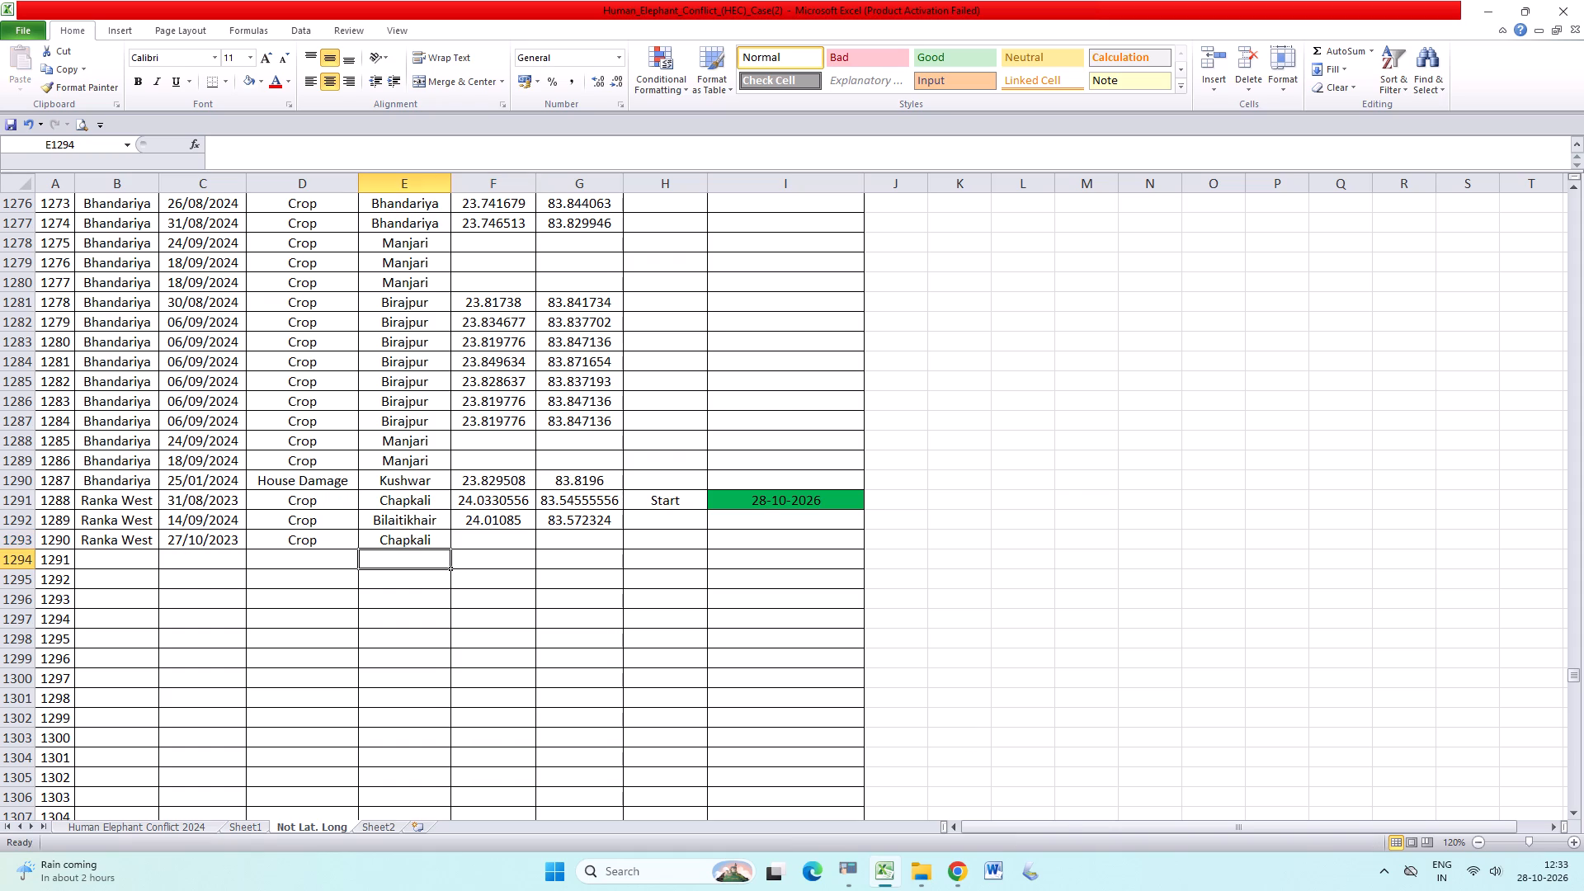
key("Left")
key("Left")
key("Left")
key("ctrl+d")
key("Tab")
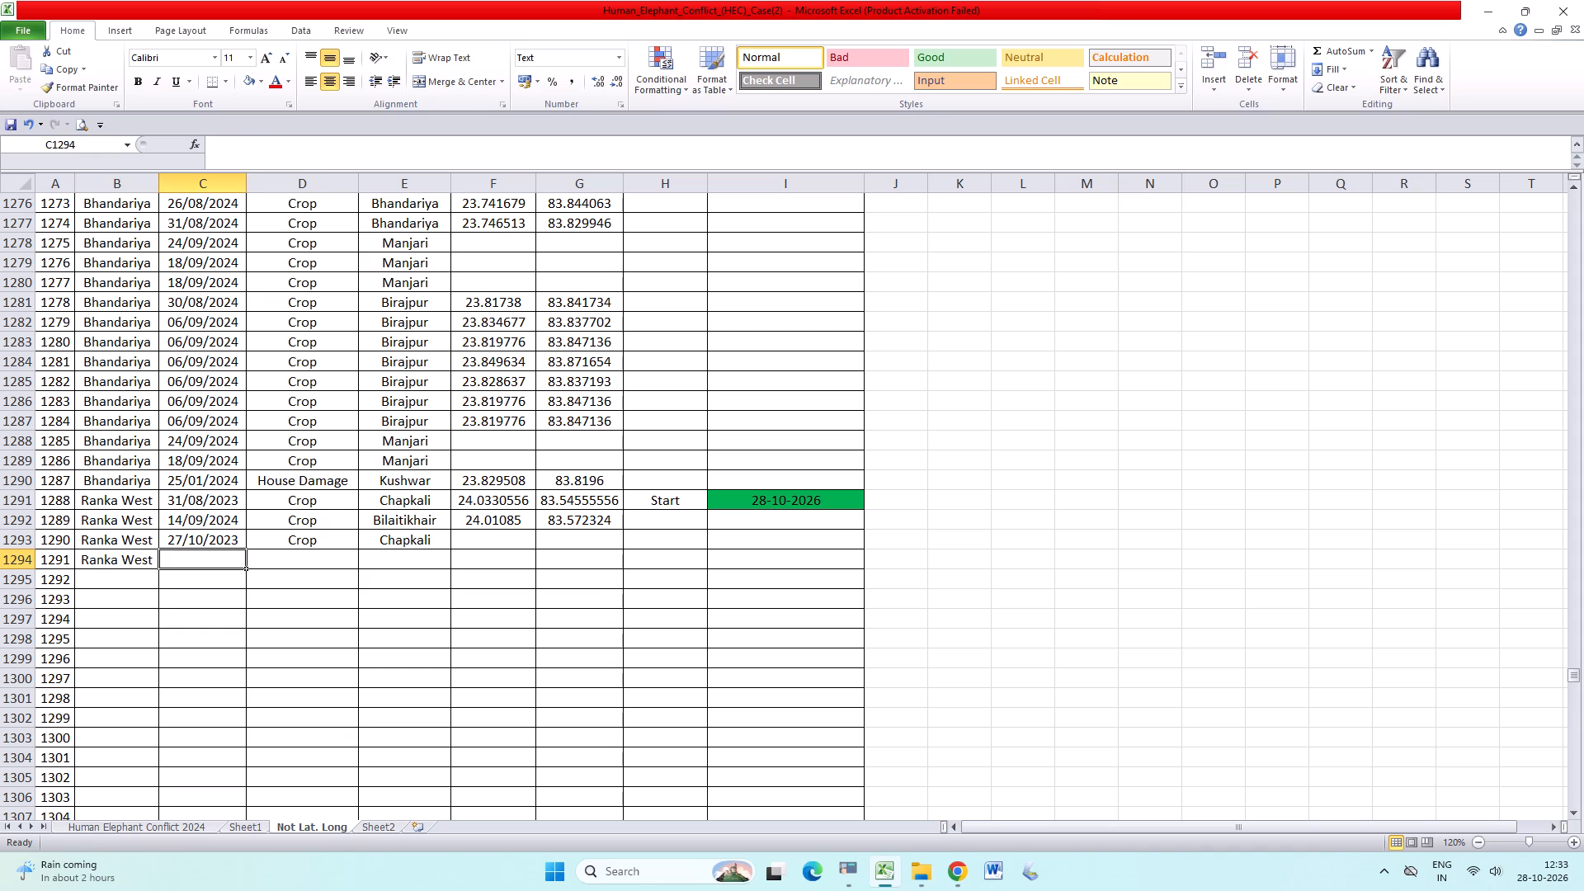
type("09/09/2023")
key("Tab")
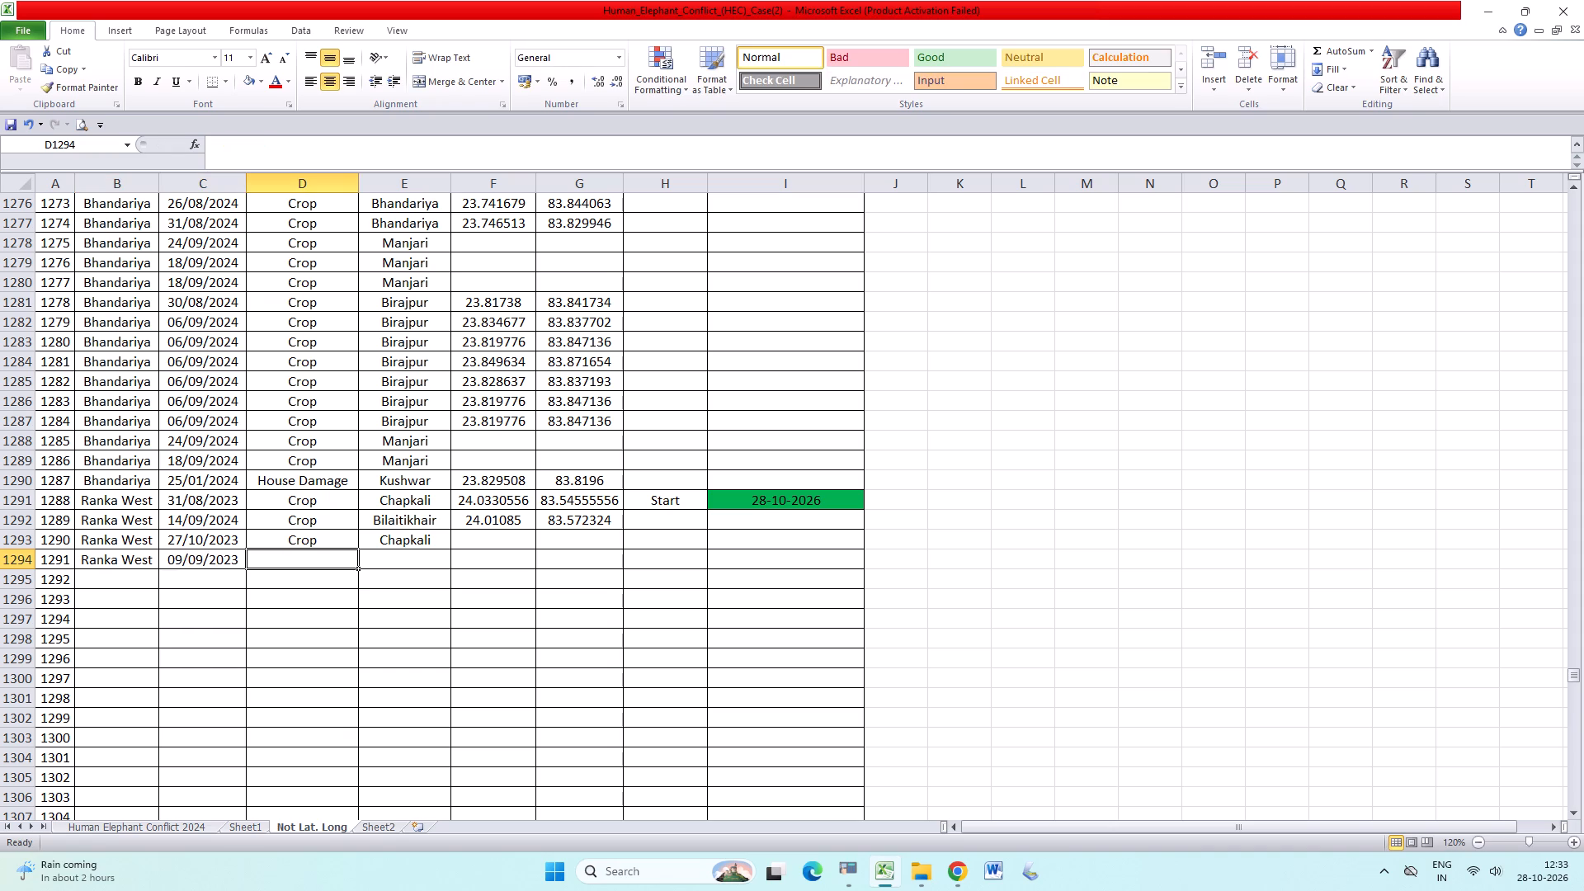
key("ctrl+d")
key("Tab")
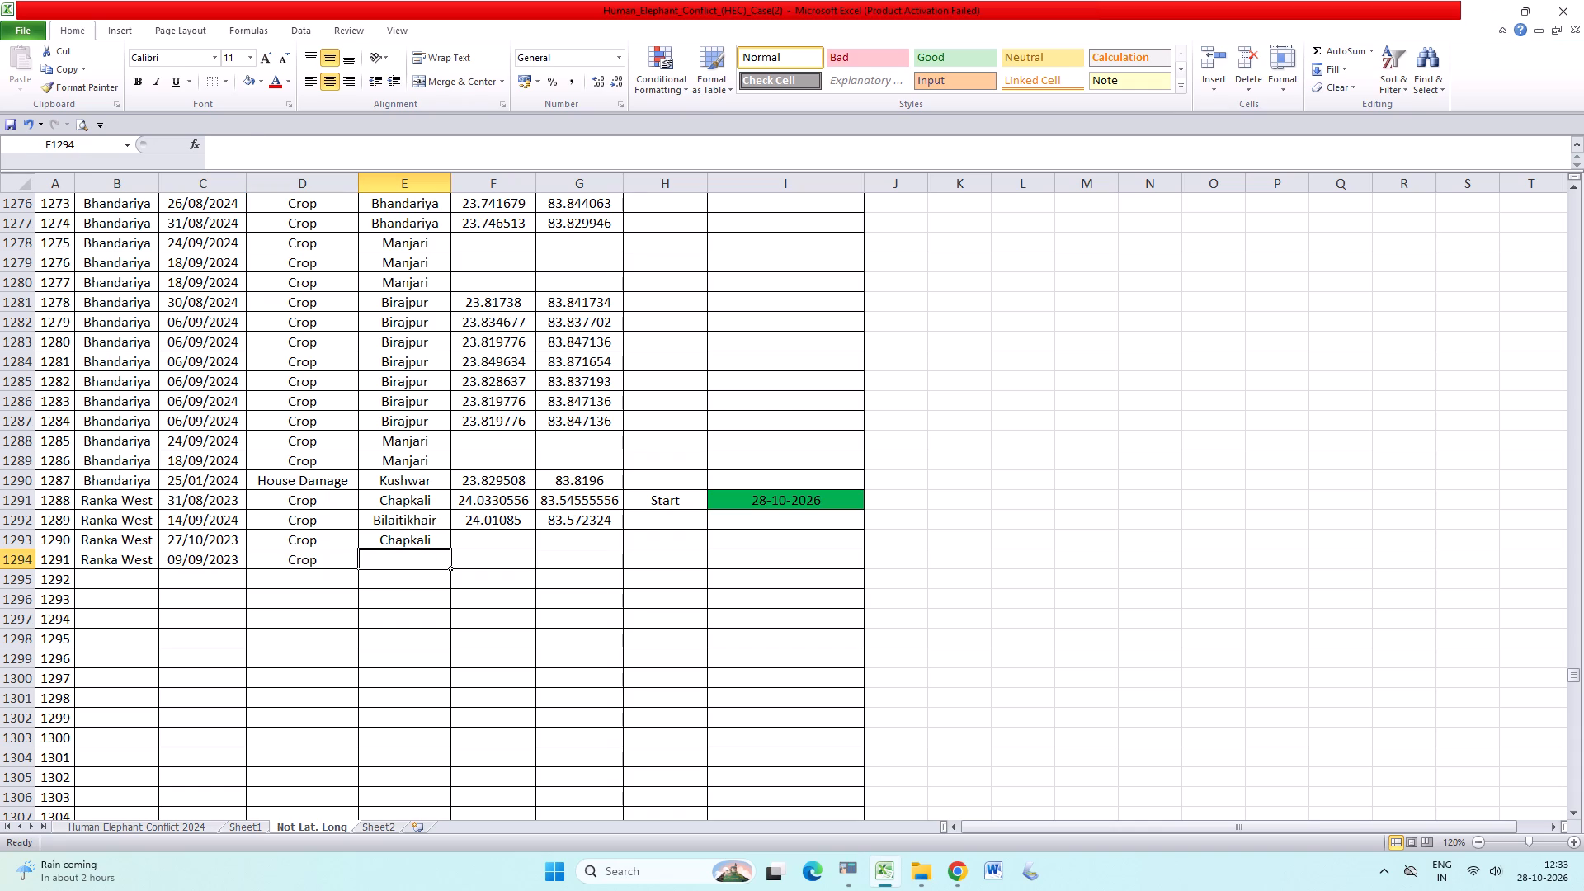
key("ctrl+d")
key("Tab")
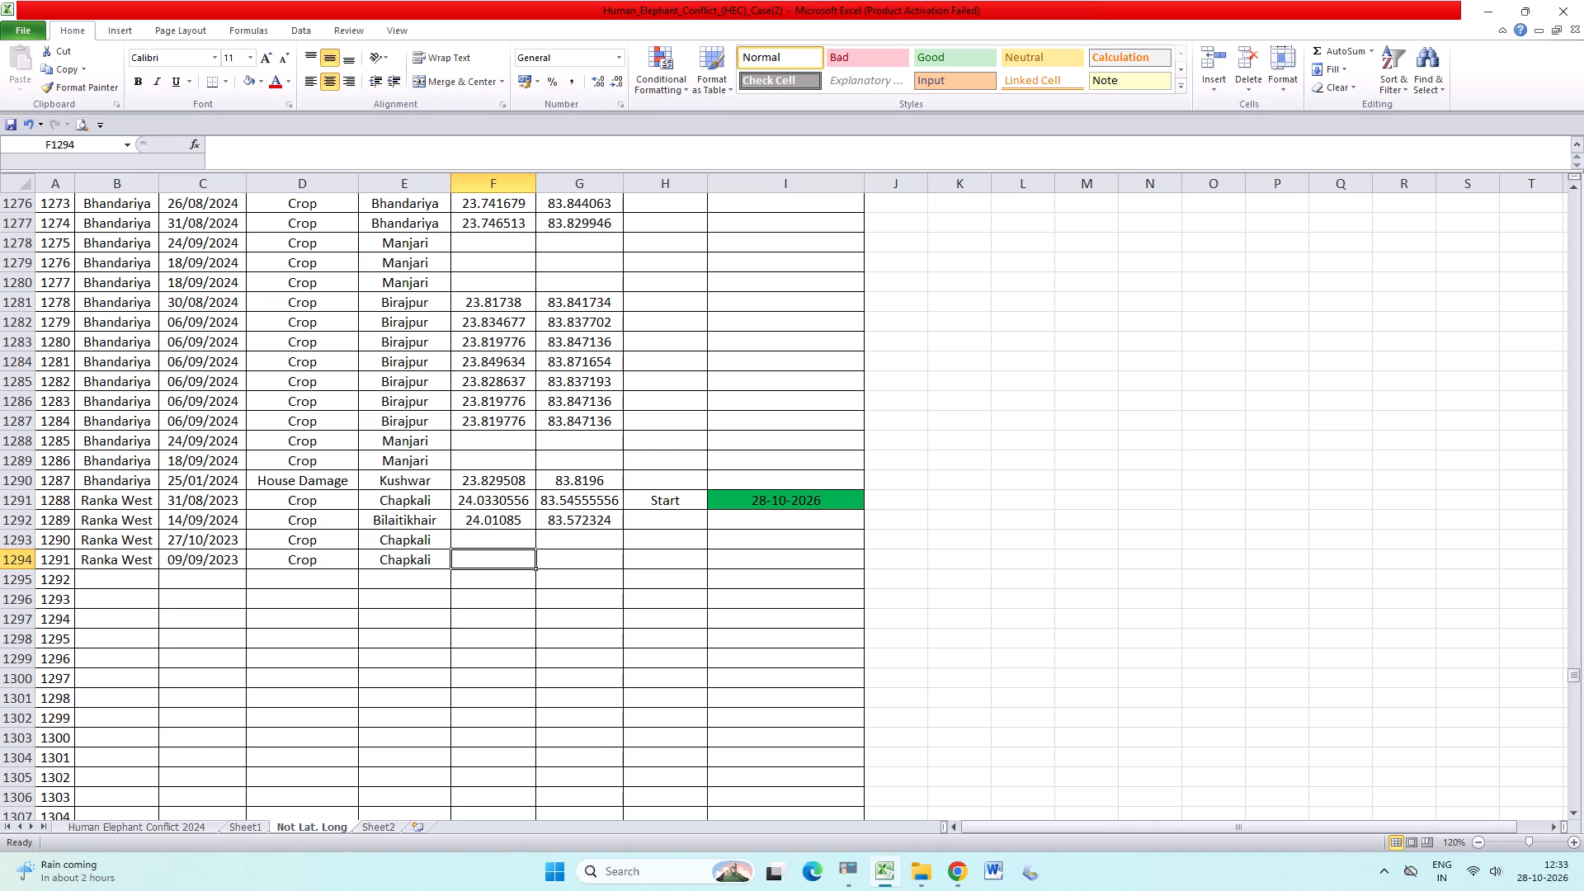
key("ctrl+s")
Switch to the LatLong.net degrees-minutes-seconds to decimal degrees converter in the browser.
key("alt+Tab")
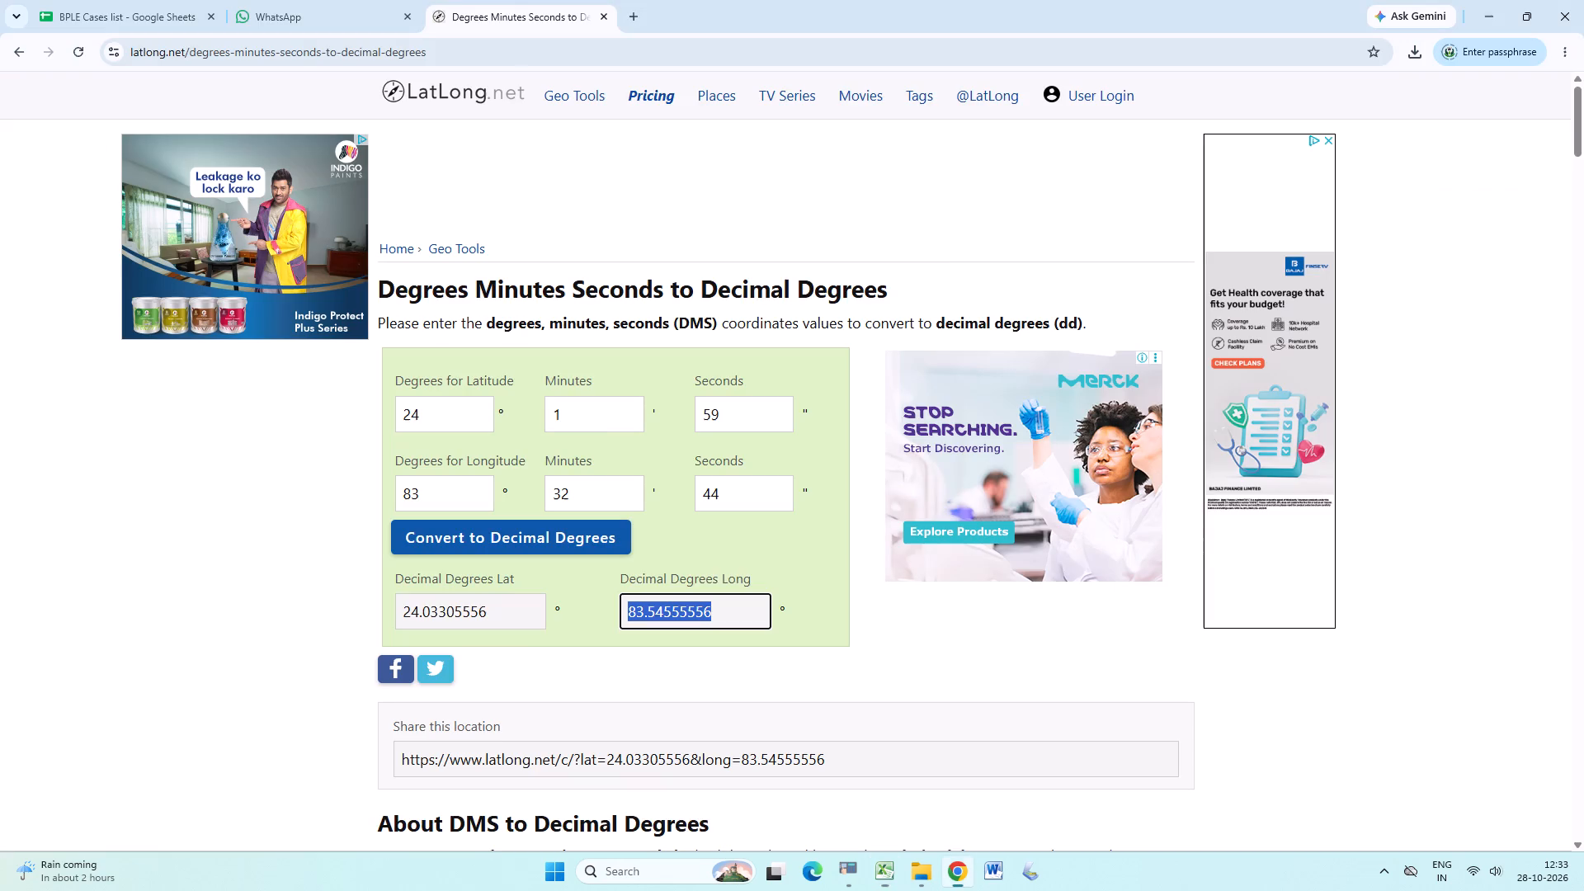
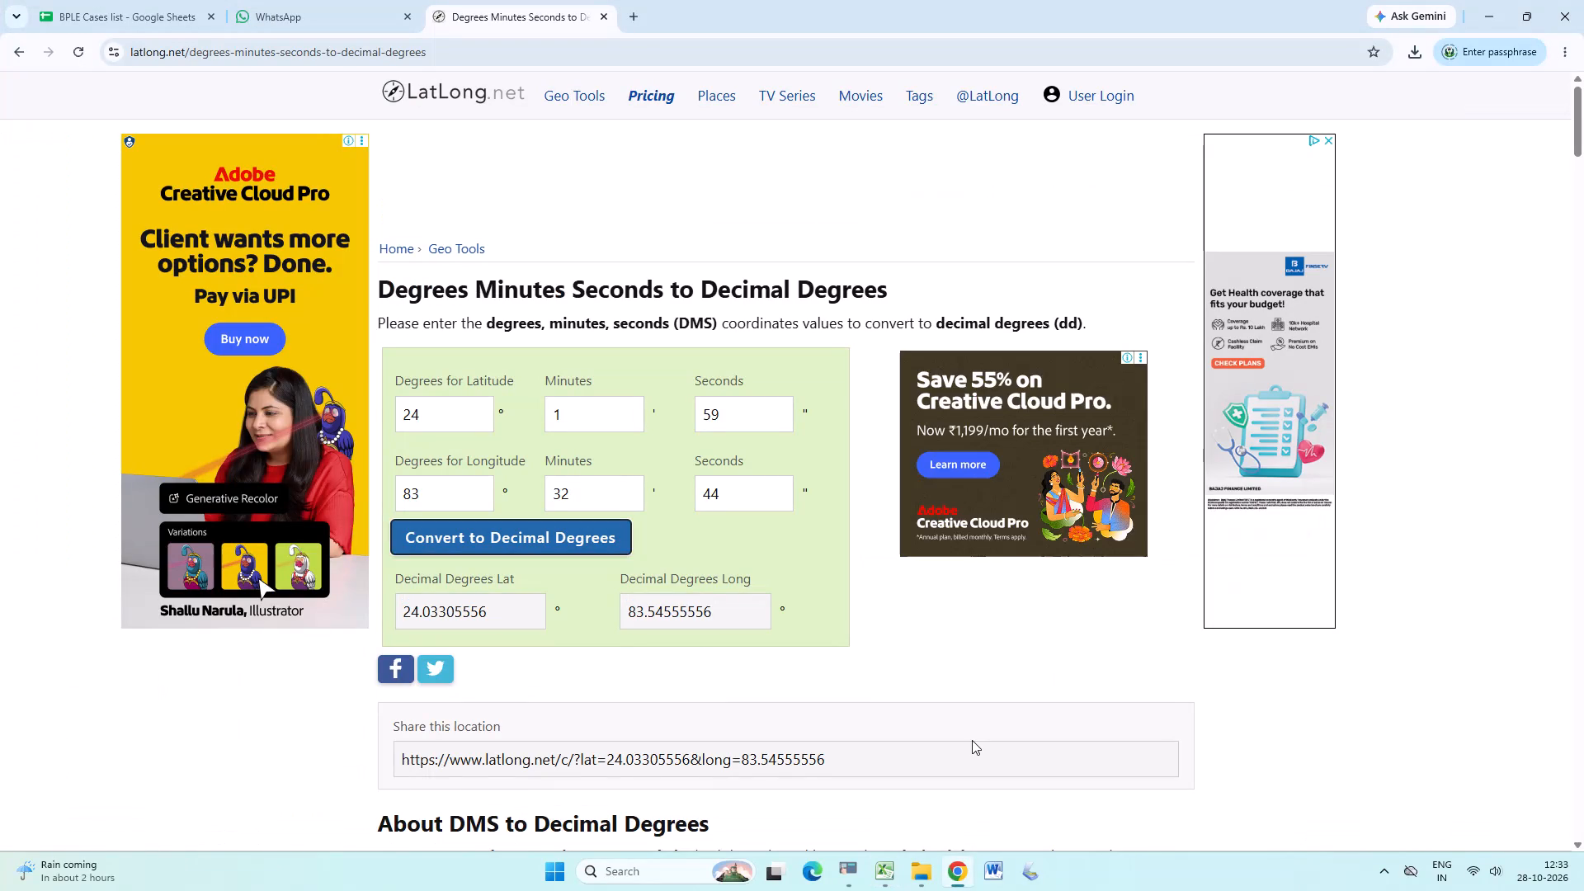
Convert latitude 24° 2′ 46.6332″ and longitude 83° 31′ 50.0016″ to decimal degrees.
key("shift+Tab")
key("shift+Tab")
key("shift+Tab")
key("shift+Tab")
key("shift+Tab")
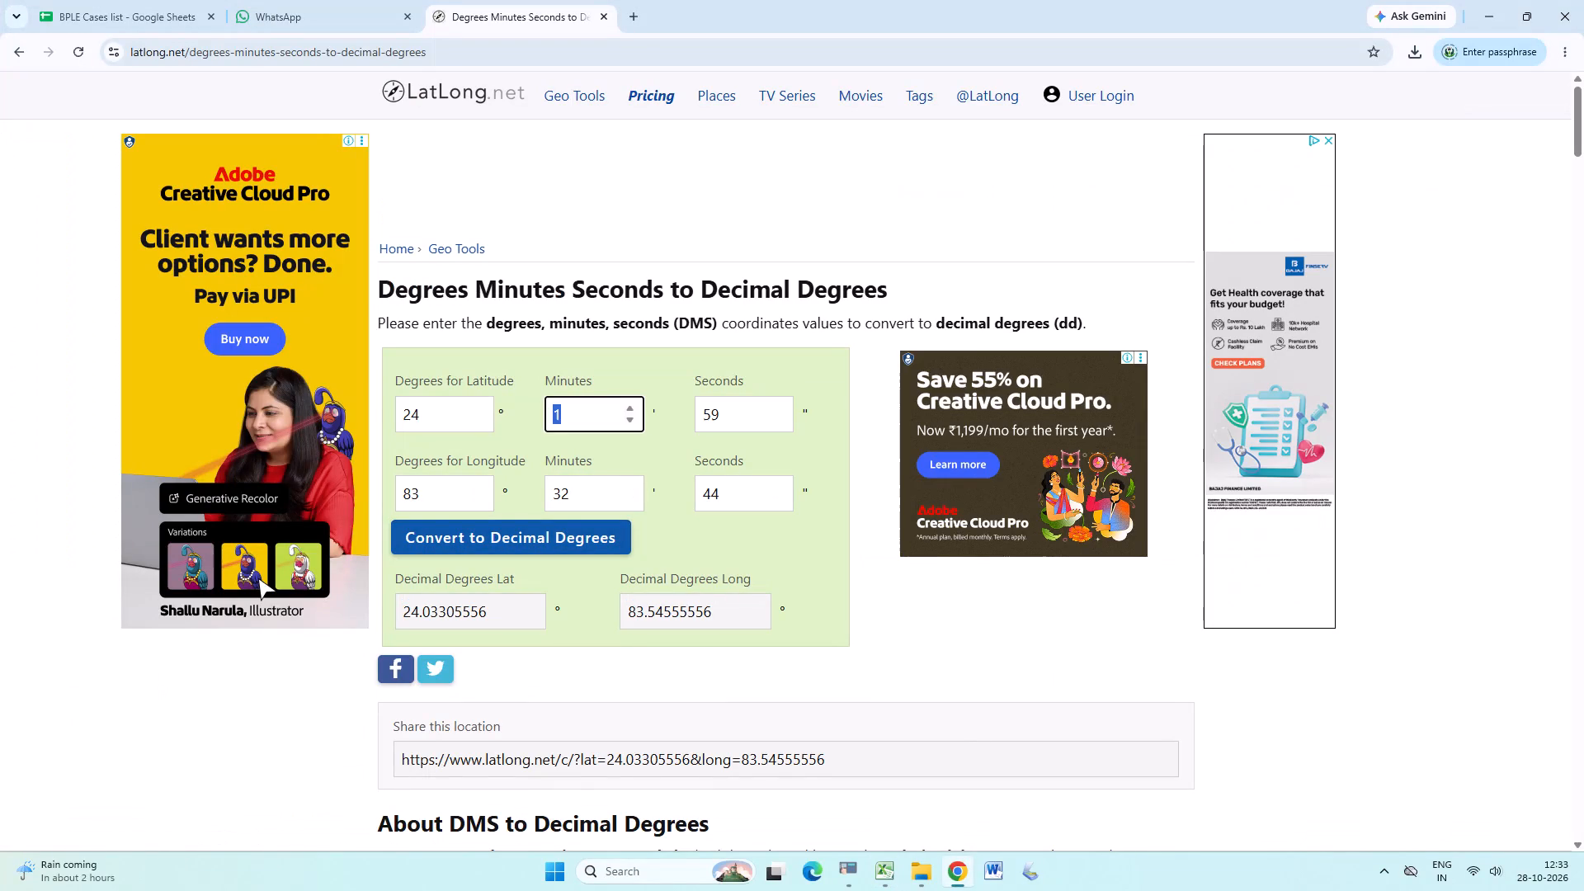
key("2")
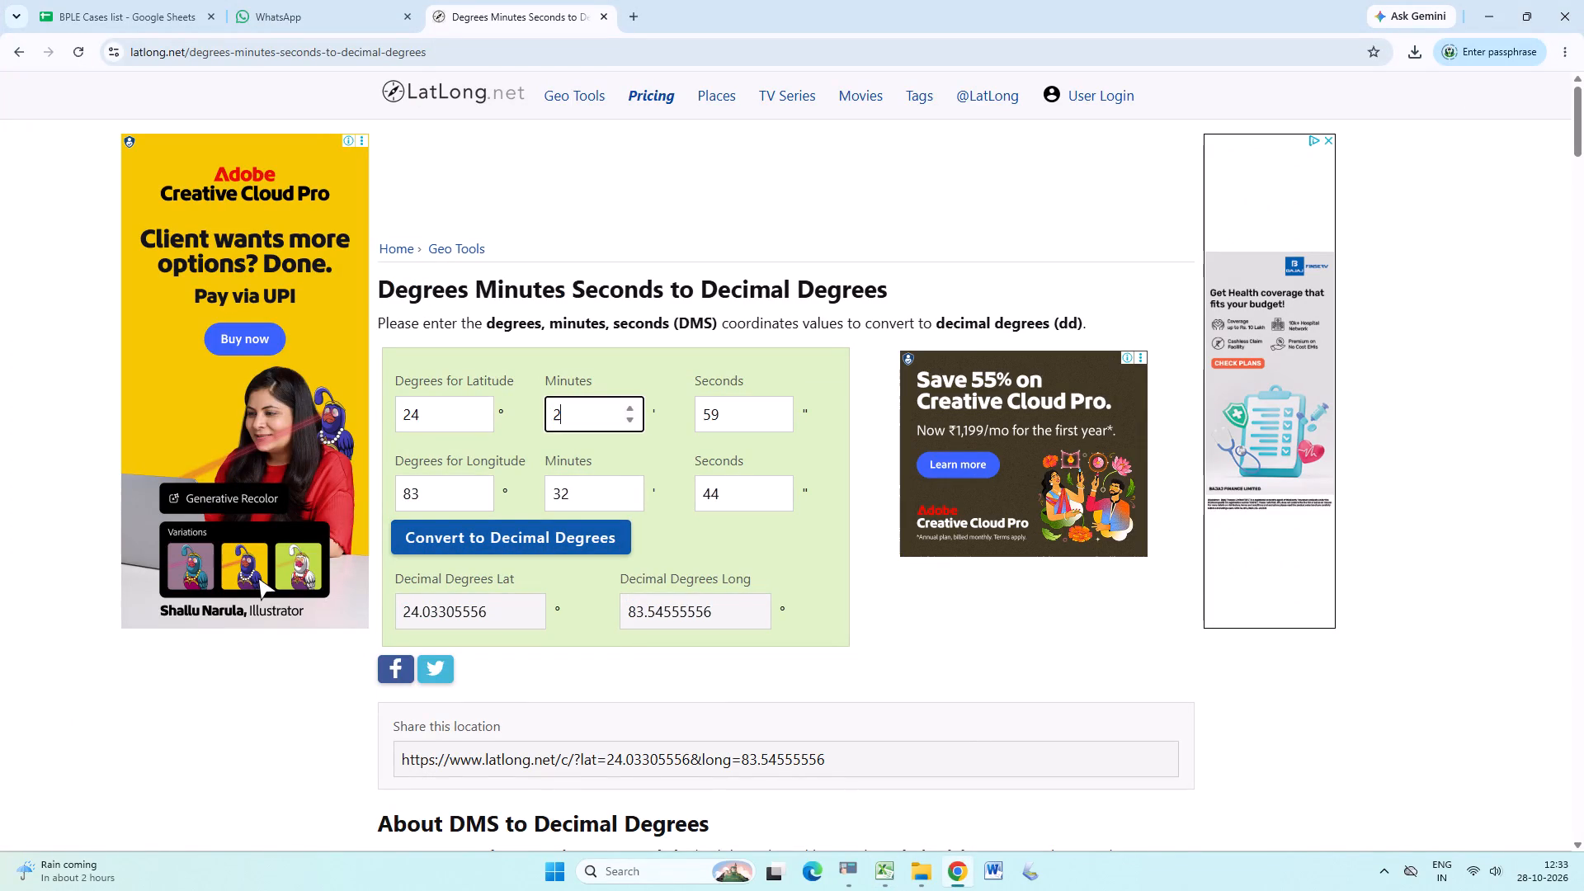
key("Tab")
type("46.")
type("6332")
key("Tab")
key("Tab")
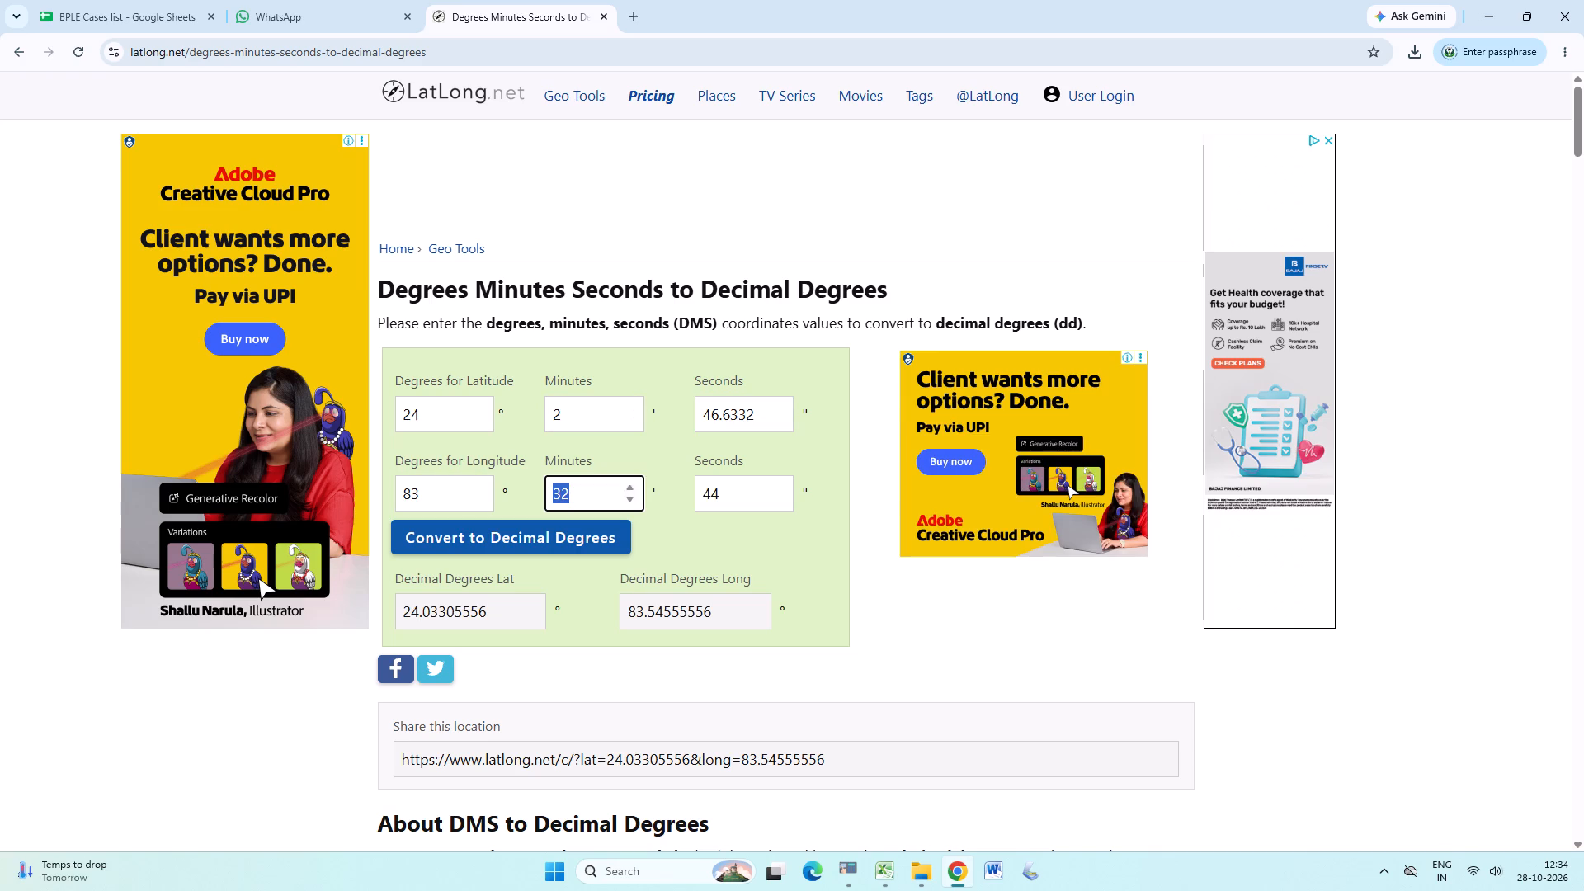
type("31")
key("Tab")
type("50.0016")
key("Tab")
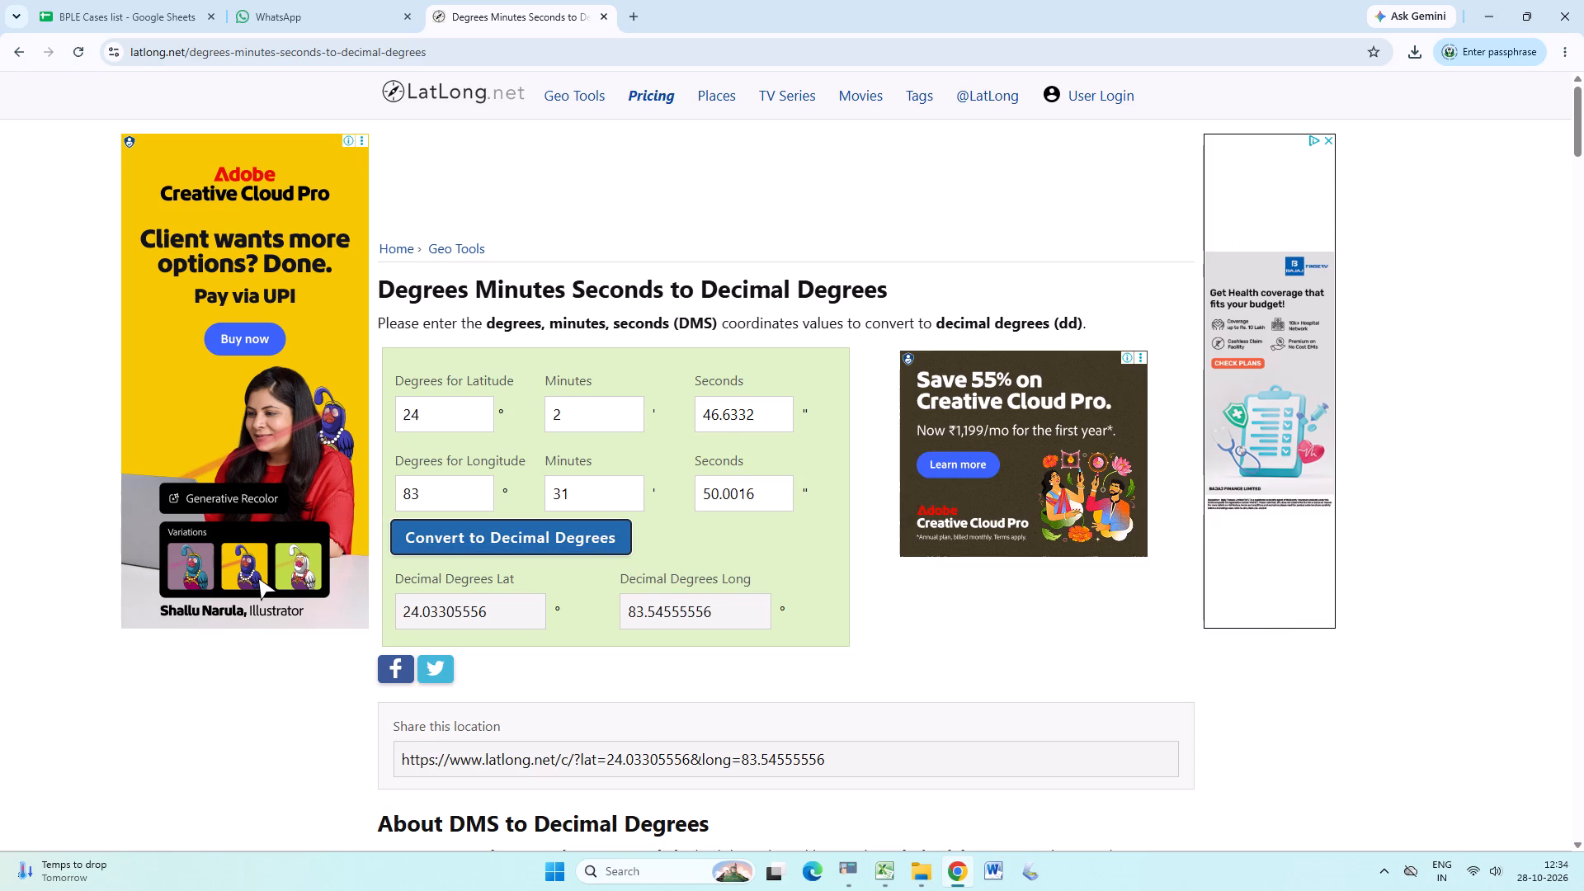
key("alt+space")
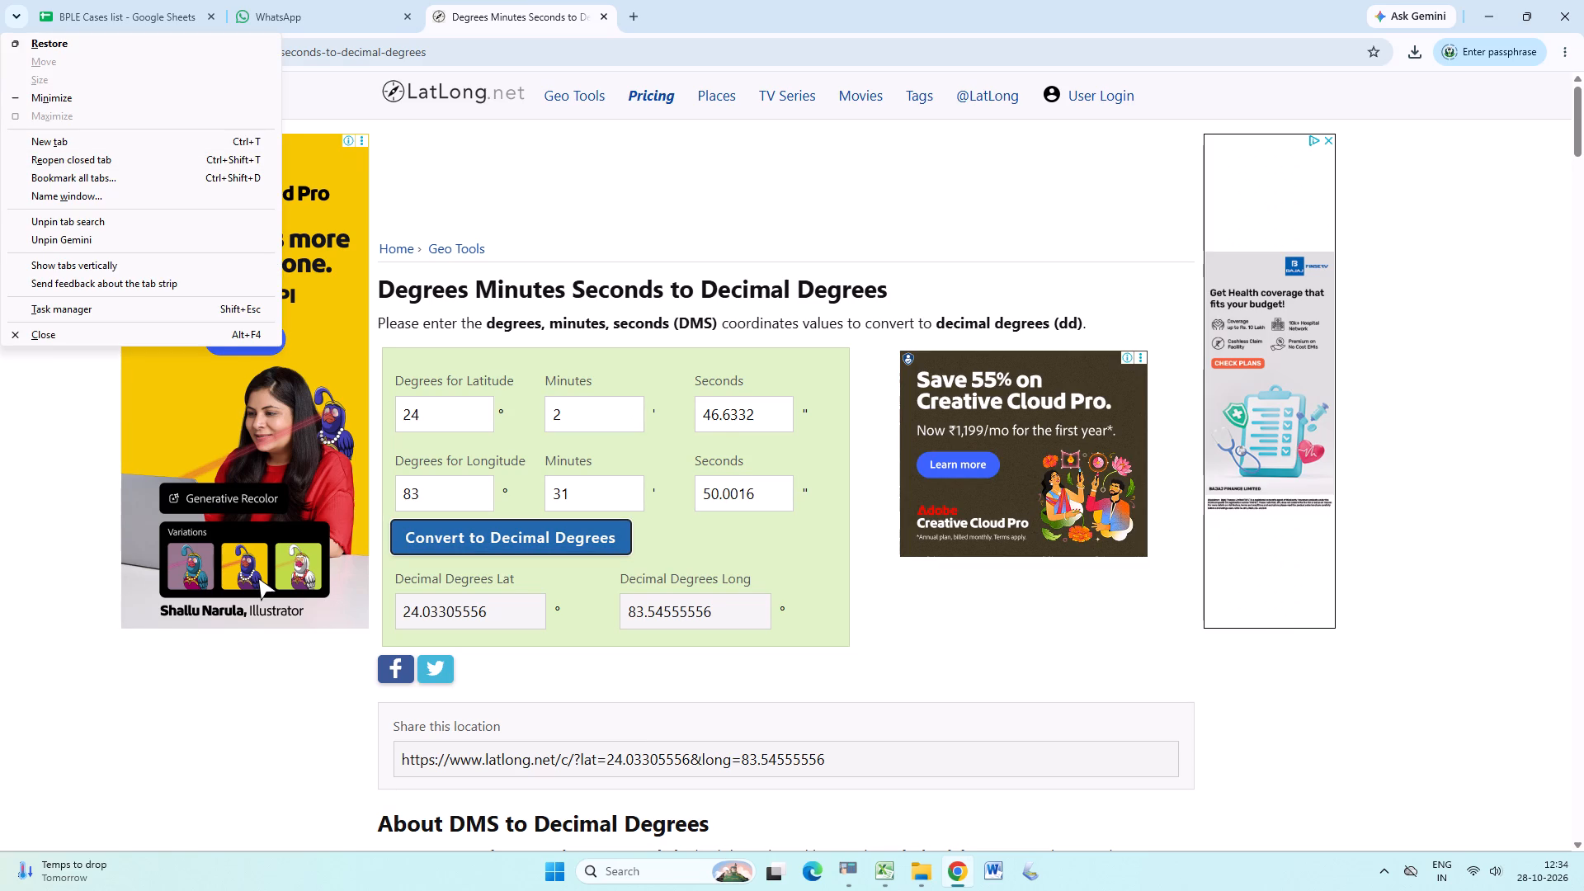
key("Escape")
left_click(533, 540)
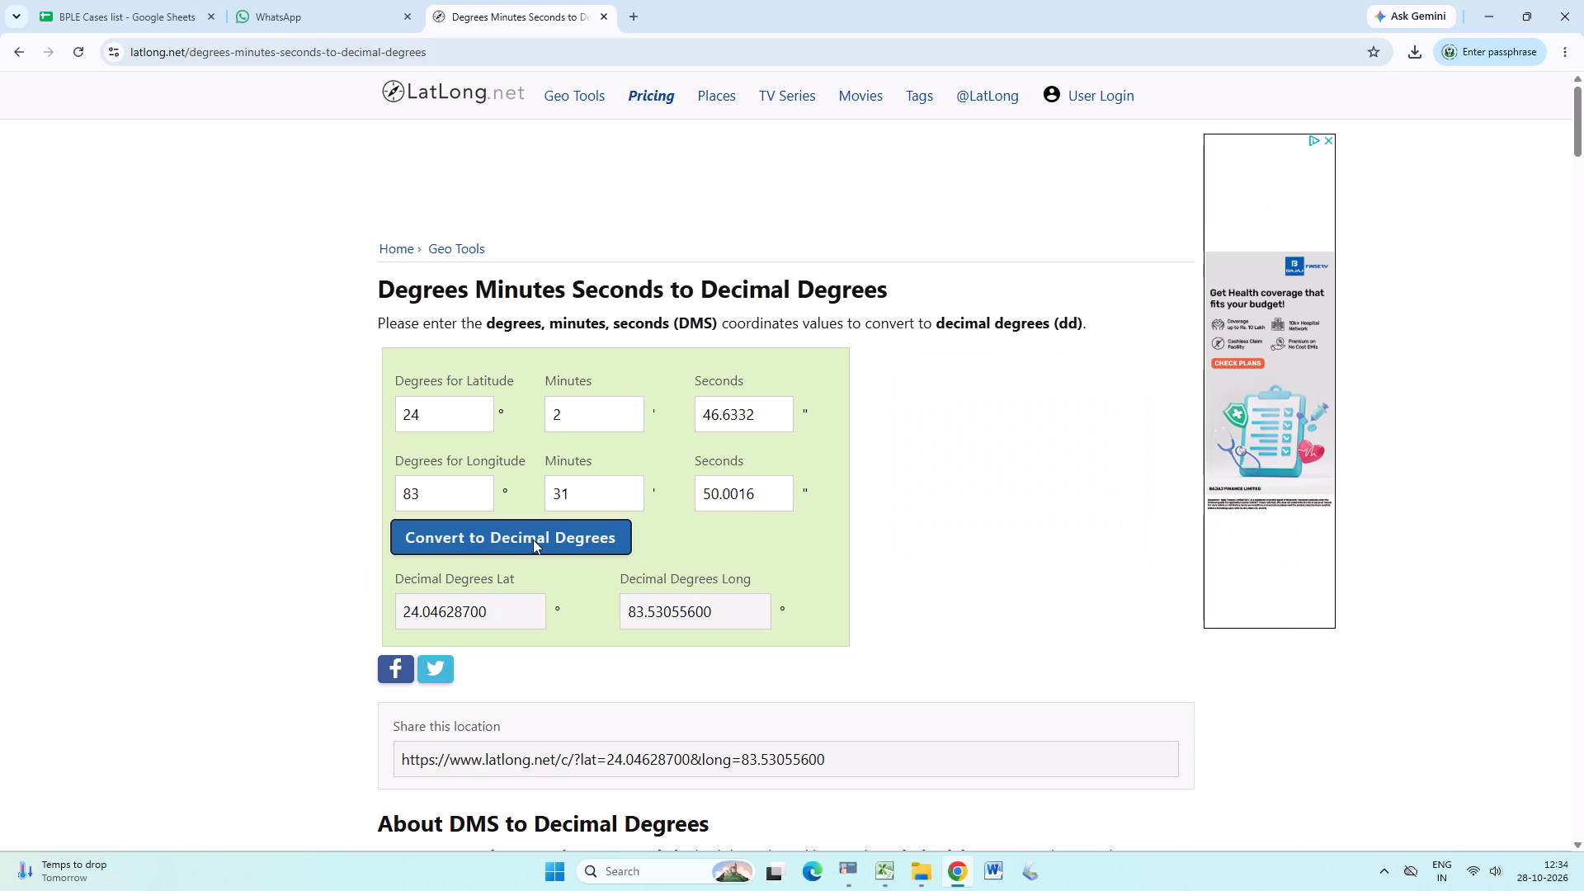
Copy the converted decimal latitude and longitude into F1294 and G1294 of the Excel sheet, and save the workbook.
left_click_drag(518, 613, 333, 629)
key("ctrl+c")
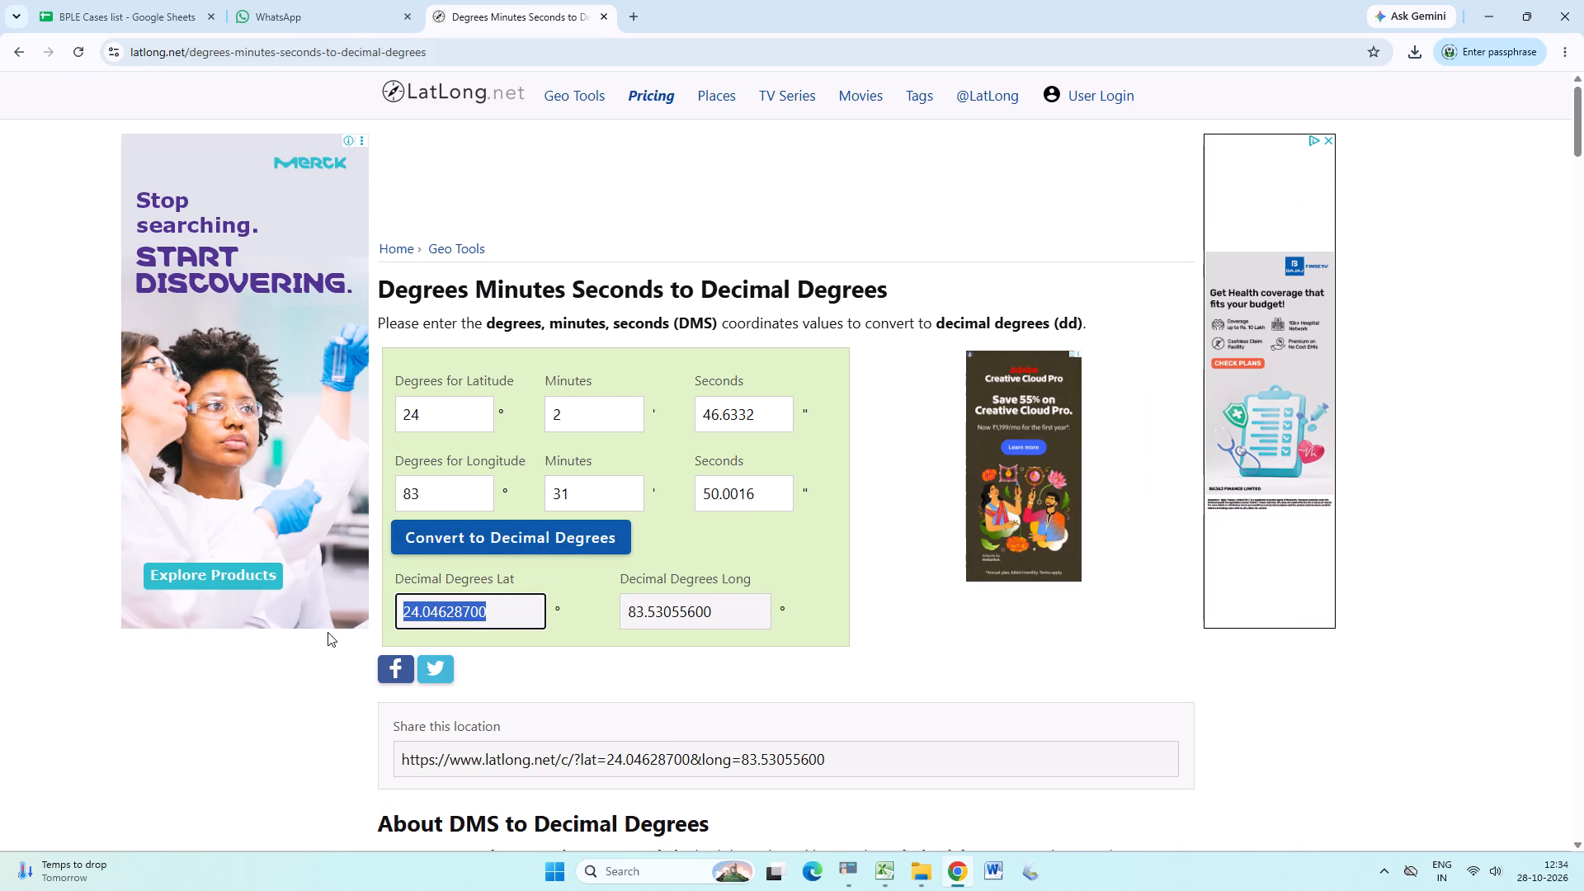
key("alt+Tab")
key("ctrl+v")
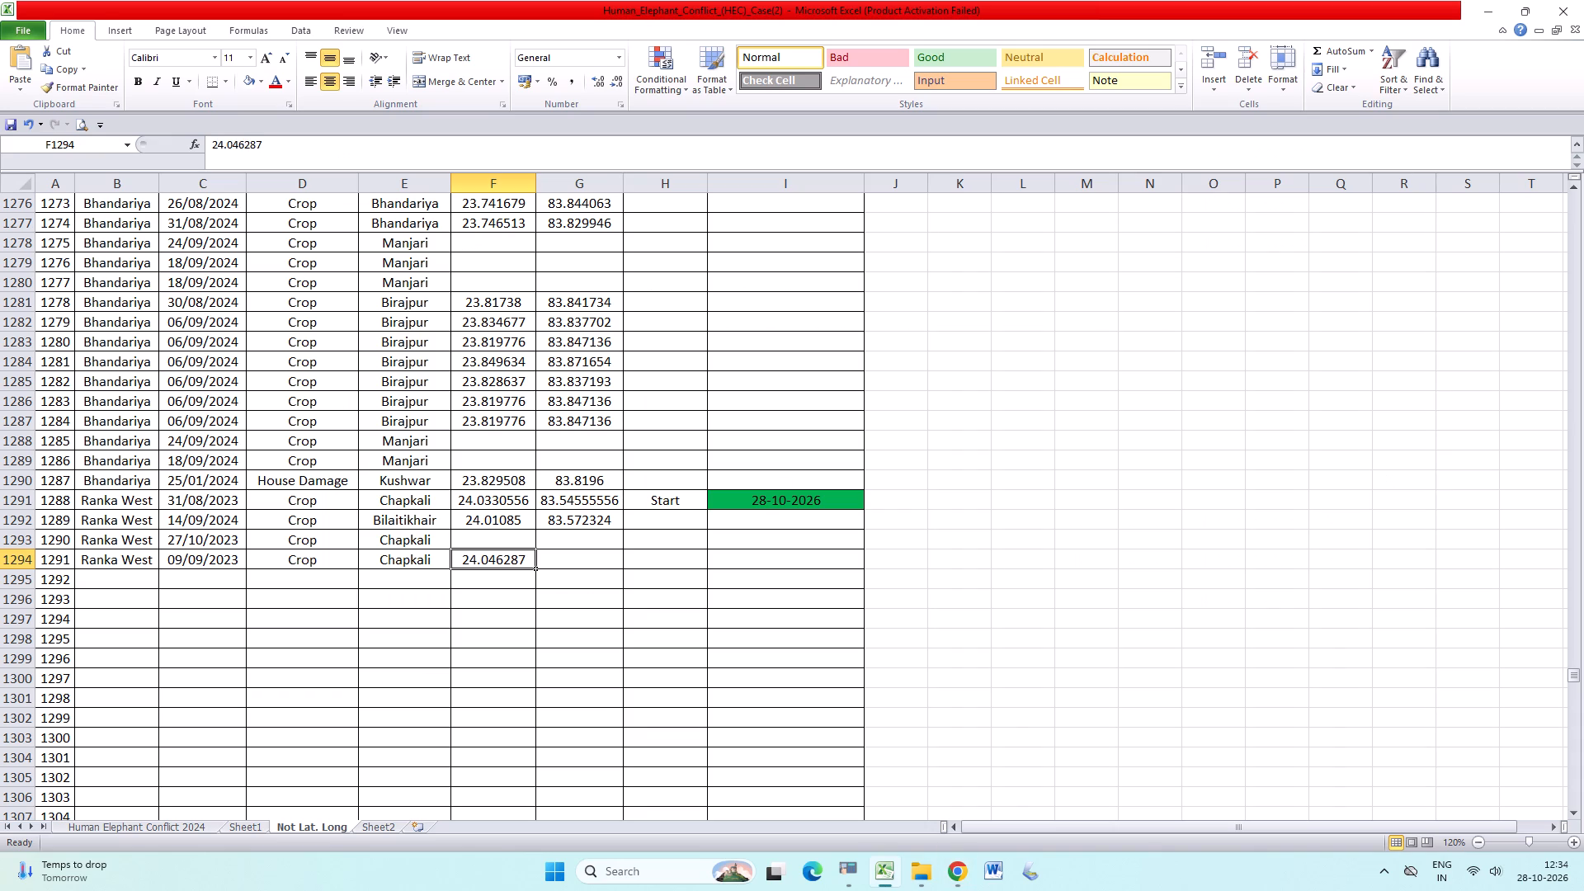
key("Tab")
key("alt+Tab")
key("Tab")
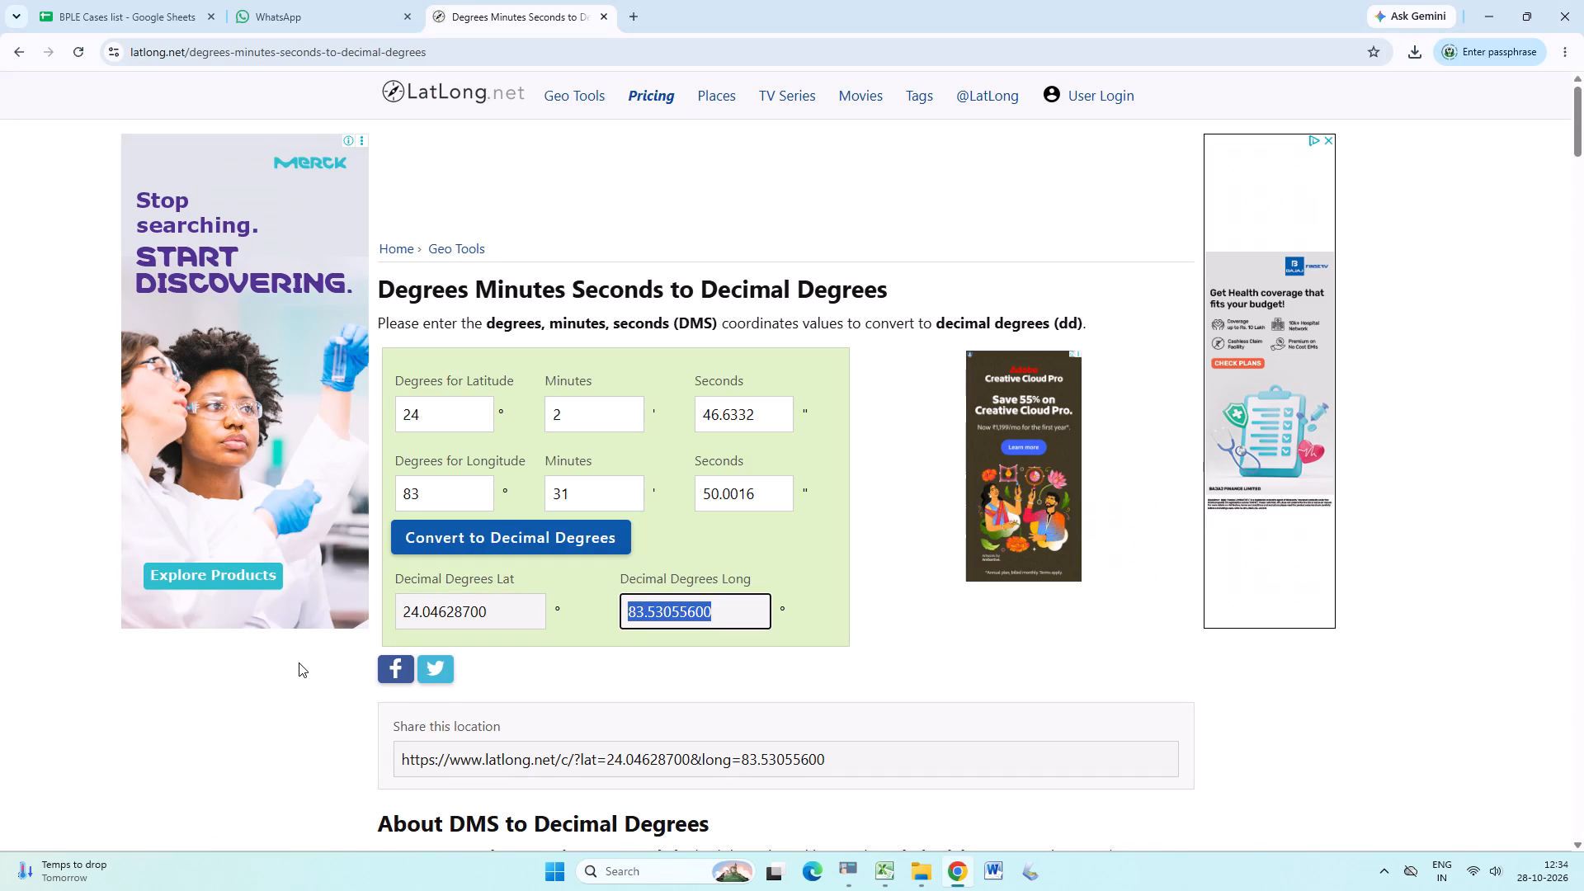
key("ctrl+c")
key("alt+Tab")
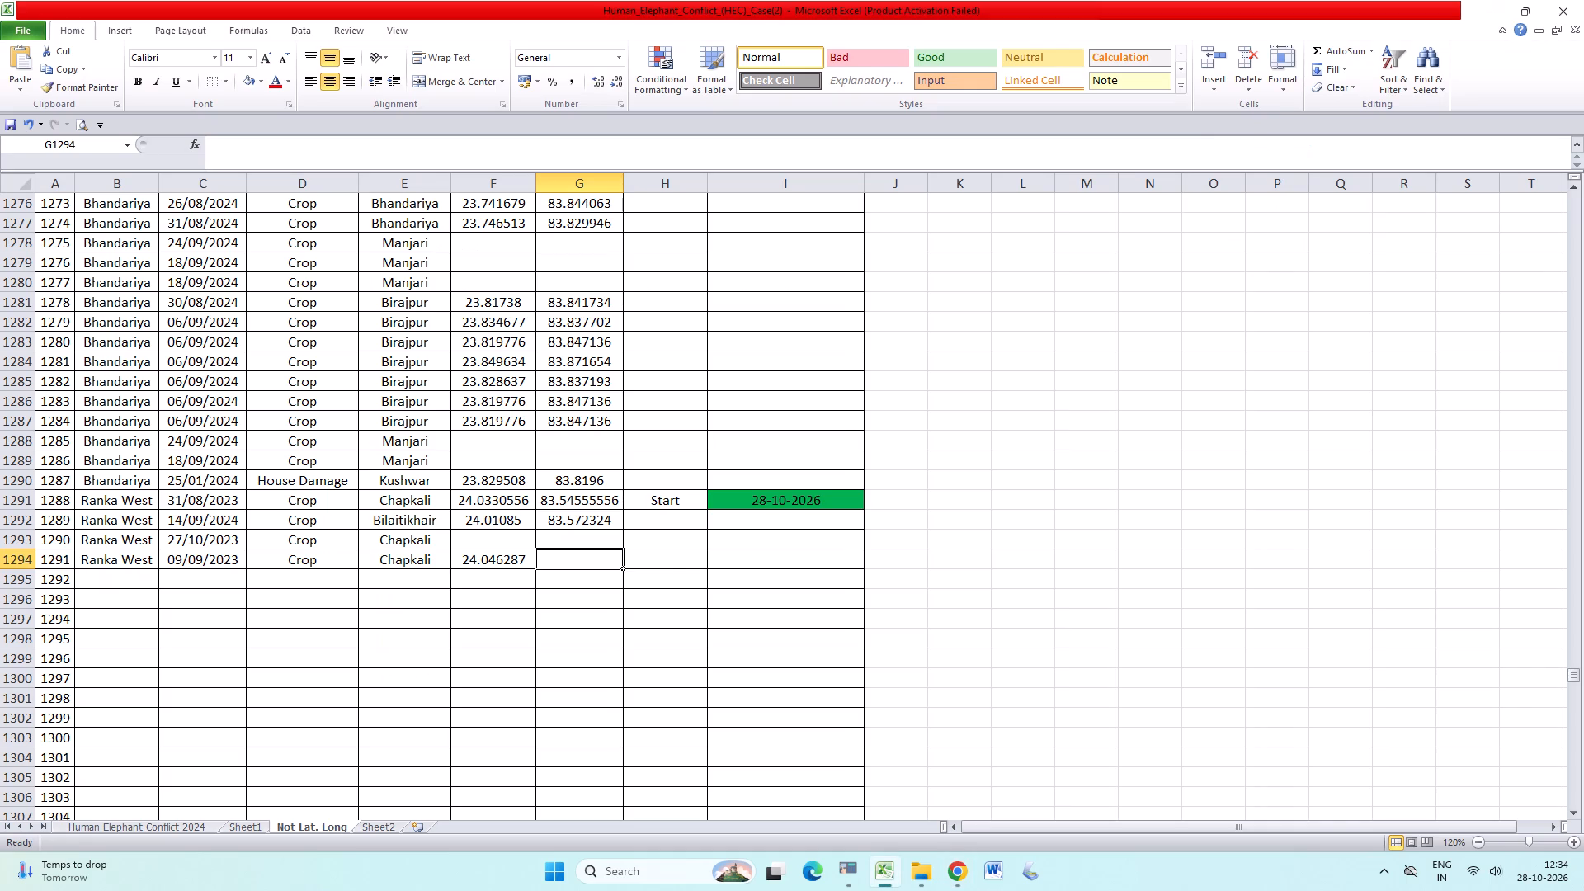
key("ctrl+v")
key("ctrl+s")
Fill row 1295 with Ranka West, the date 10/09/2023, damage type Crop and village Tahle.
key("Return")
key("ctrl+d")
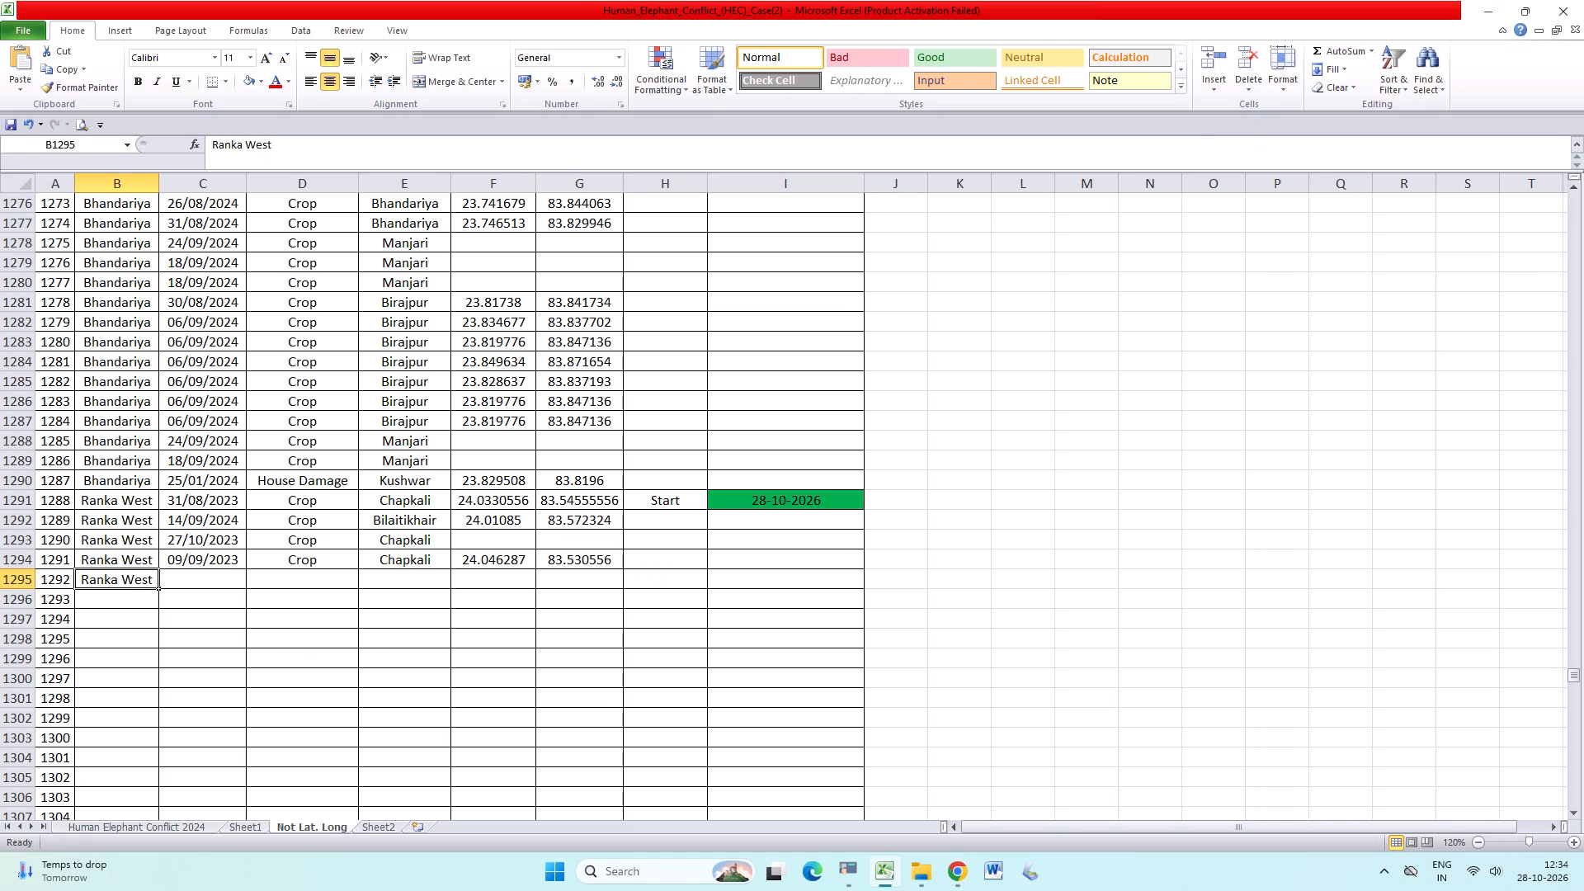
key("Tab")
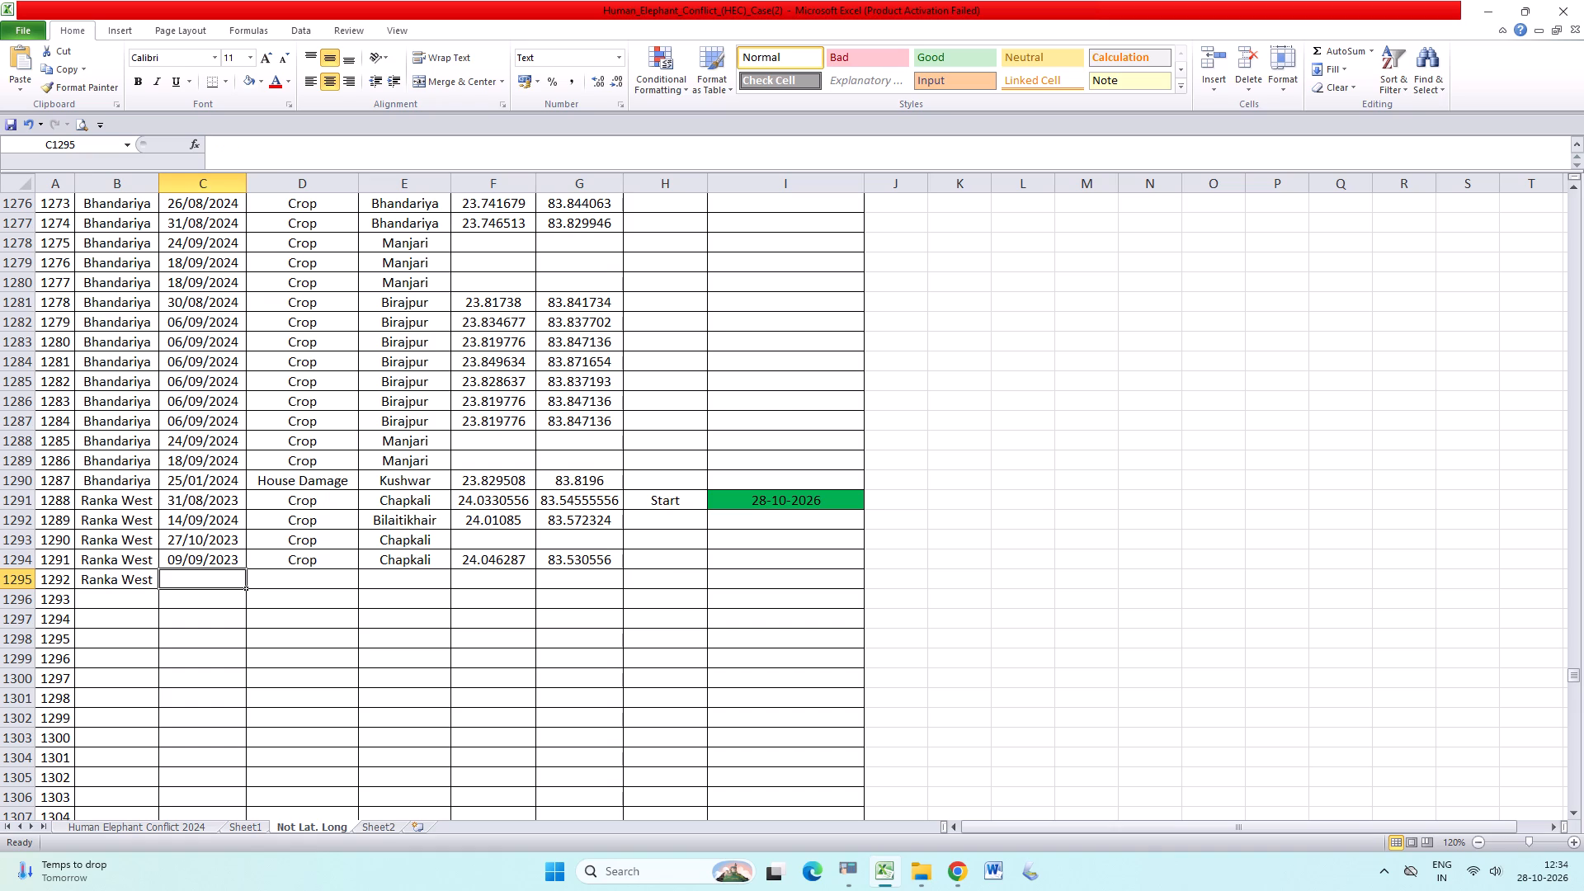
type("10/019")
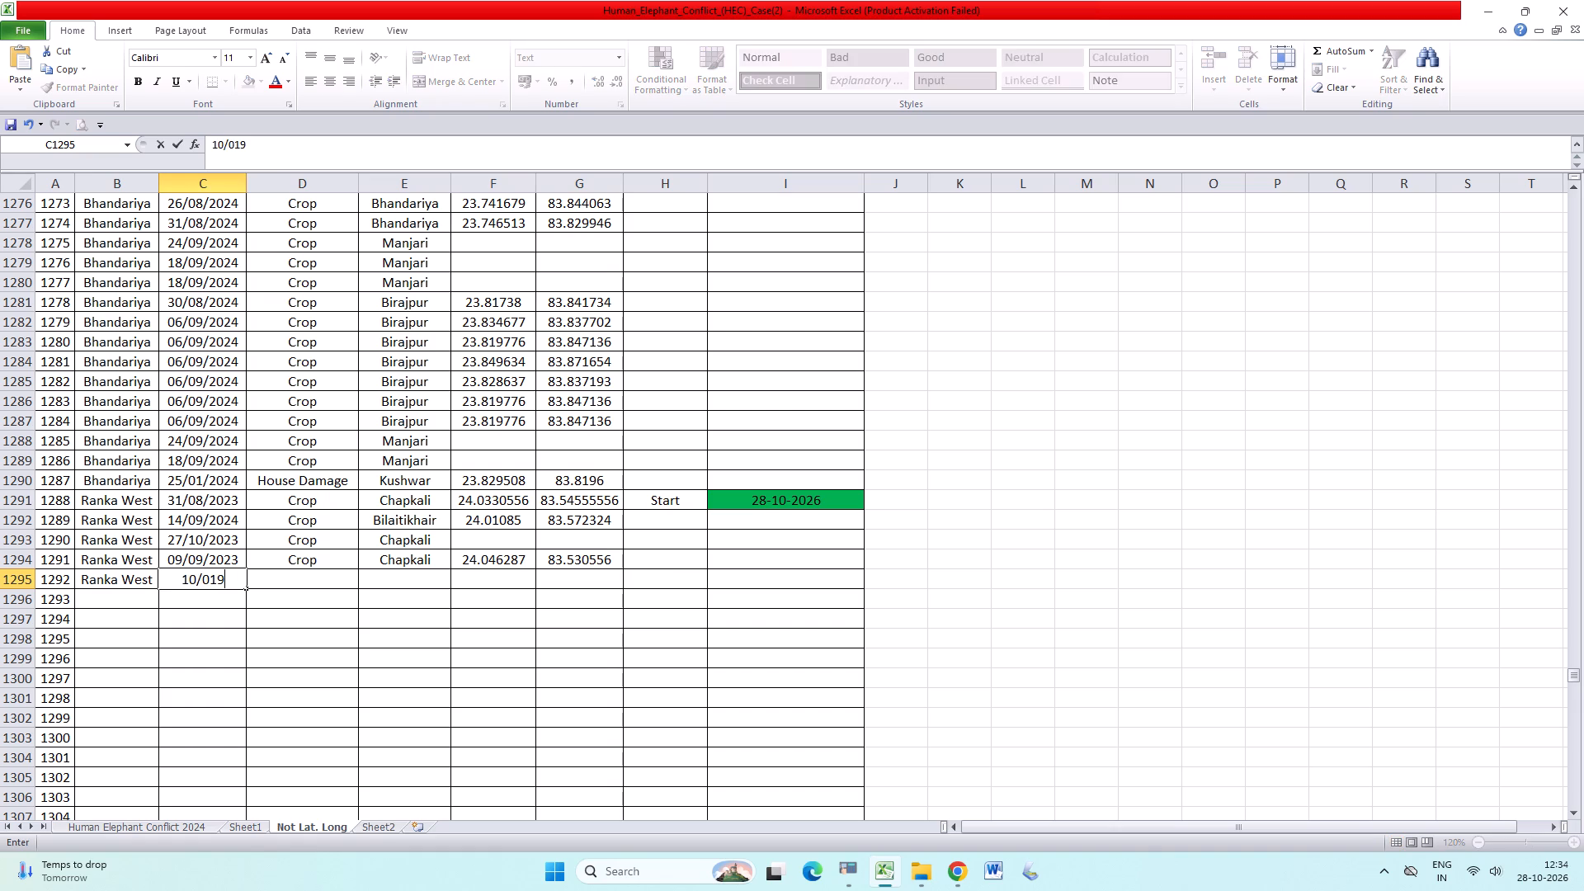
key("BackSpace")
key("BackSpace")
key("BackSpace")
type("09/2023")
key("Tab")
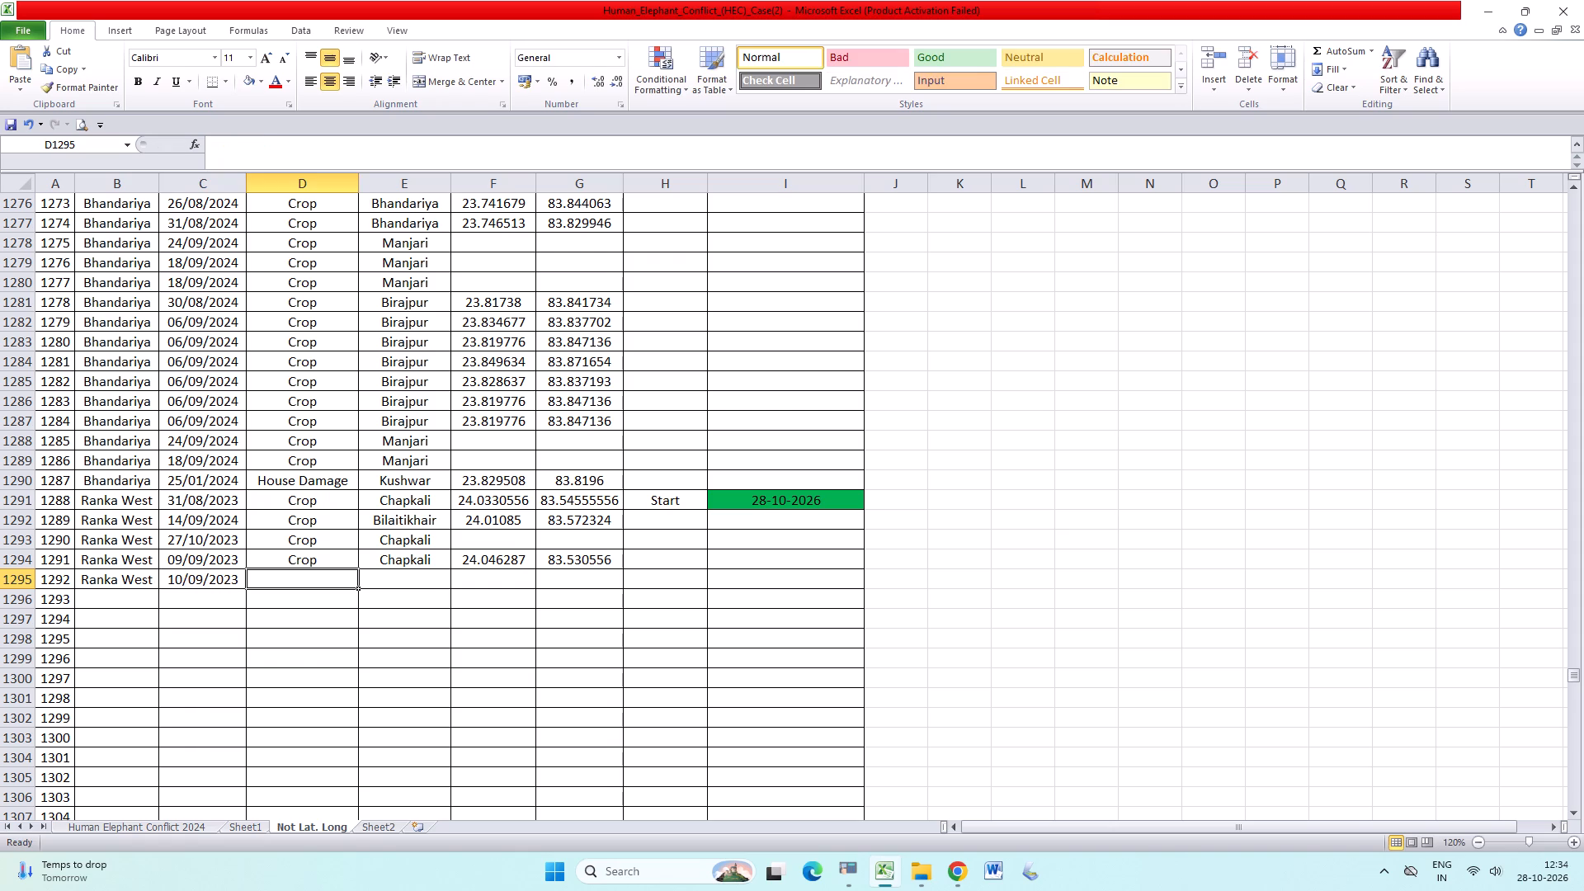
key("ctrl+d")
key("Tab")
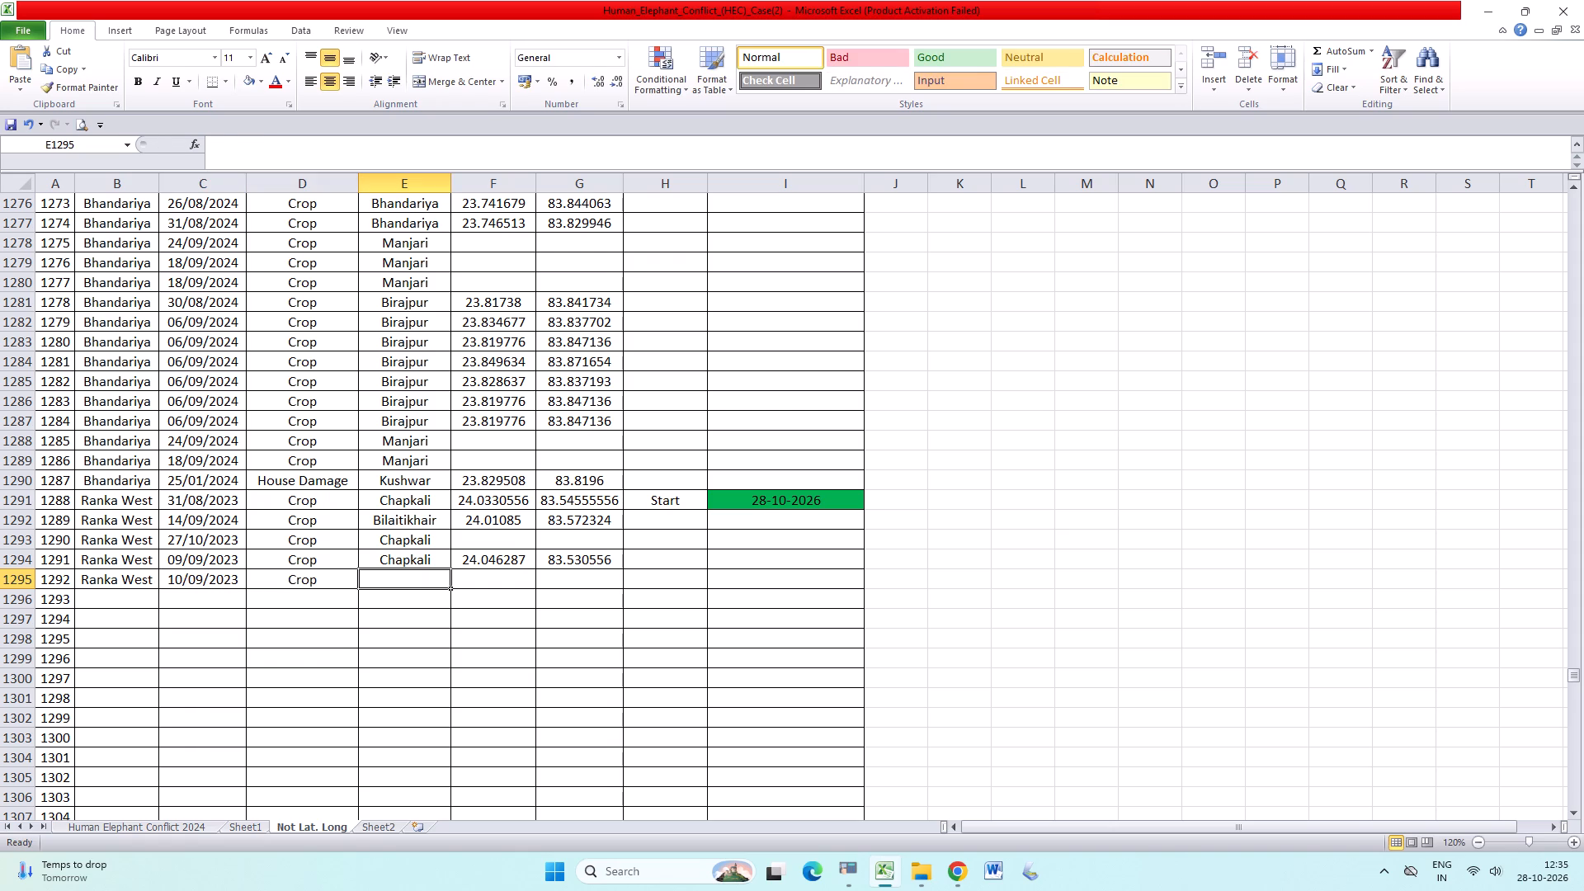
type("Het")
key("BackSpace")
key("BackSpace")
key("BackSpace")
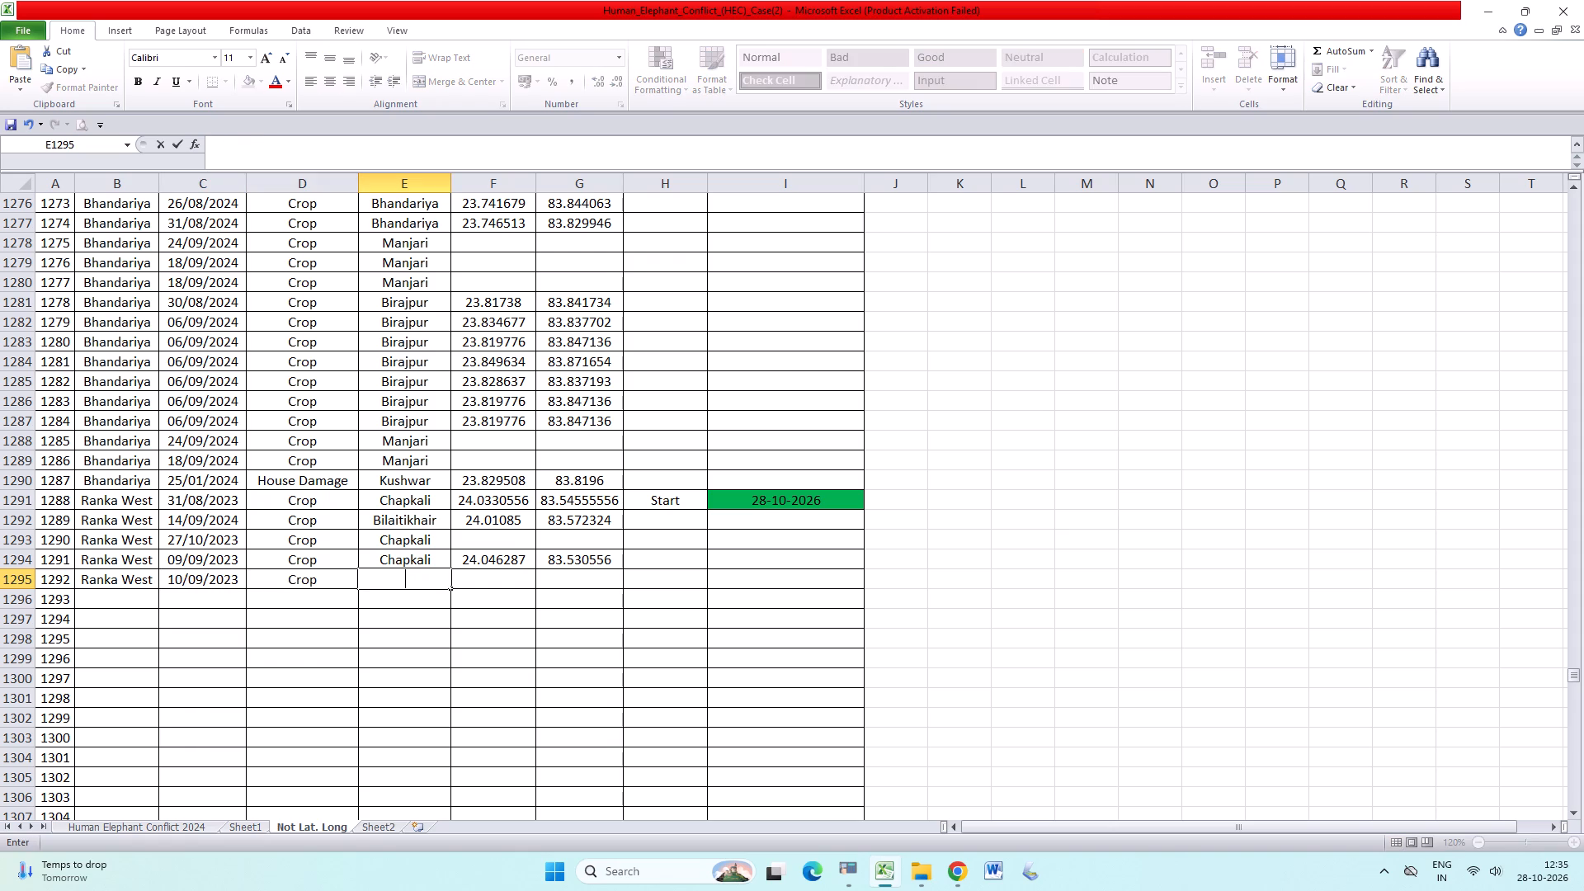
type("Ta")
key("Tab")
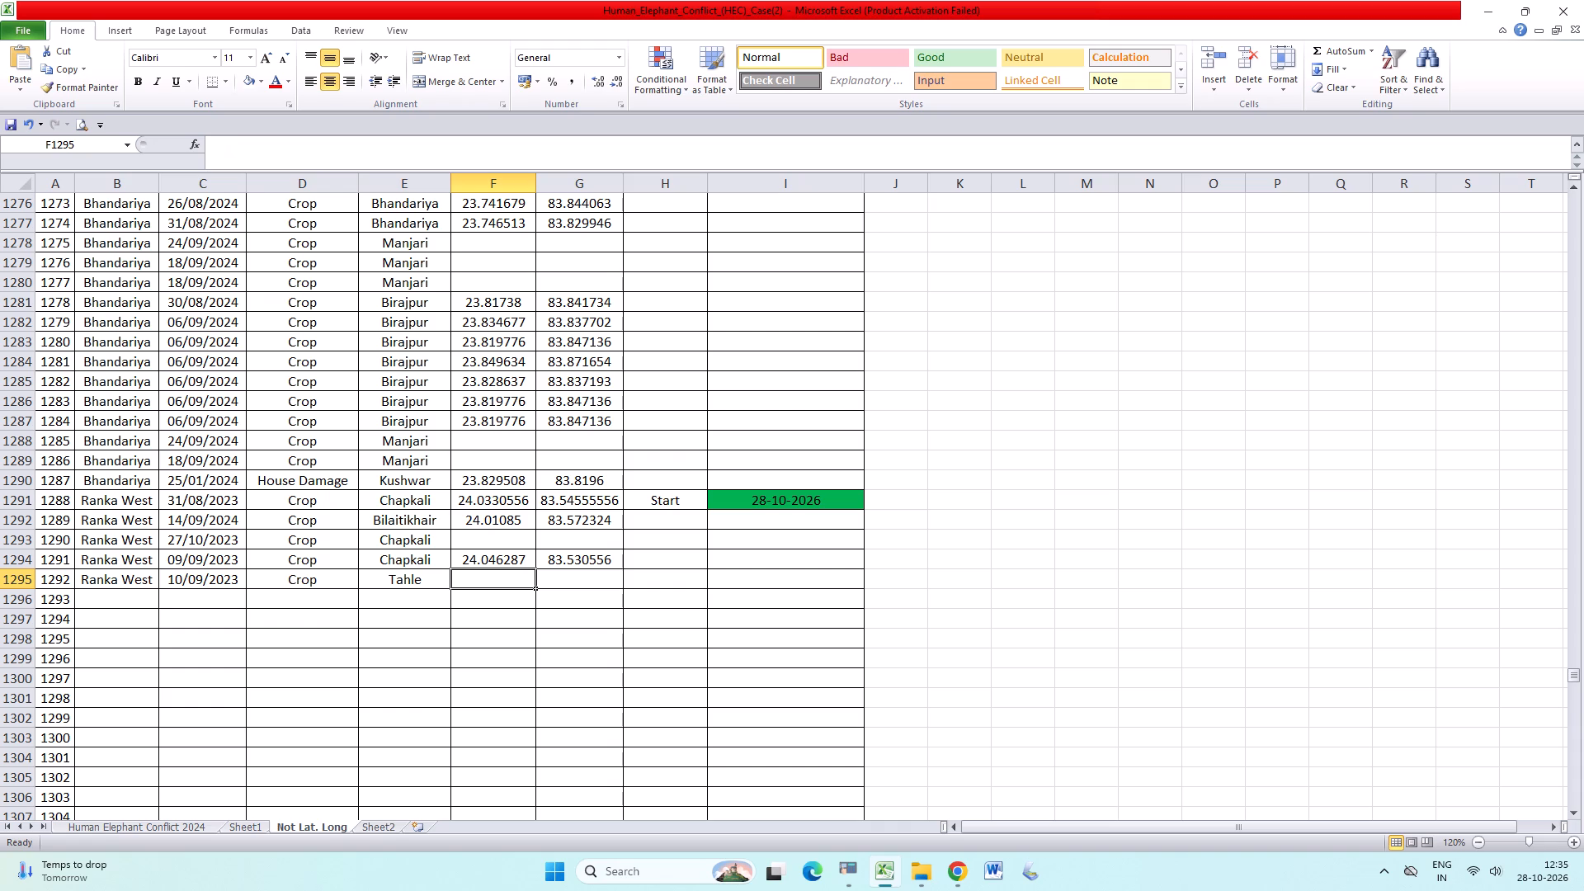
Enter the coordinates of row 1295 as latitude 24.038627 and longitude 83.66701.
type("24.")
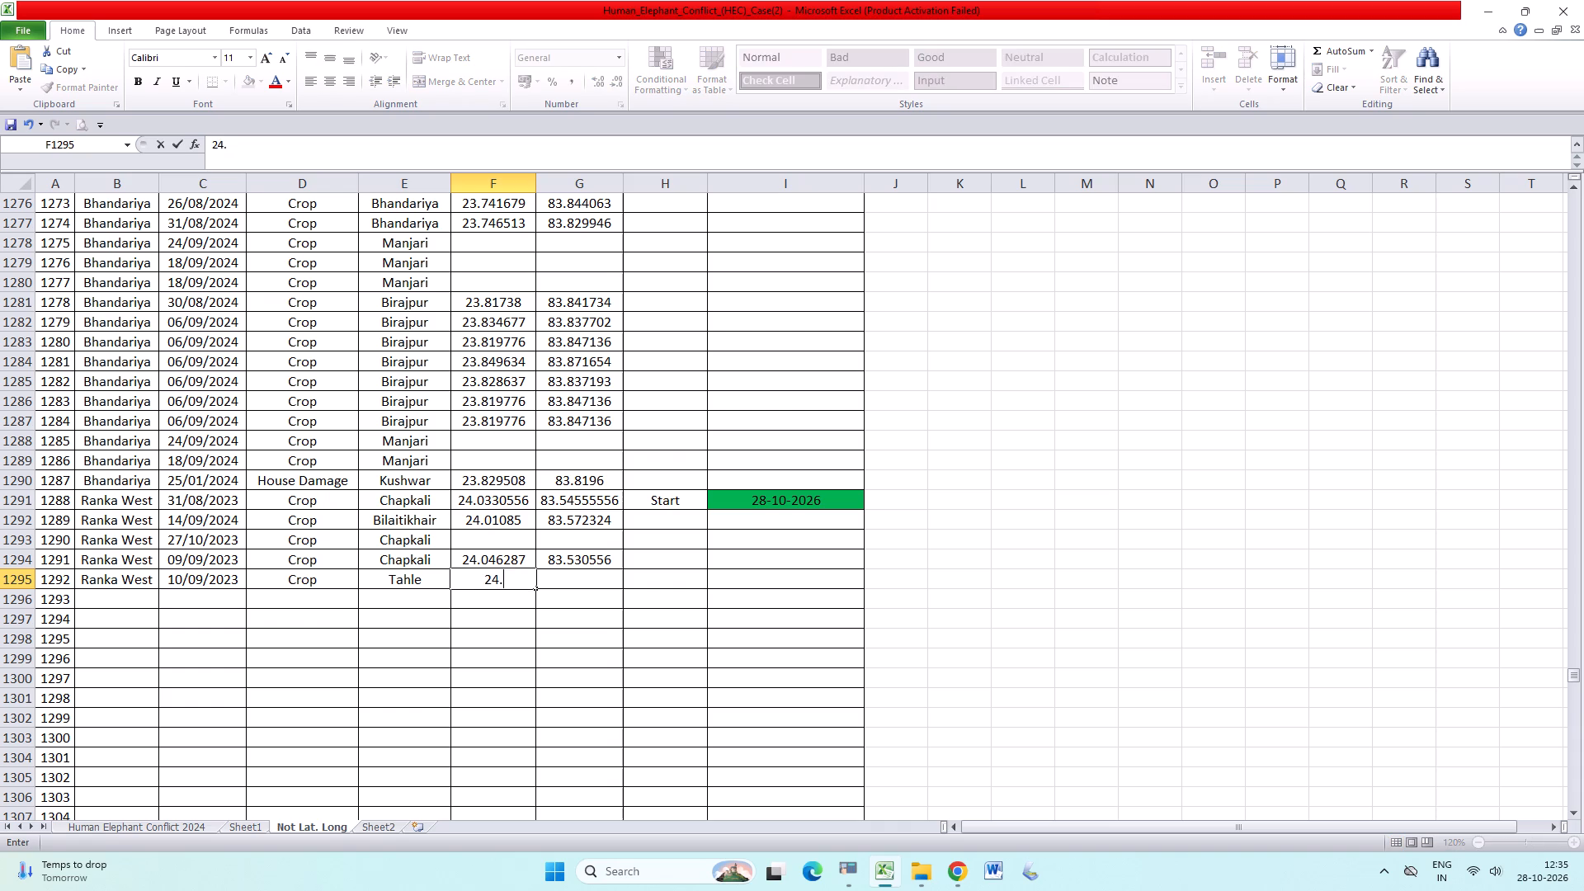
type("03")
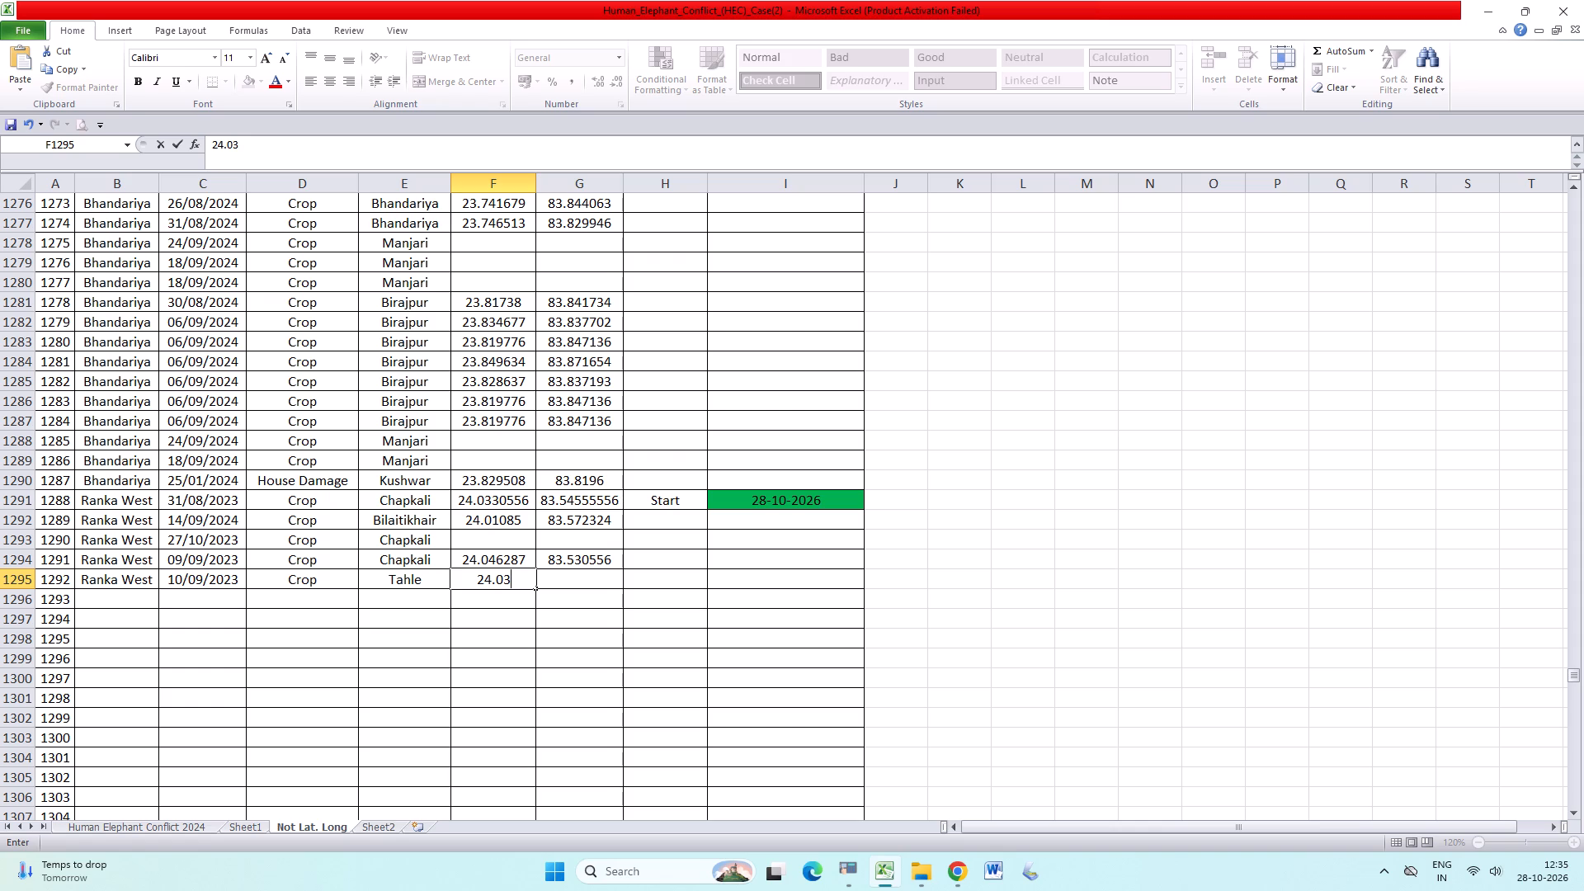
type("8627")
key("Tab")
type("83.667")
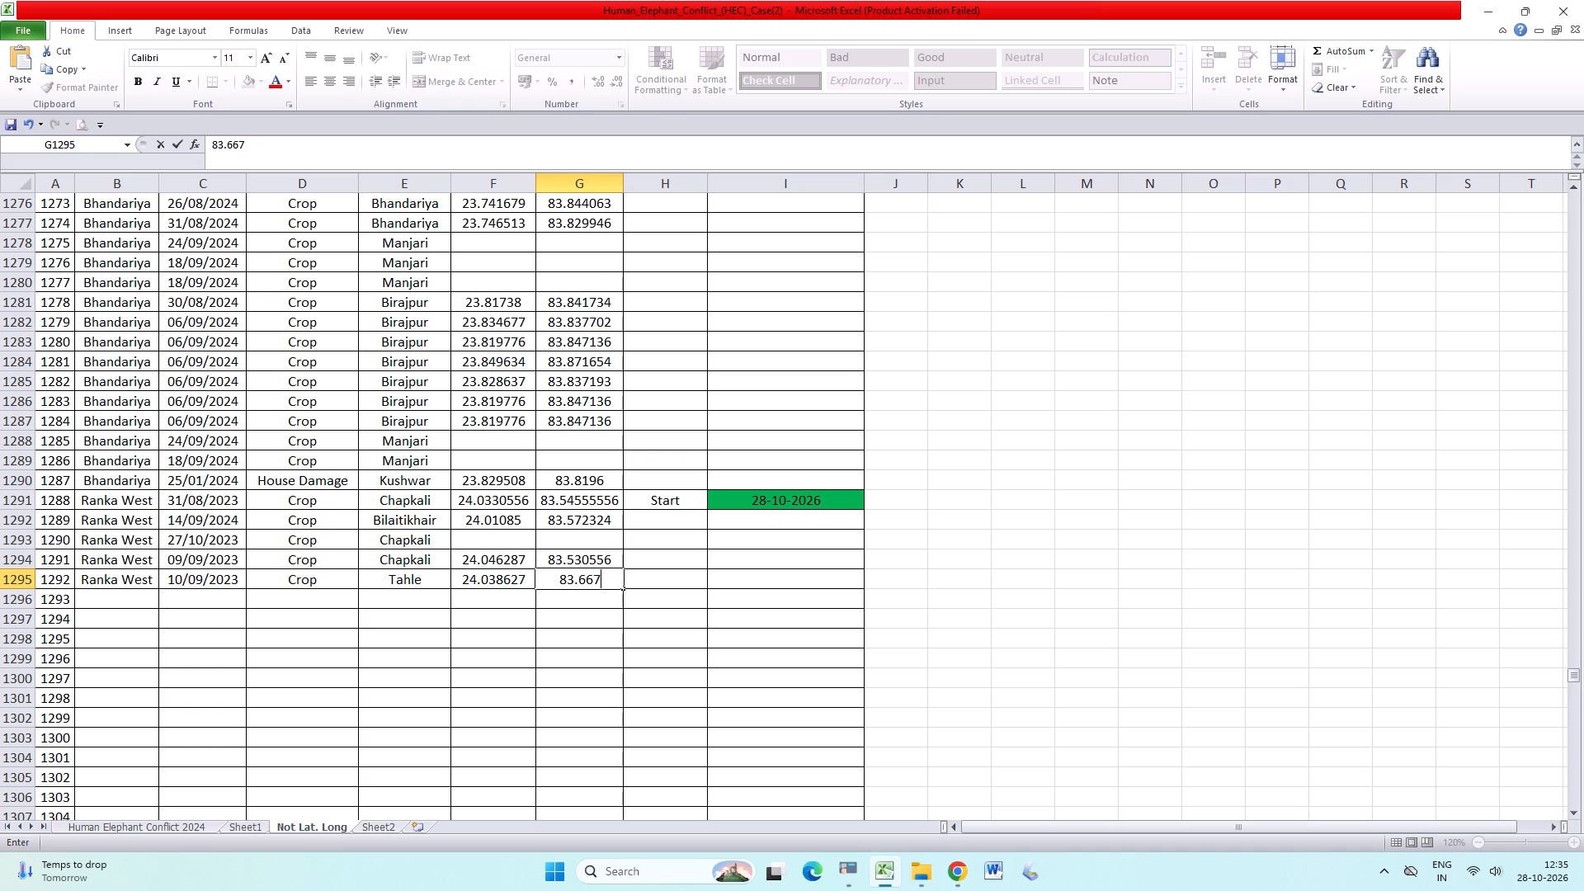
type("701")
key("BackSpace")
key("BackSpace")
key("BackSpace")
type("01")
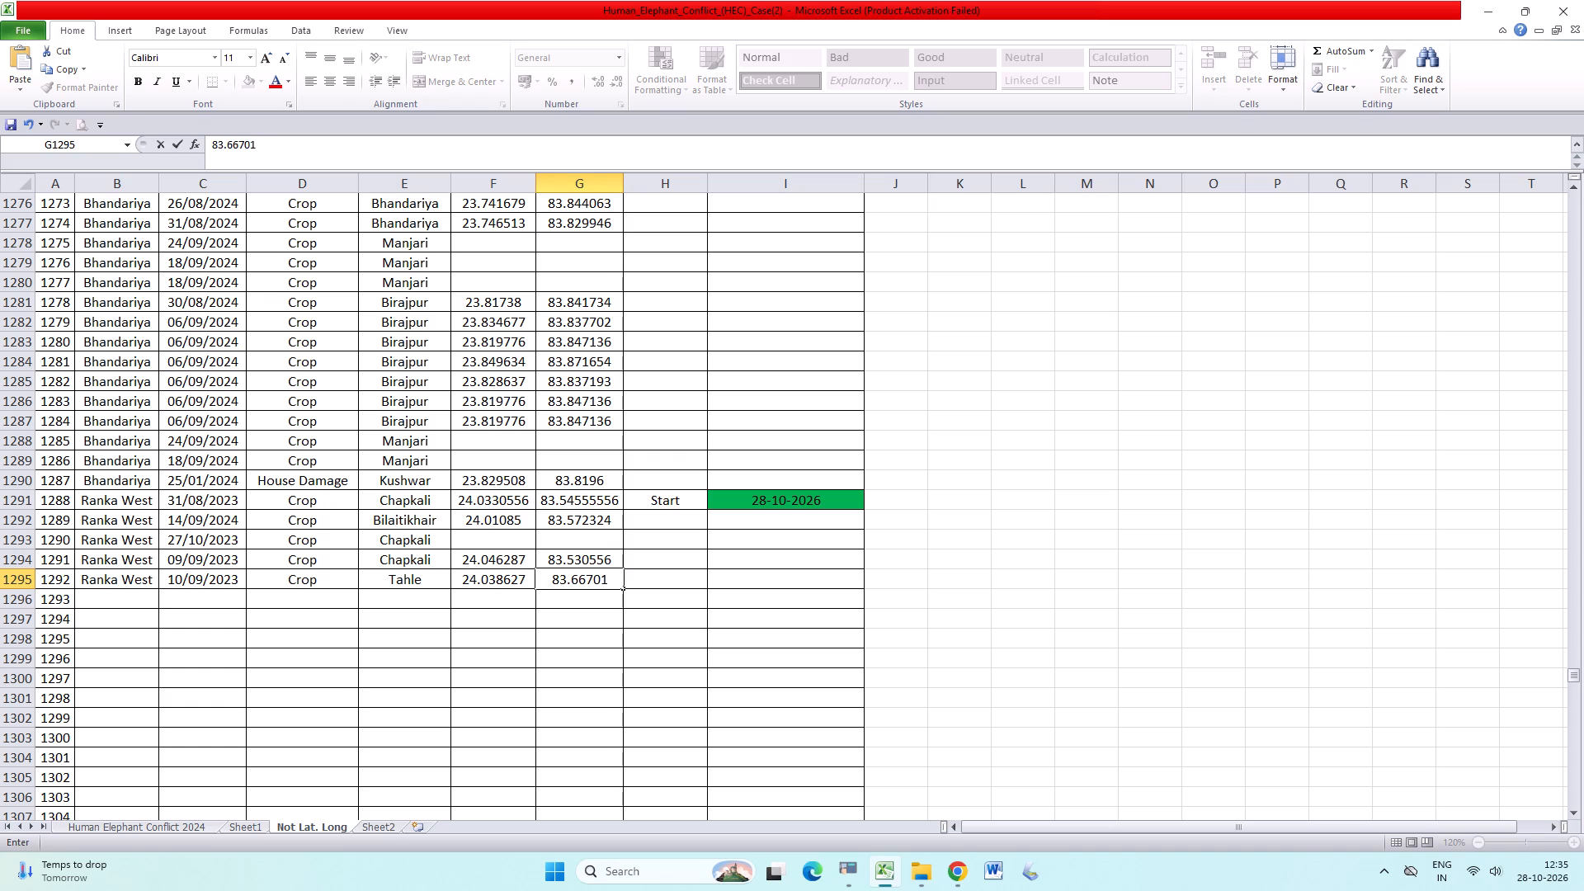
key("Return")
Fill row 1296 with Ranka West, the date 24/08/2023, damage type Crop and village Hetarkhala, saving the workbook before the date entry.
key("ctrl+d")
key("Tab")
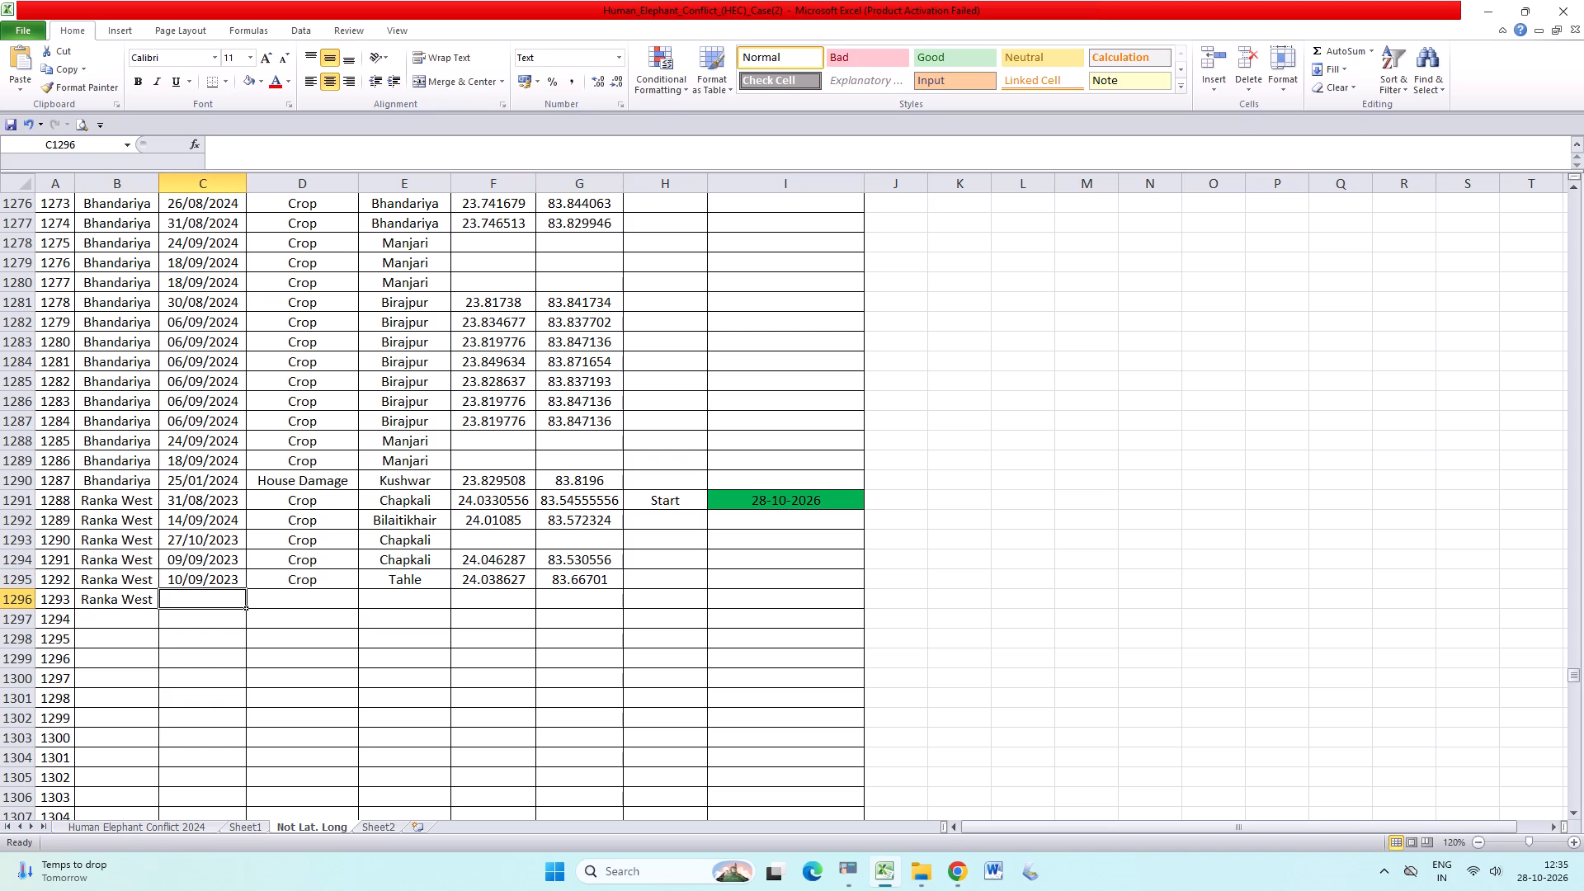
key("ctrl+s")
key("ctrl+s")
type("24/08/2023")
key("Tab")
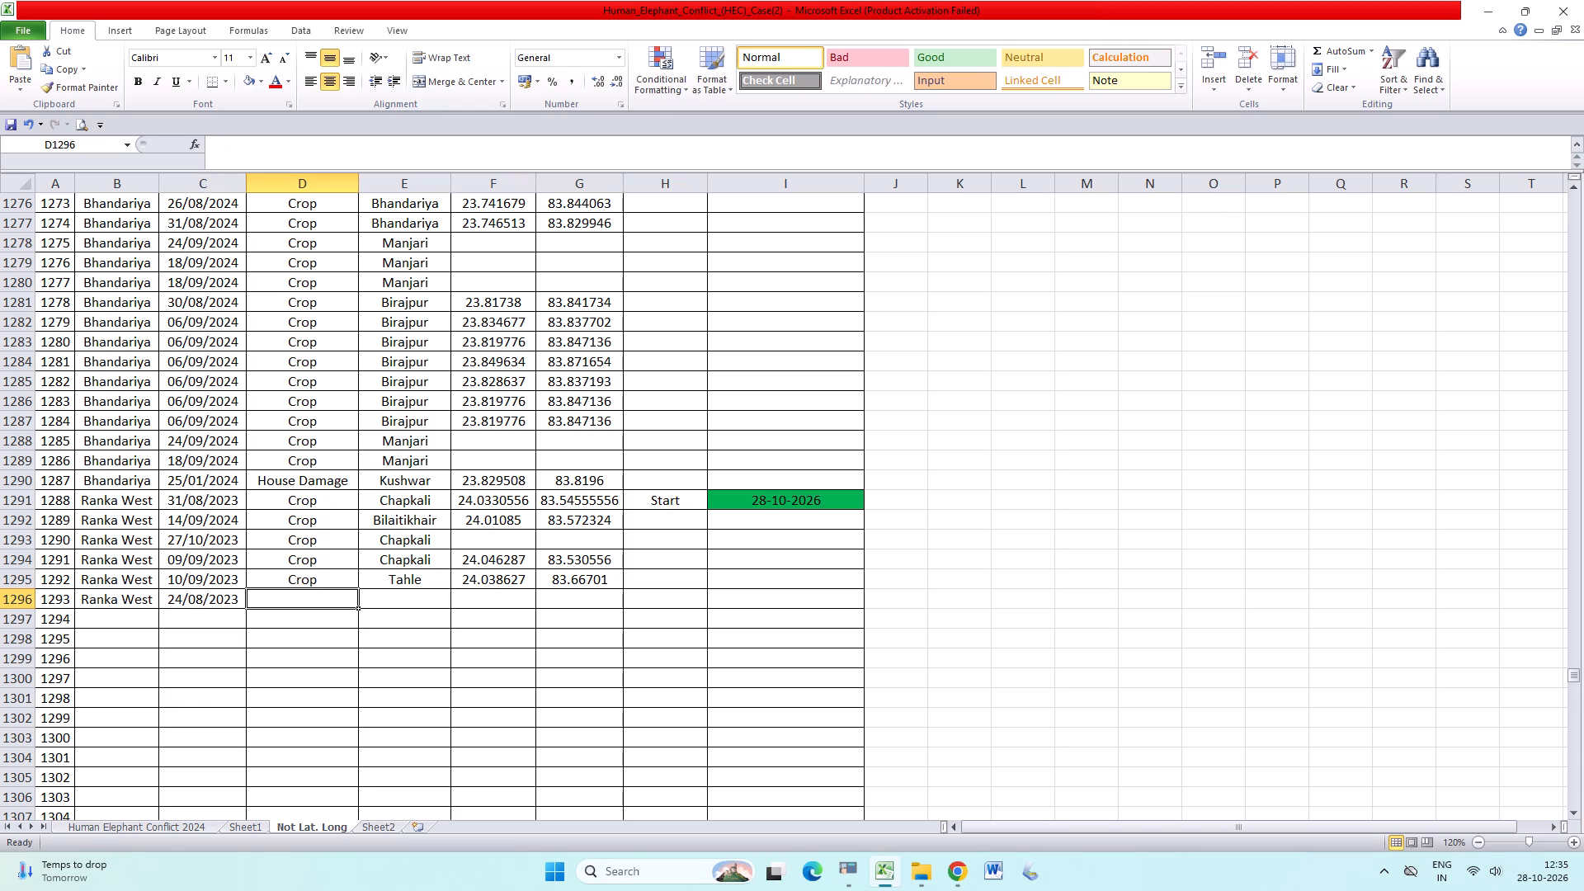
key("ctrl+d")
key("Tab")
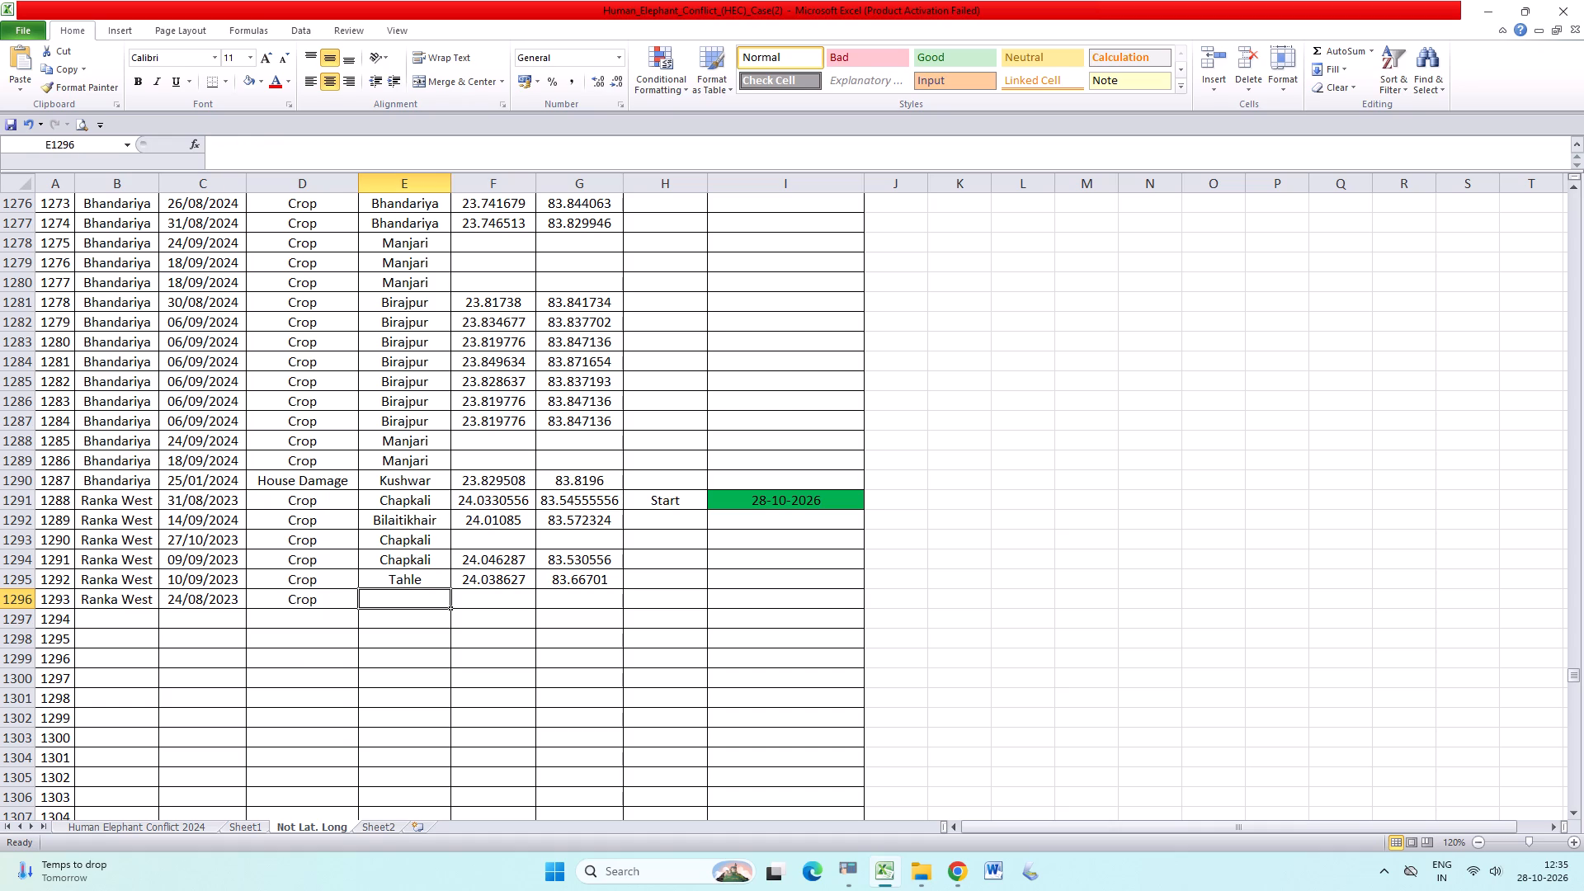
key("shift+h")
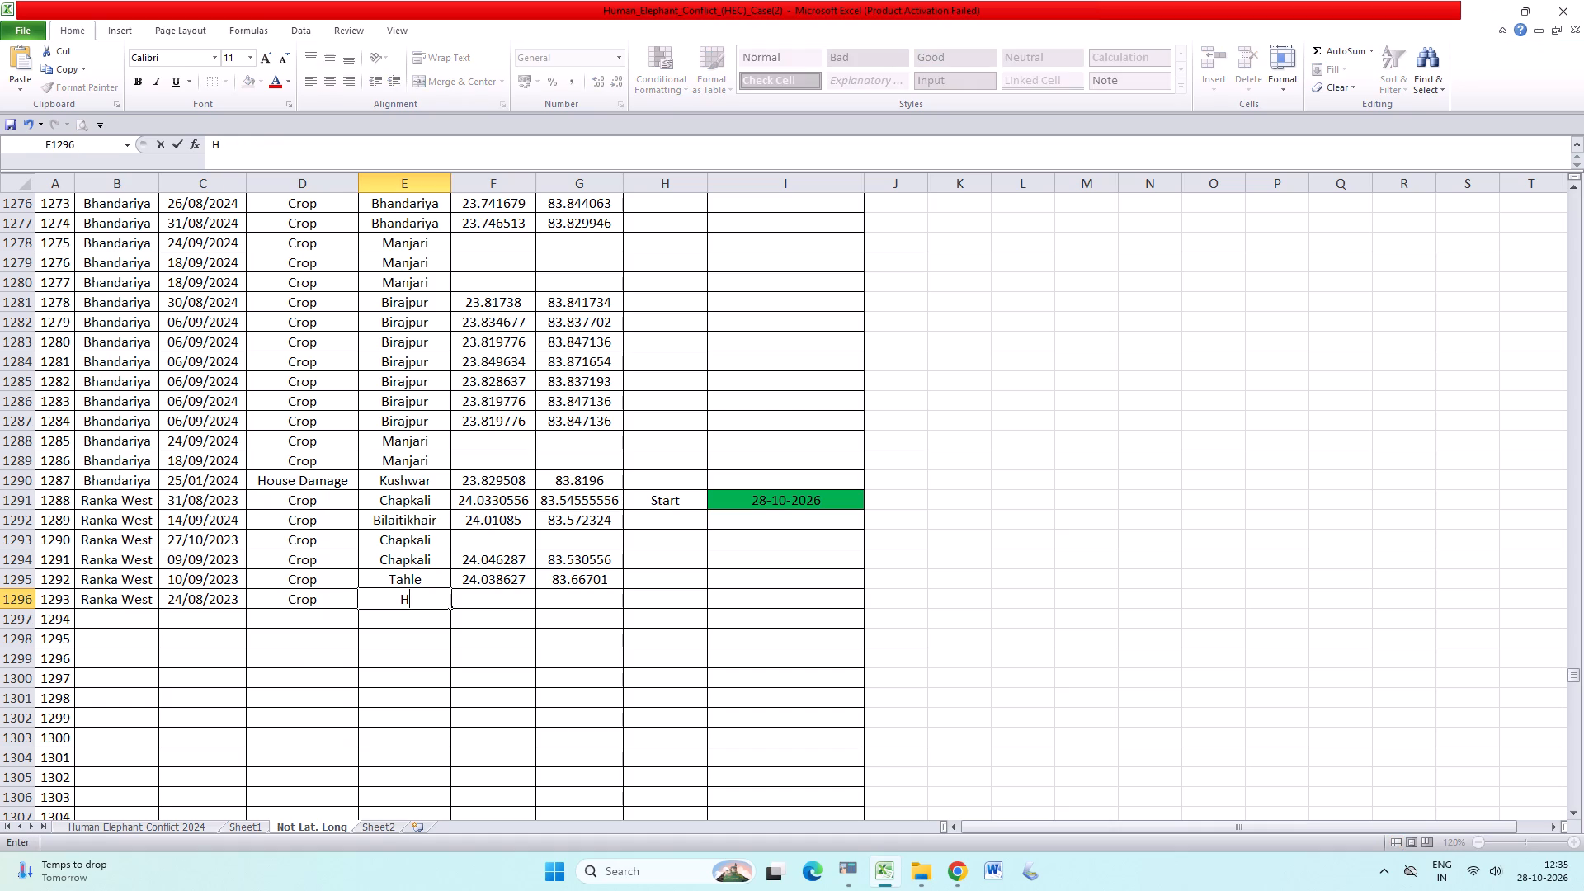
type("eta")
type("rkhala")
key("BackSpace")
key("BackSpace")
key("BackSpace")
key("BackSpace")
key("BackSpace")
key("BackSpace")
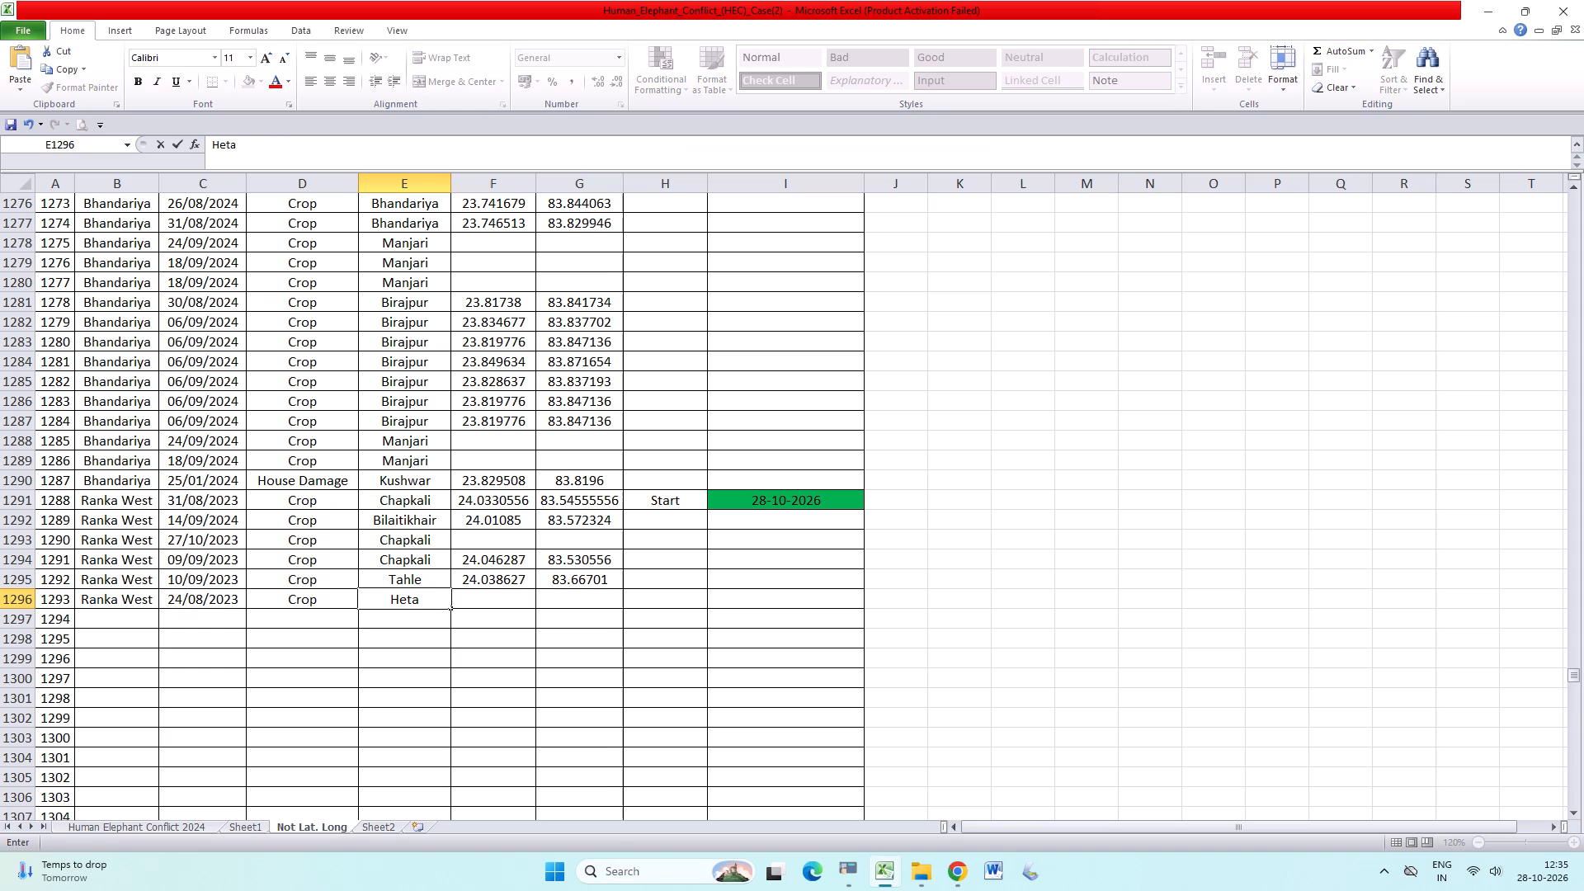
type("rkh")
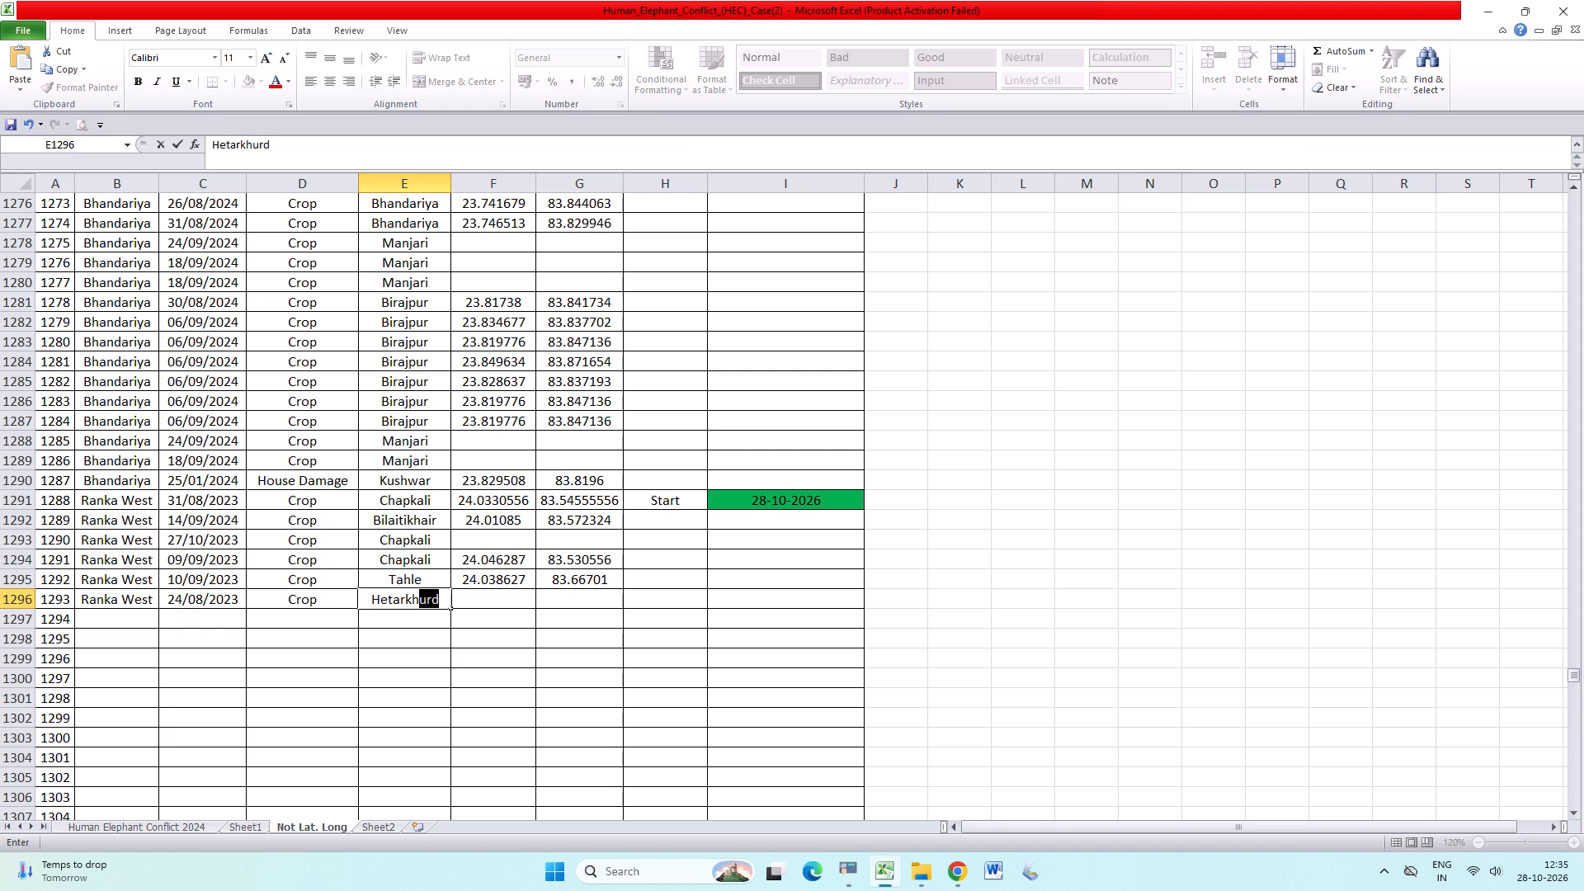
type("ala")
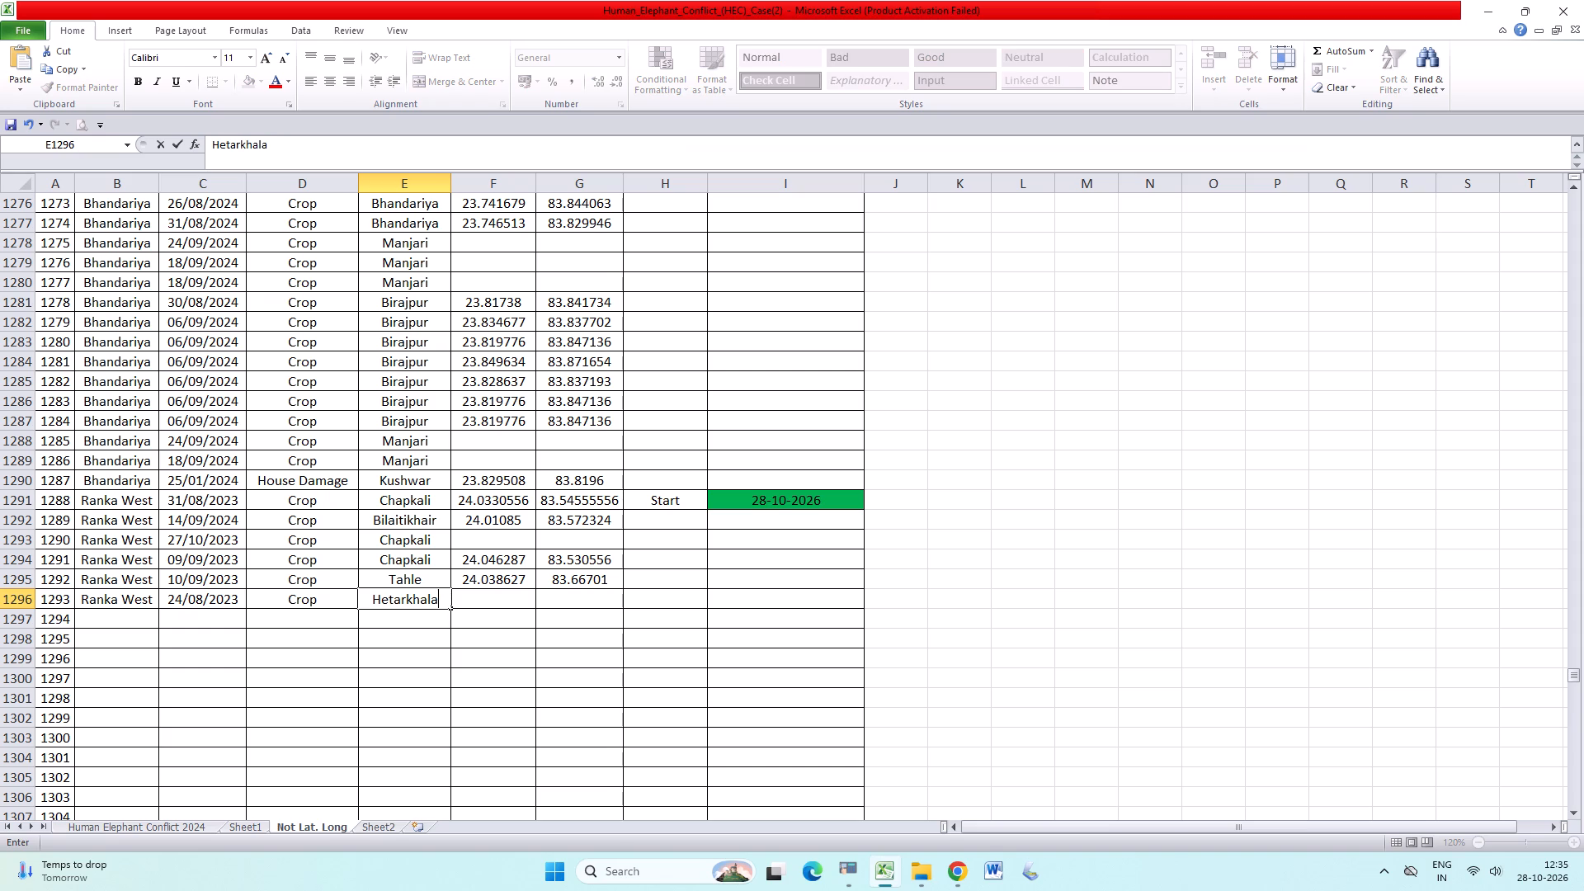
key("Tab")
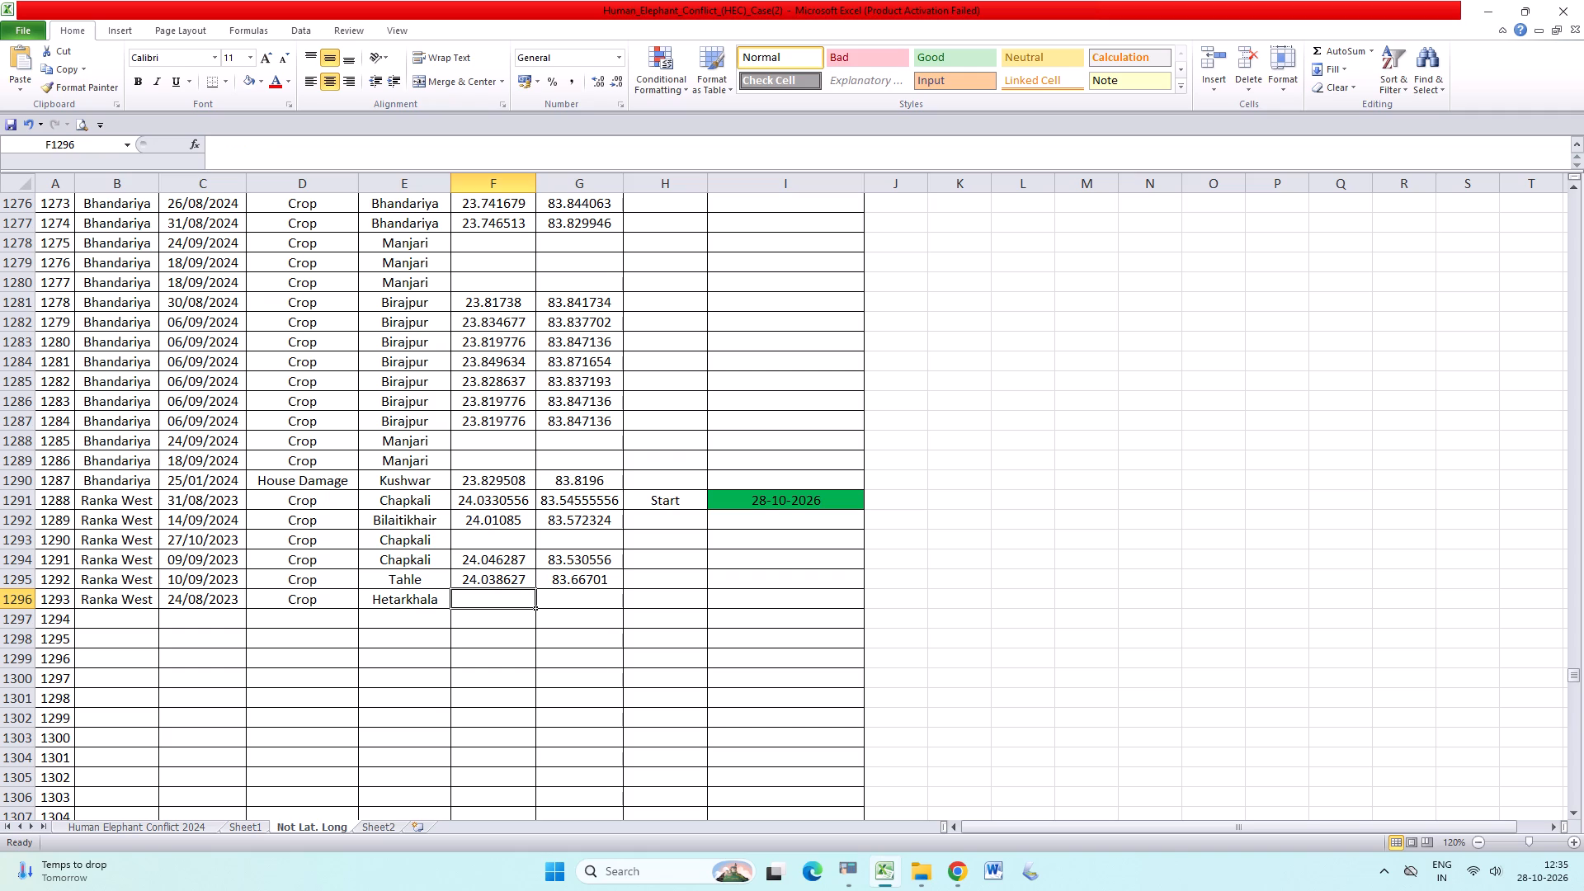
Enter the coordinates of row 1296 as latitude 23.998723 and longitude 83.652096.
type("23.99")
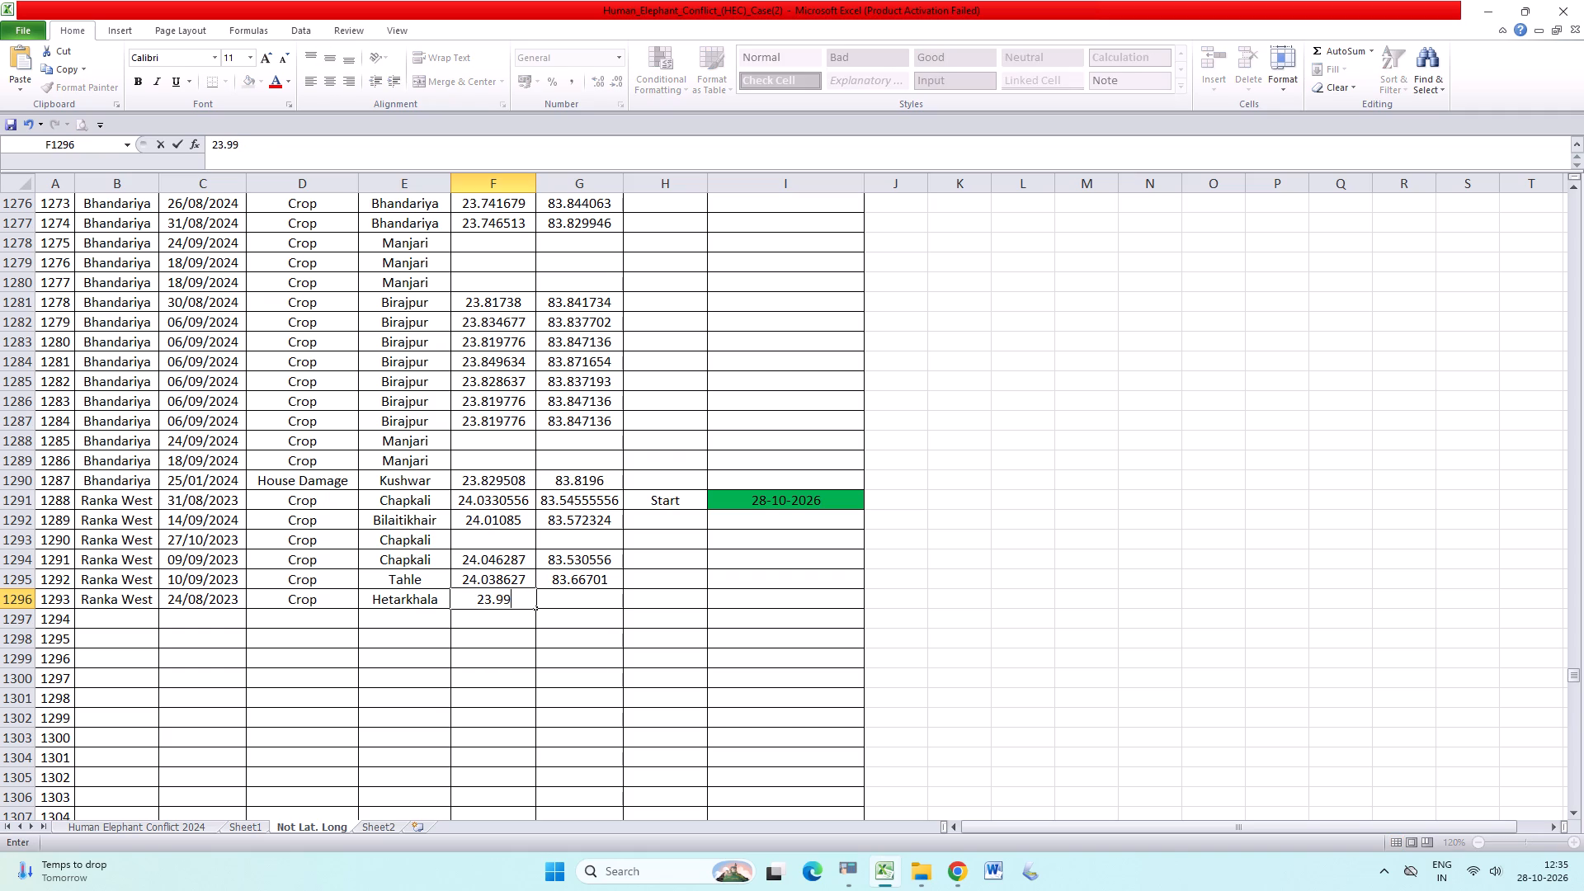
type("8723")
key("Tab")
type("83.652096")
key("Return")
Fill row 1297 with Ranka West, the date 05/09/2024, damage type Crop and village Serasam.
key("ctrl+d")
key("Tab")
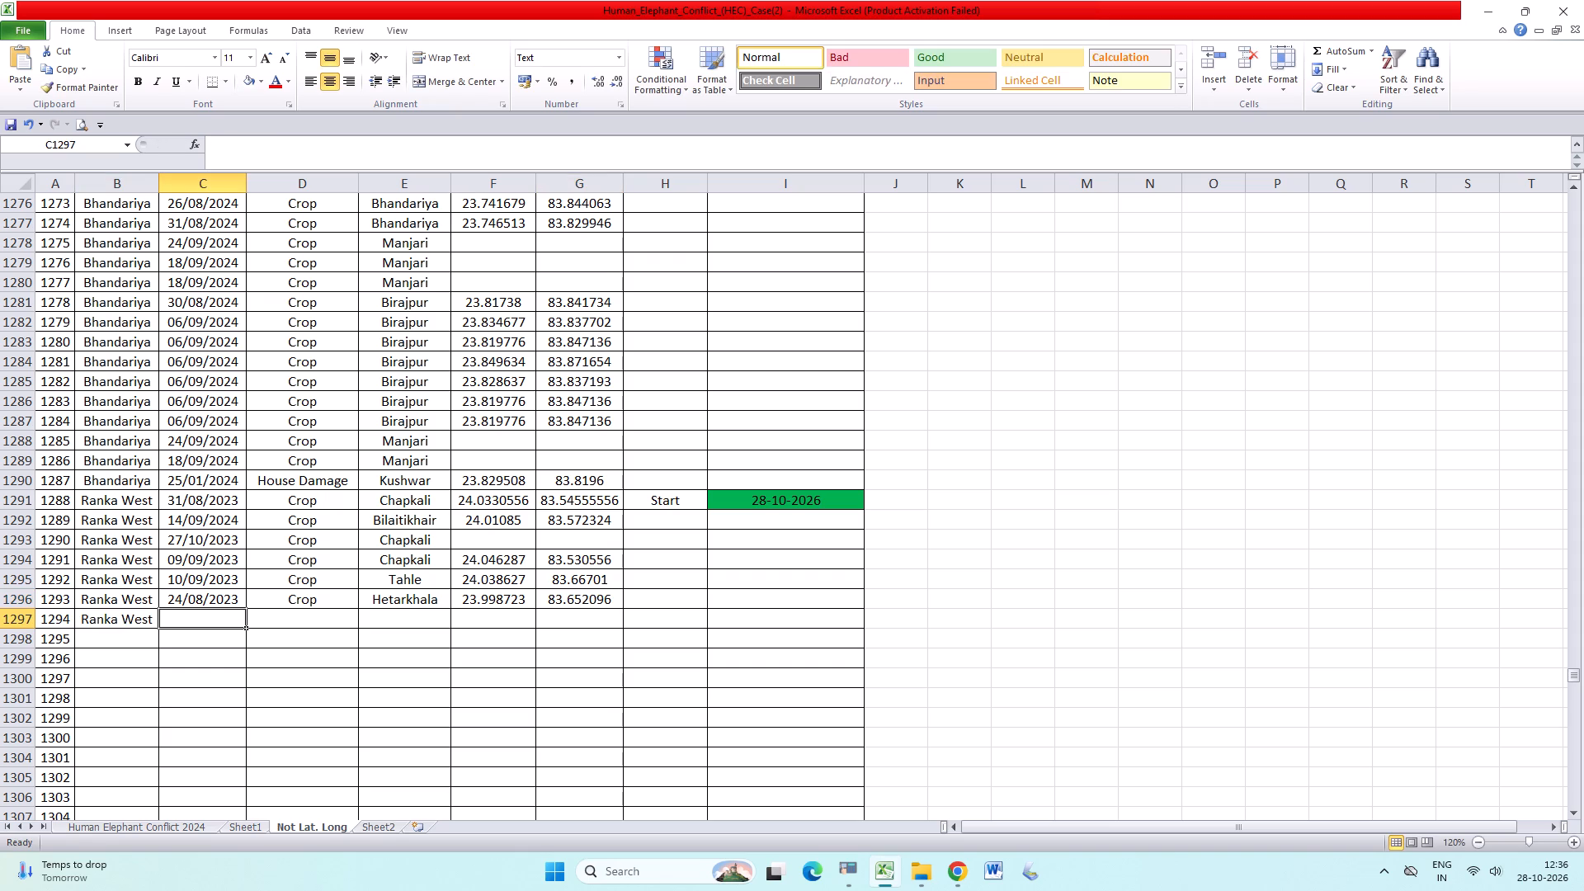
type("05/09/2024")
key("Tab")
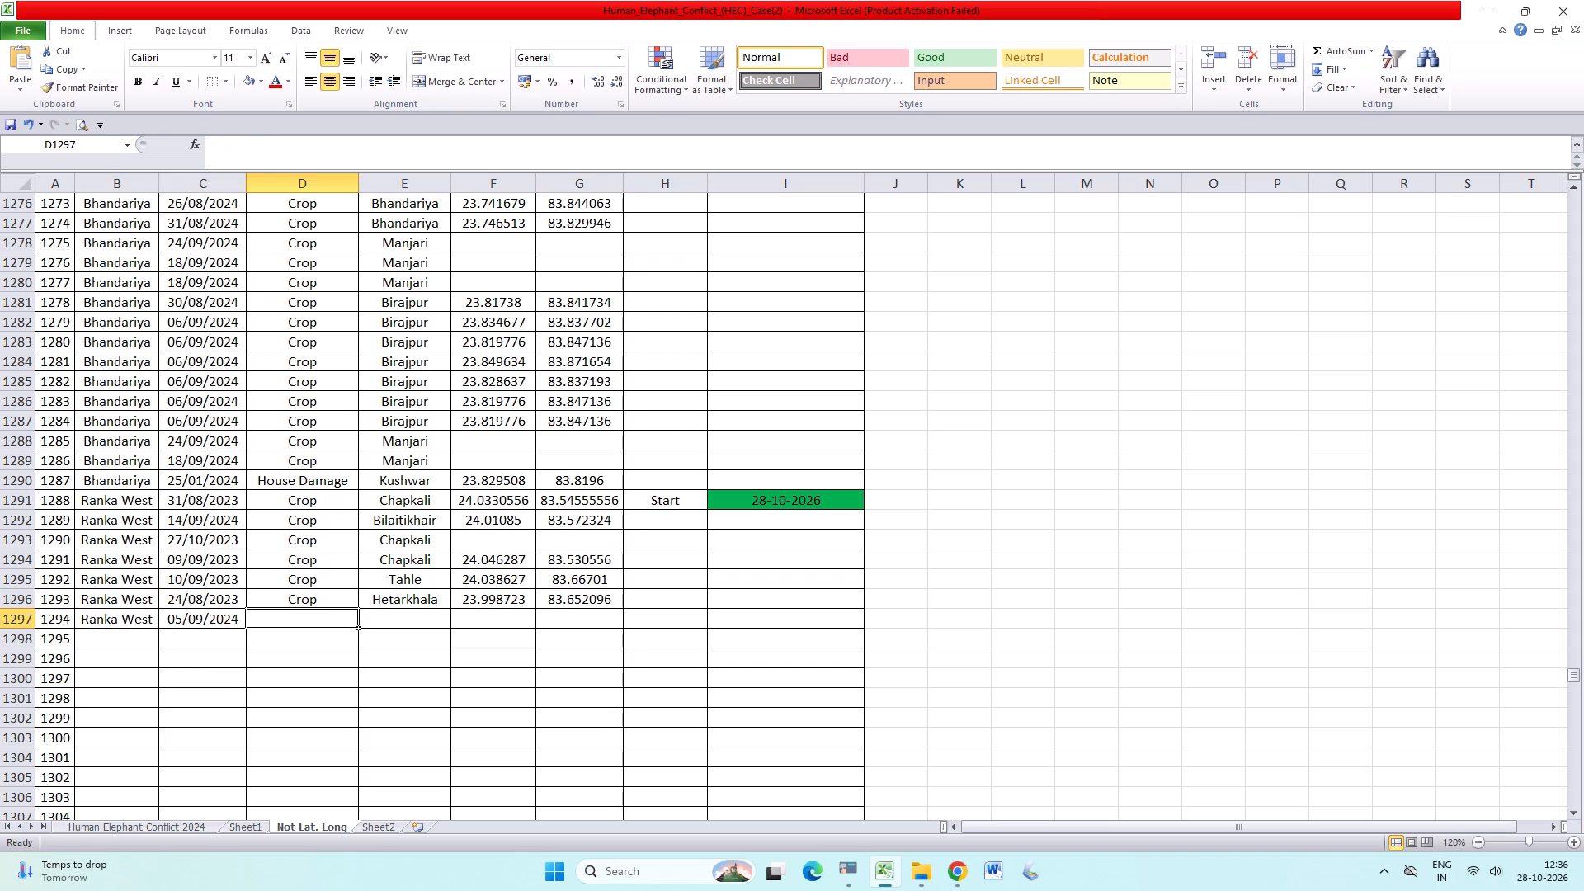
key("ctrl+d")
key("Tab")
type("Se")
key("BackSpace")
key("BackSpace")
type("Sera")
key("Tab")
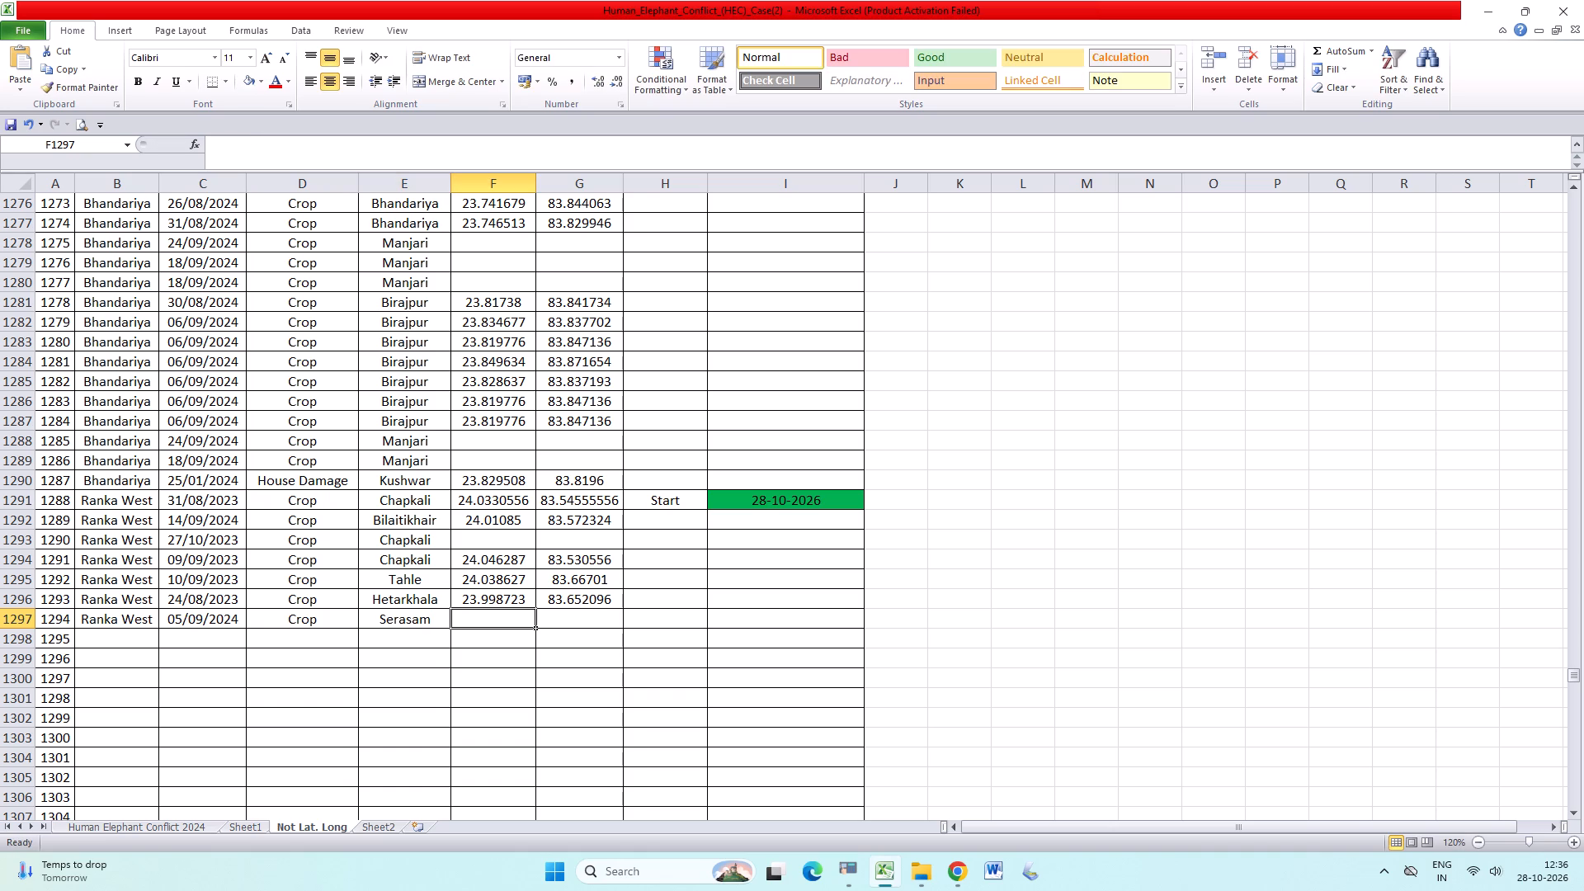
Enter the coordinates of row 1297 as latitude 24.02596 and longitude 83.800952.
type("24.")
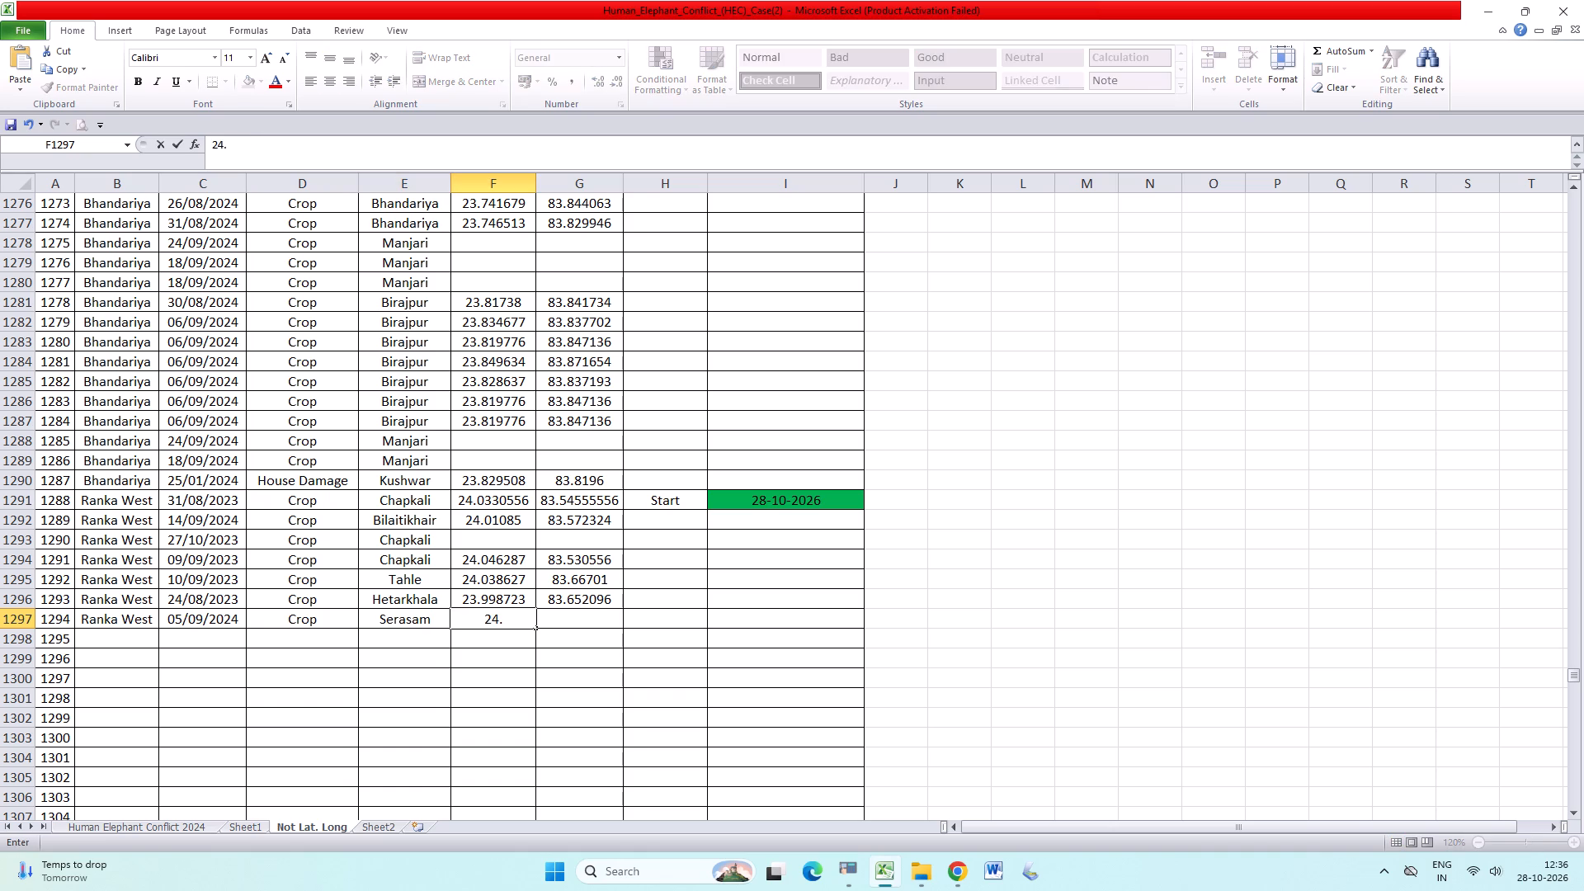
type("02596")
key("Tab")
type("83.")
type("800")
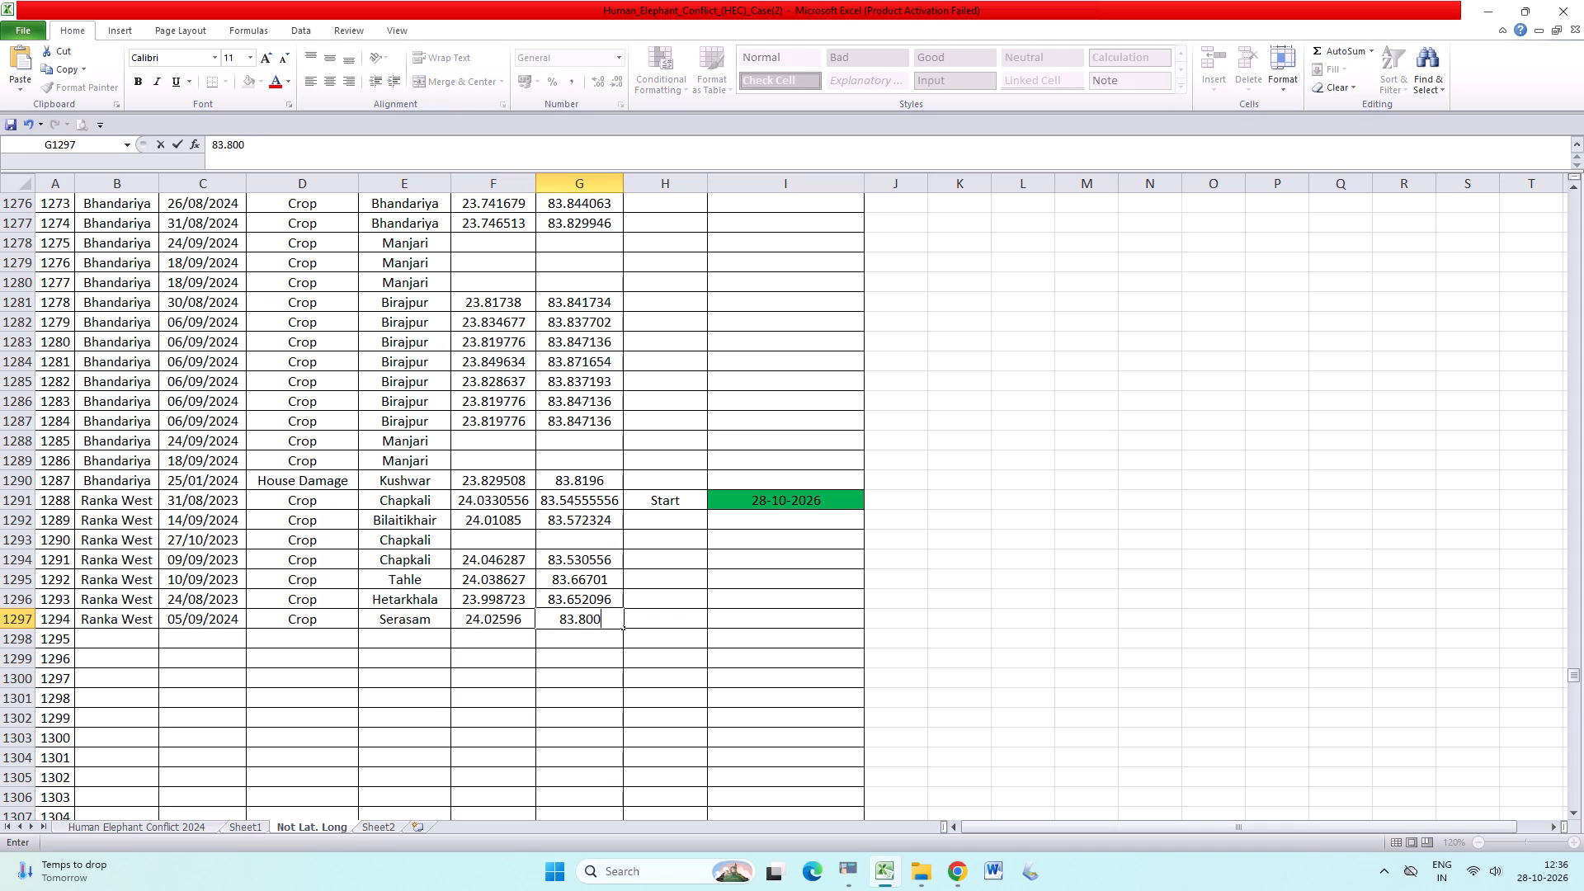
type("952")
key("Return")
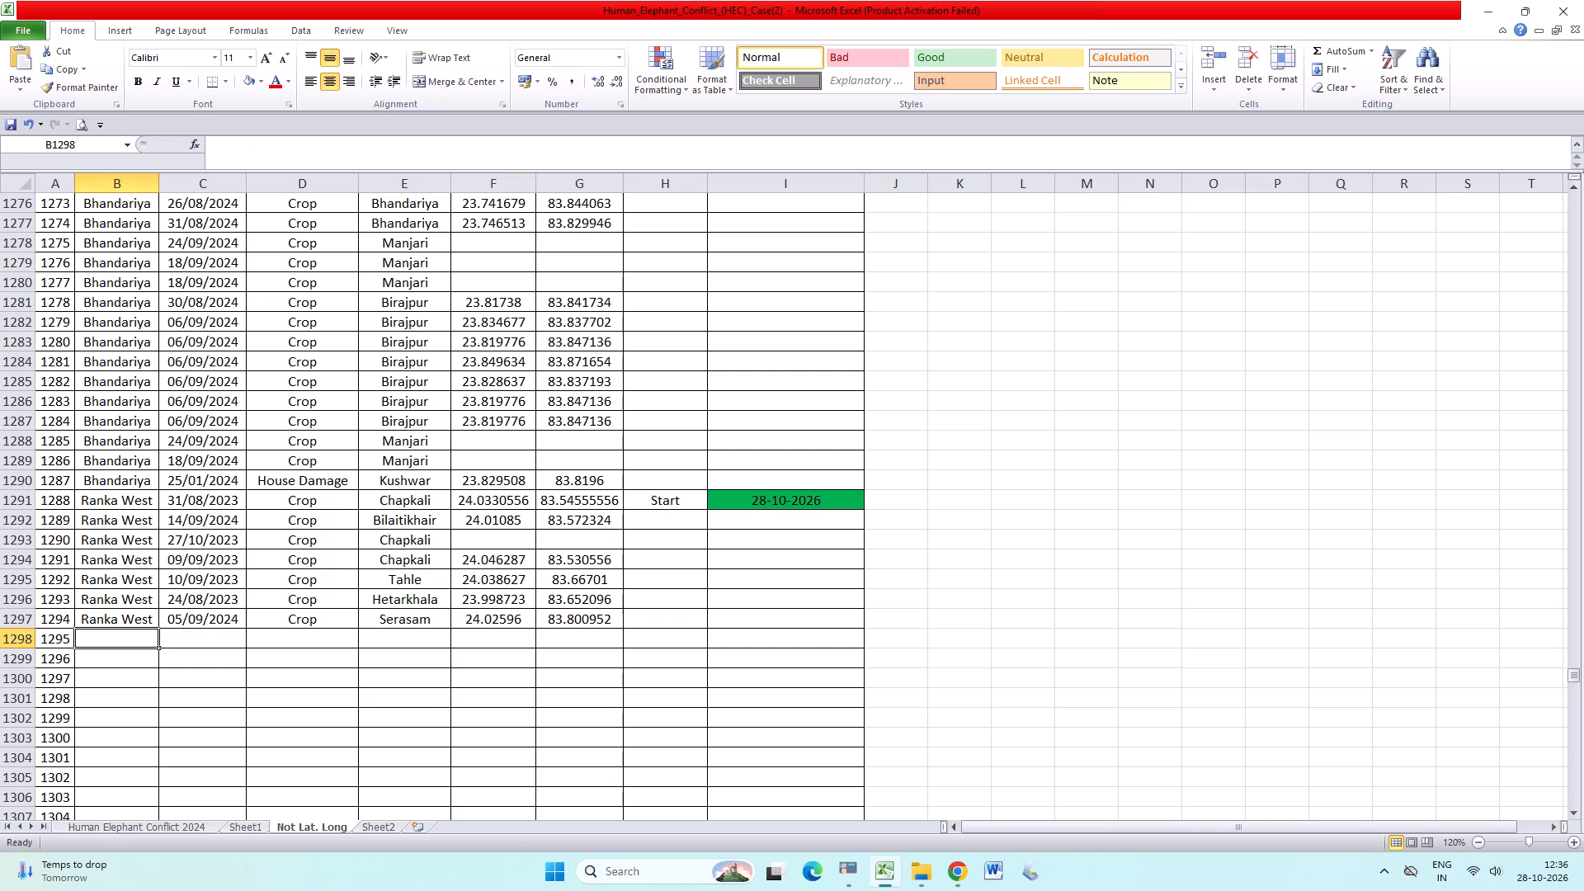
Fill row 1298 with Ranka West, the date 03/10/2023, damage type Crop and village Tahle, saving the workbook before the date entry.
key("ctrl+d")
key("Tab")
key("ctrl+s")
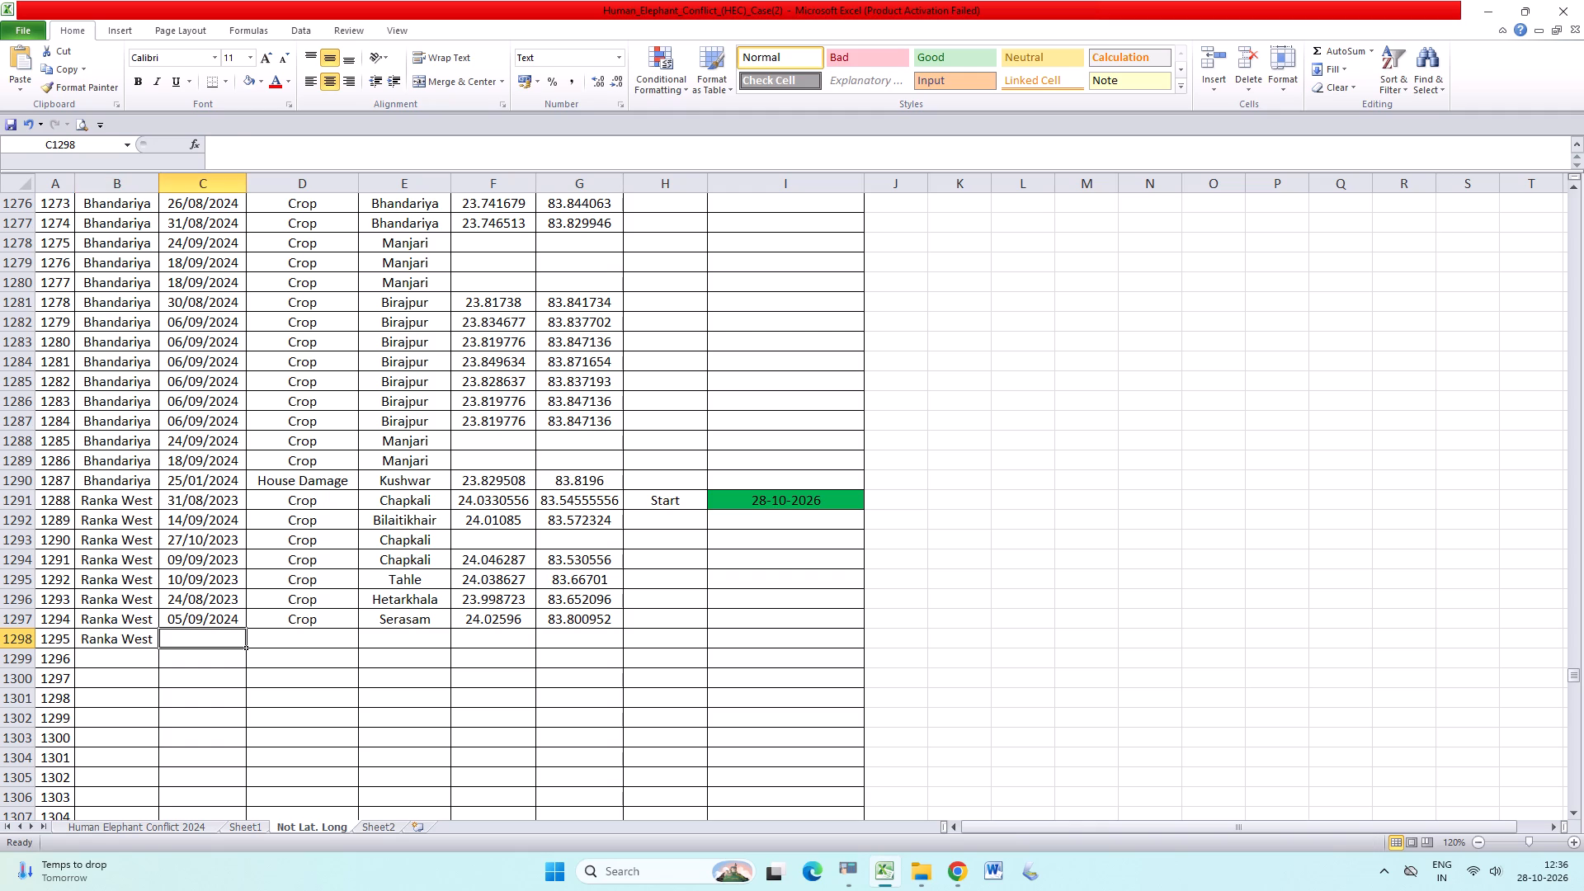
type("03/0")
key("BackSpace")
type("10/2023")
key("Tab")
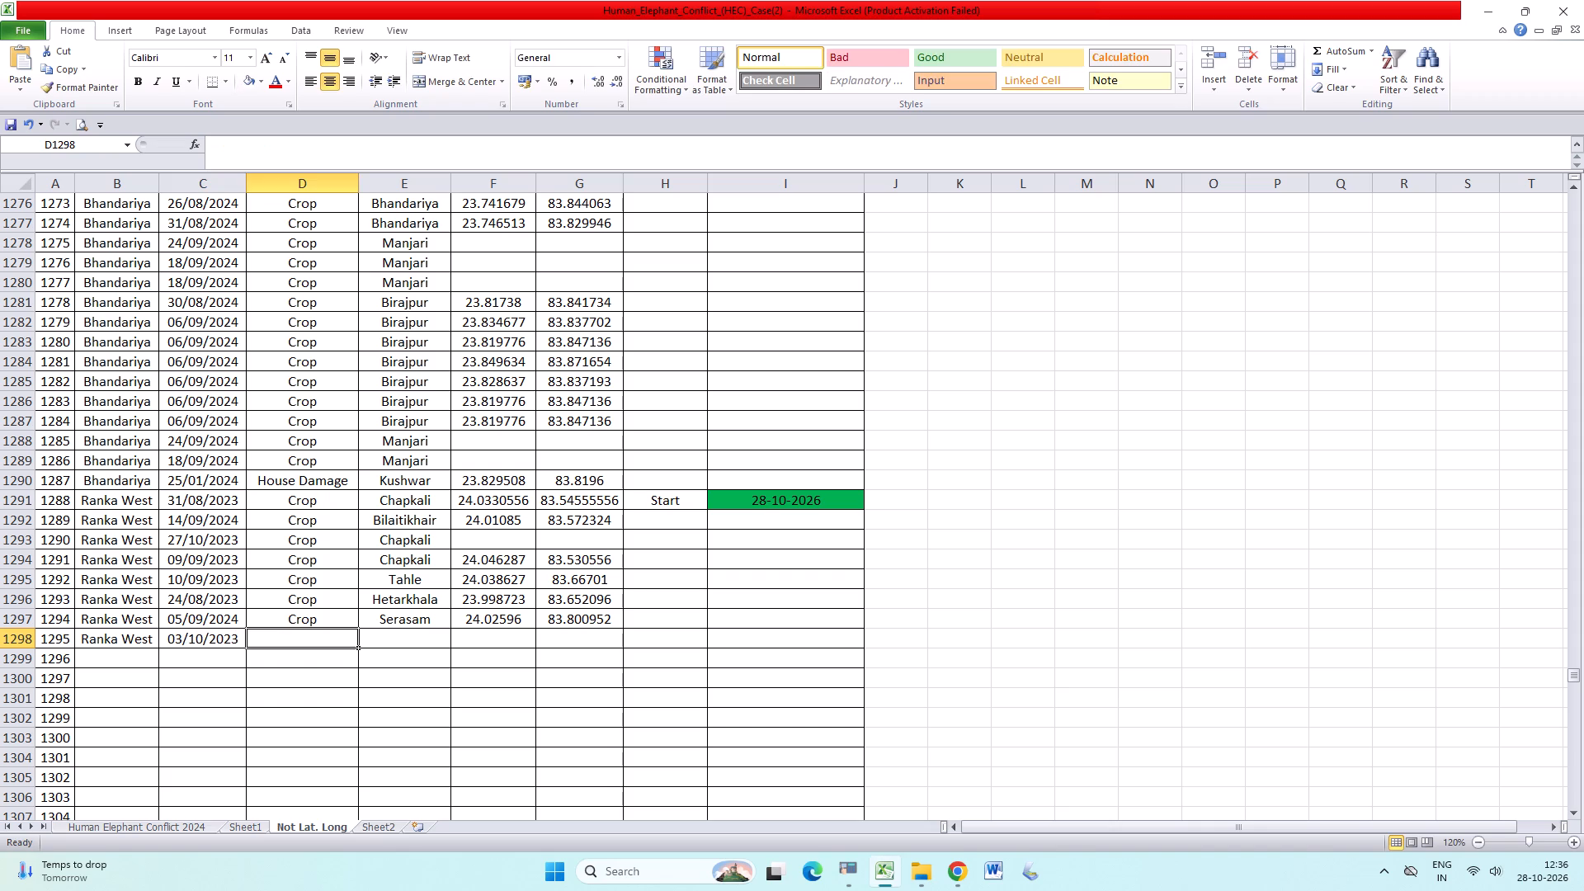
key("ctrl+d")
key("Tab")
type("Ta")
key("Tab")
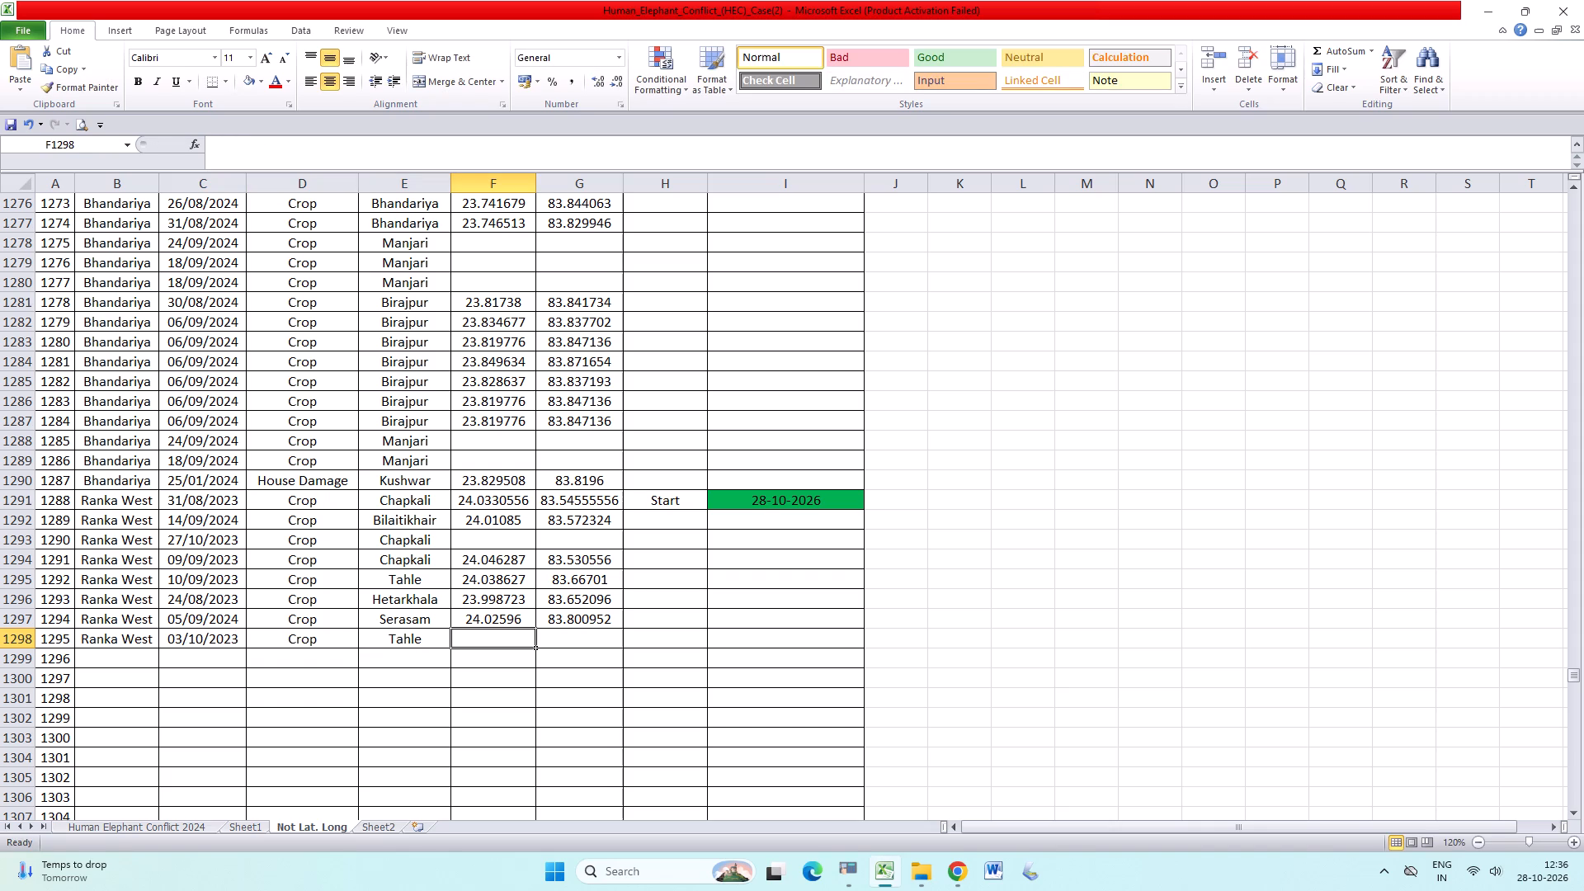
Enter the coordinates of row 1298 as latitude 24.034055 and longitude 83.695167.
type("24.")
type("034055")
key("Tab")
type("83.")
type("69")
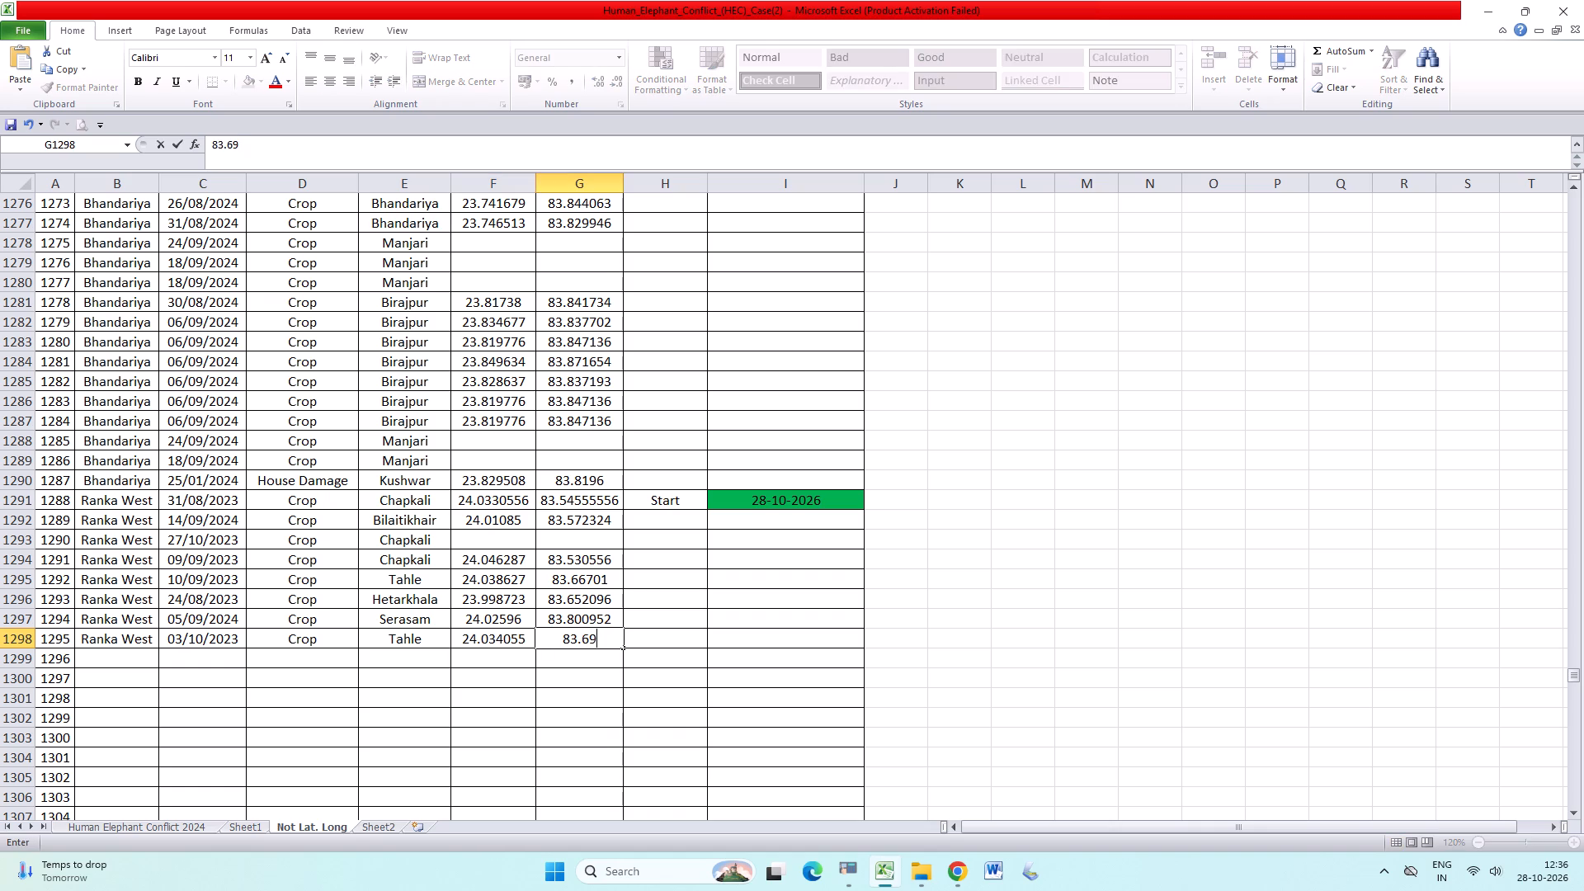
type("5167")
key("Return")
Fill row 1299 with Ranka West, the date 22/01/2025, damage type Crop and village Tahle.
key("ctrl+d")
key("Tab")
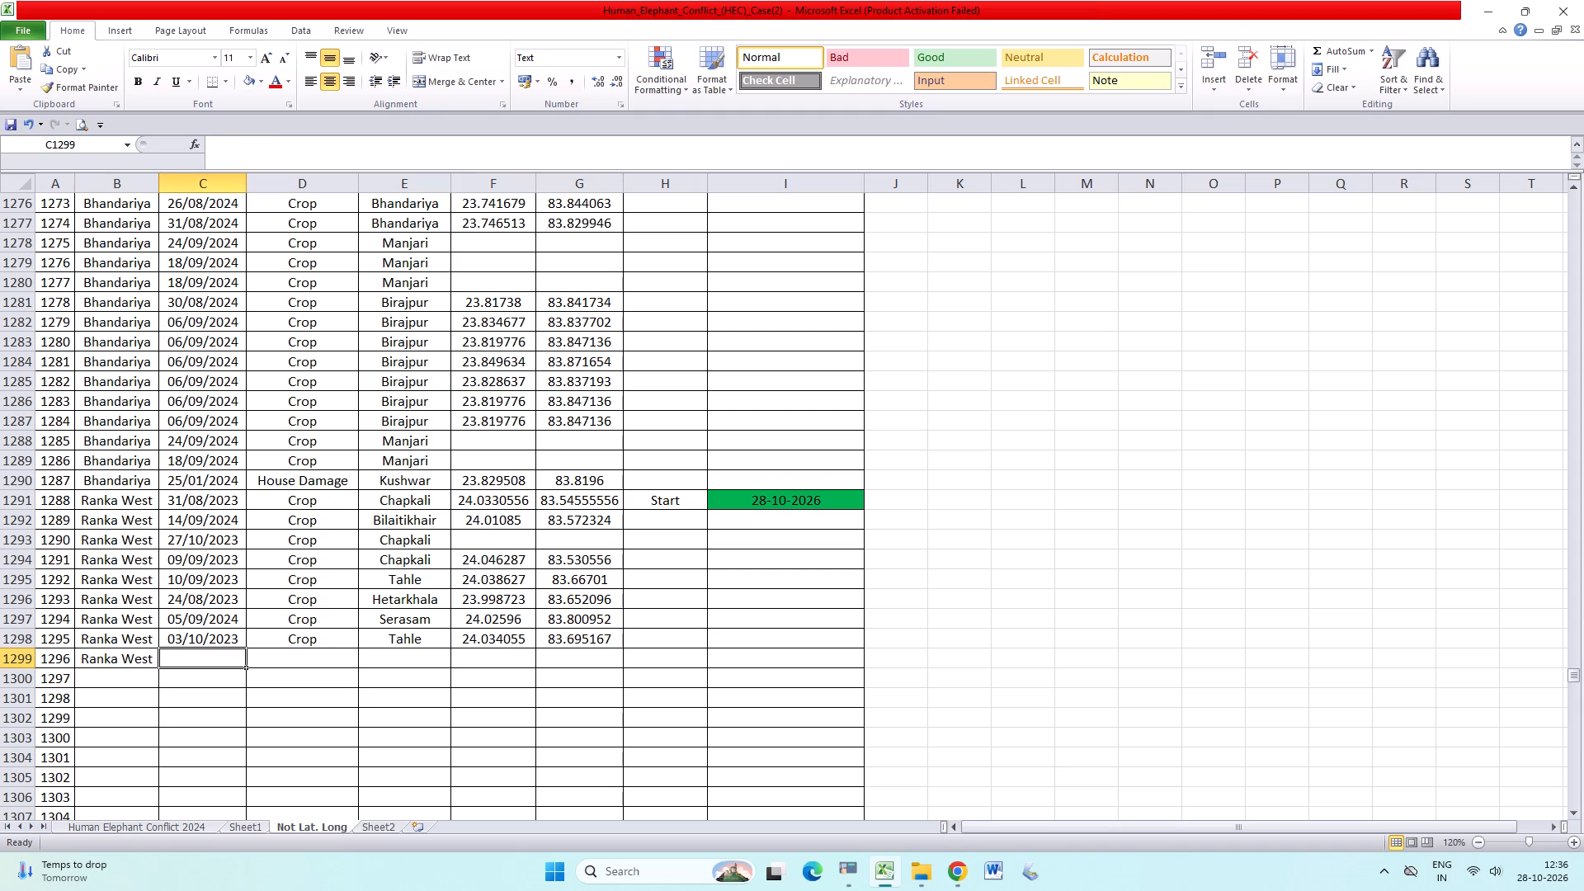
type("22/01/2025")
key("Tab")
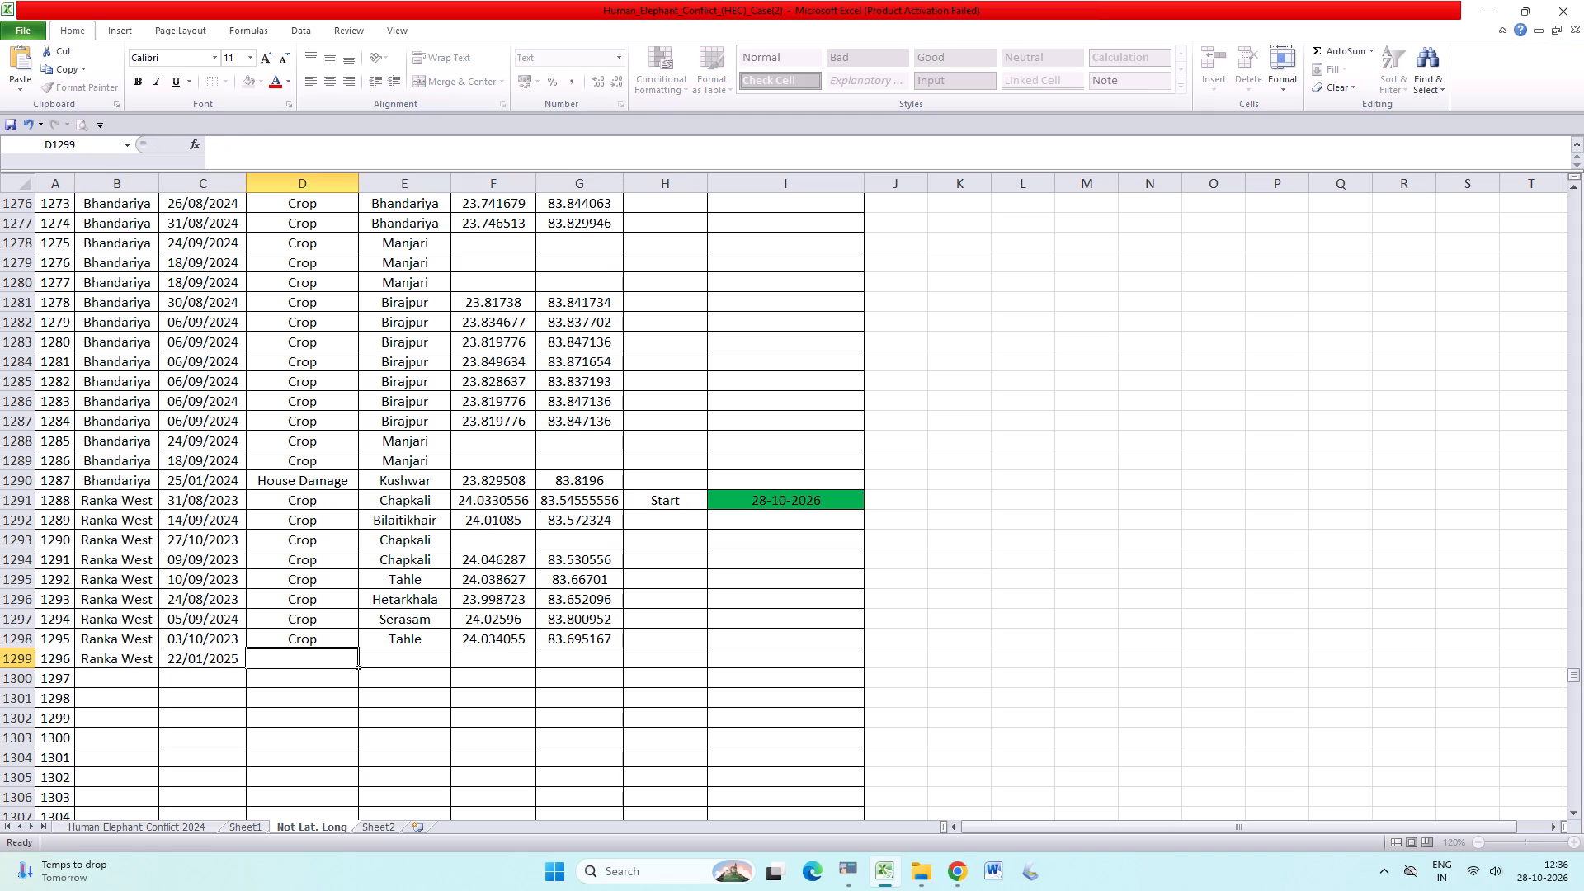
key("ctrl+d")
key("Tab")
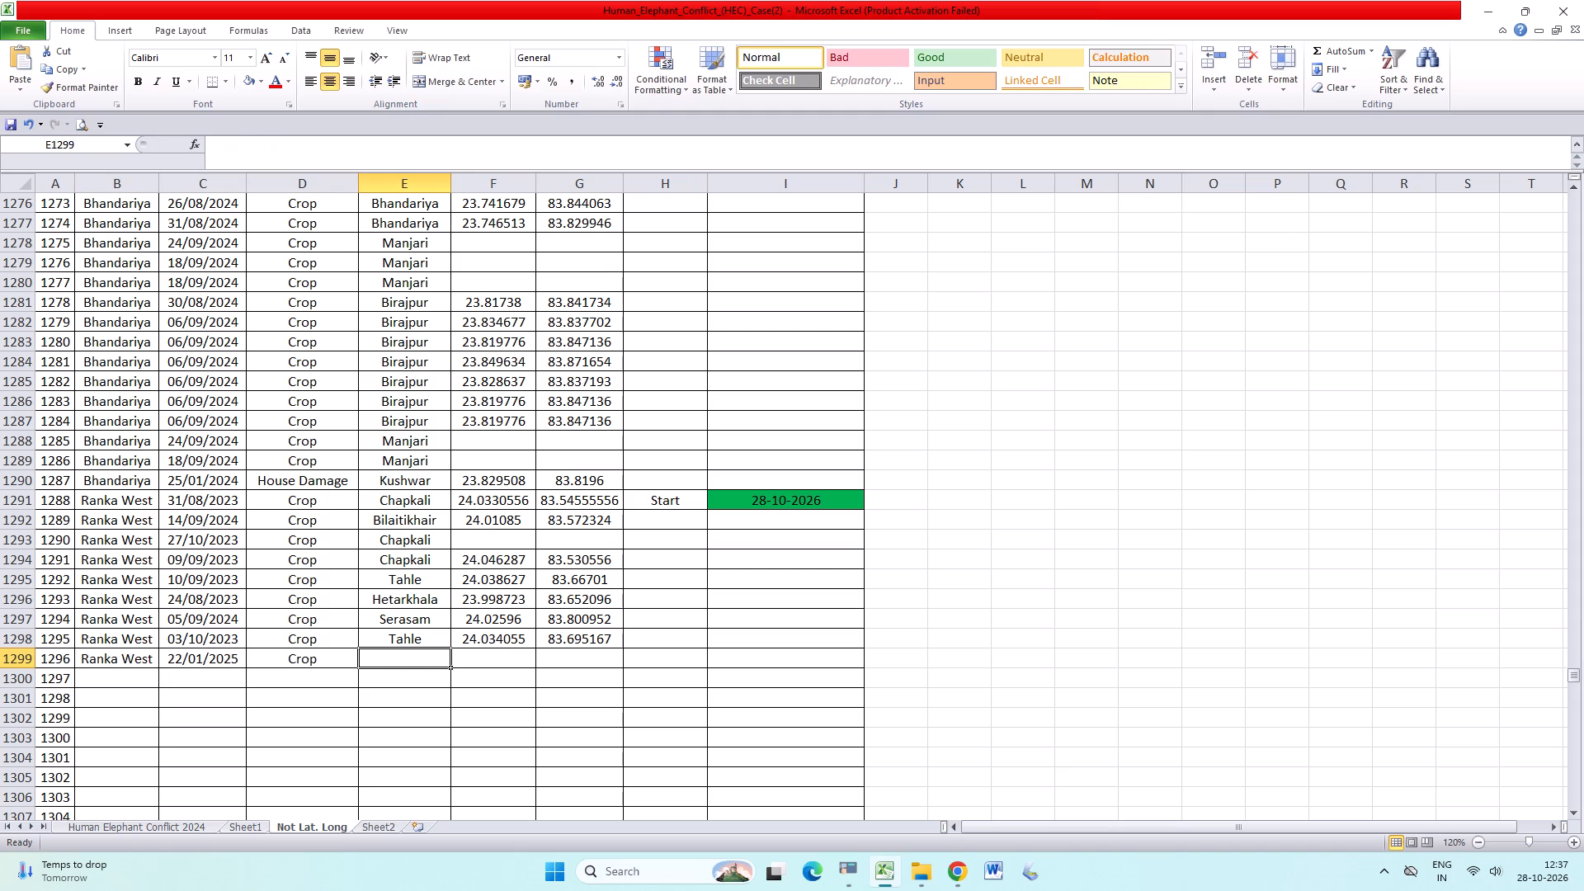
key("ctrl+d")
key("Tab")
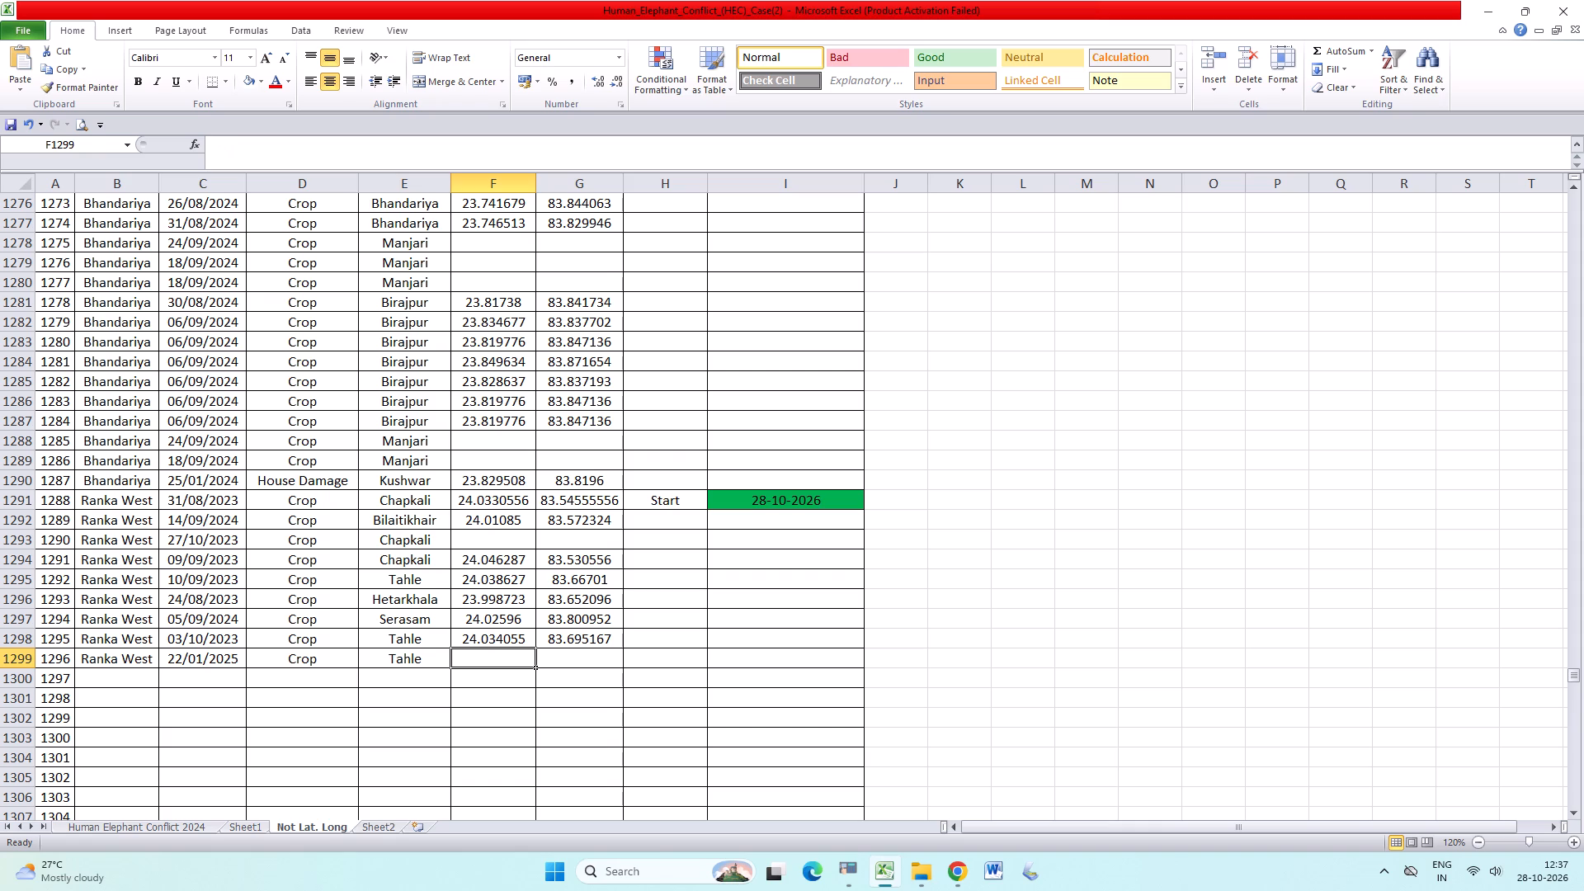
Switch to the LatLong.net converter in Chrome and set the latitude minutes to 1 and seconds to 49.542.
key("alt+Tab")
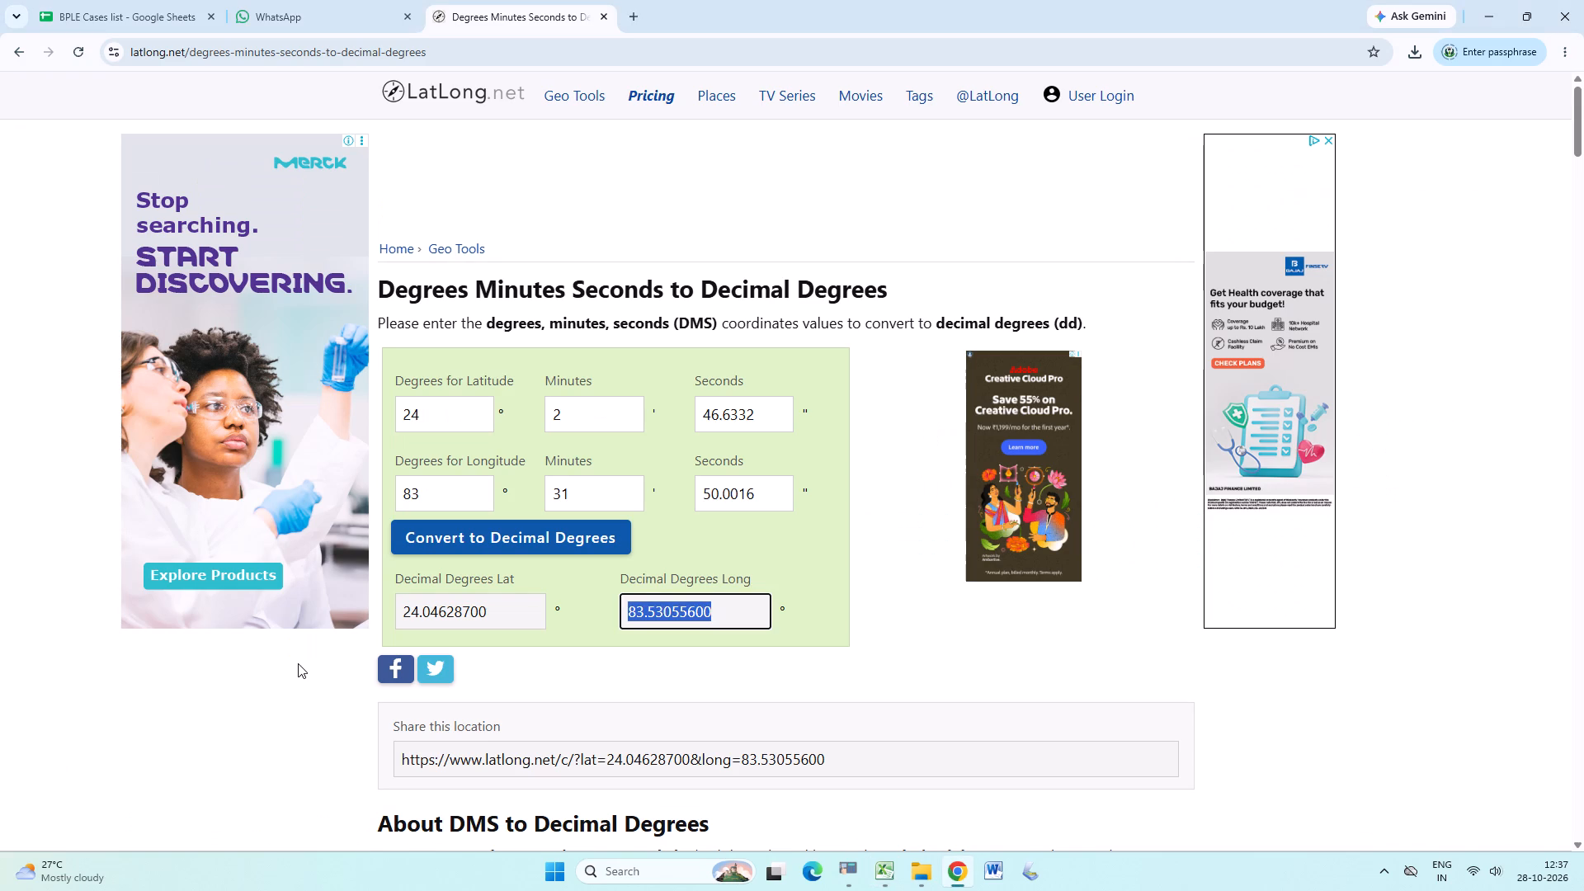
key("shift+Tab")
key("shift+Tab")
key("shift+Tab")
key("shift+Tab")
key("shift+Tab")
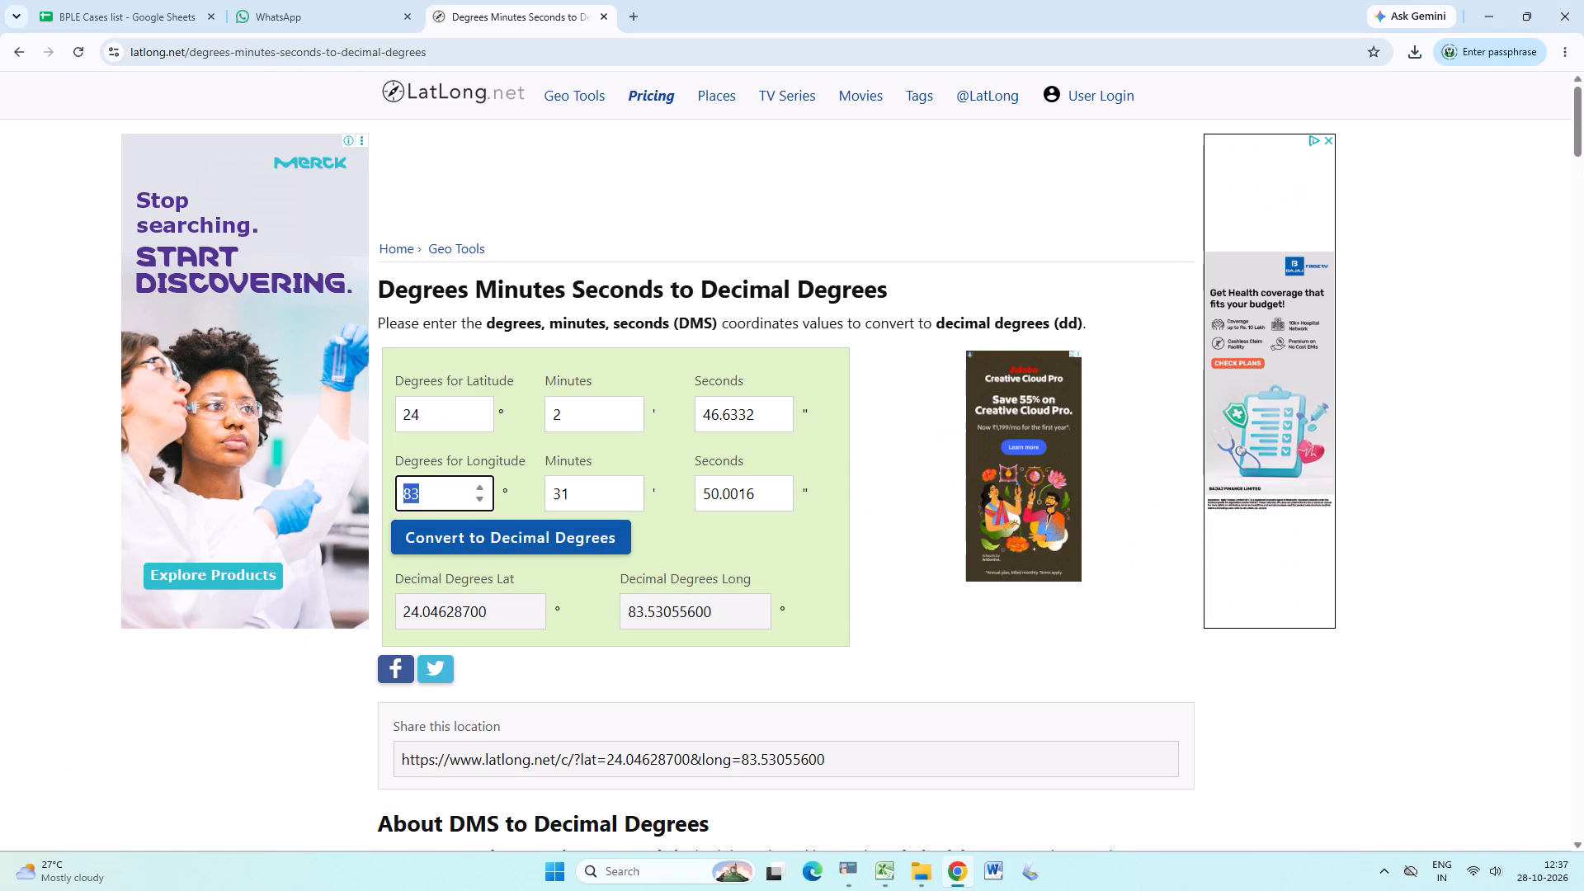
key("shift+Tab")
key("shift+Tab")
key("1")
key("Tab")
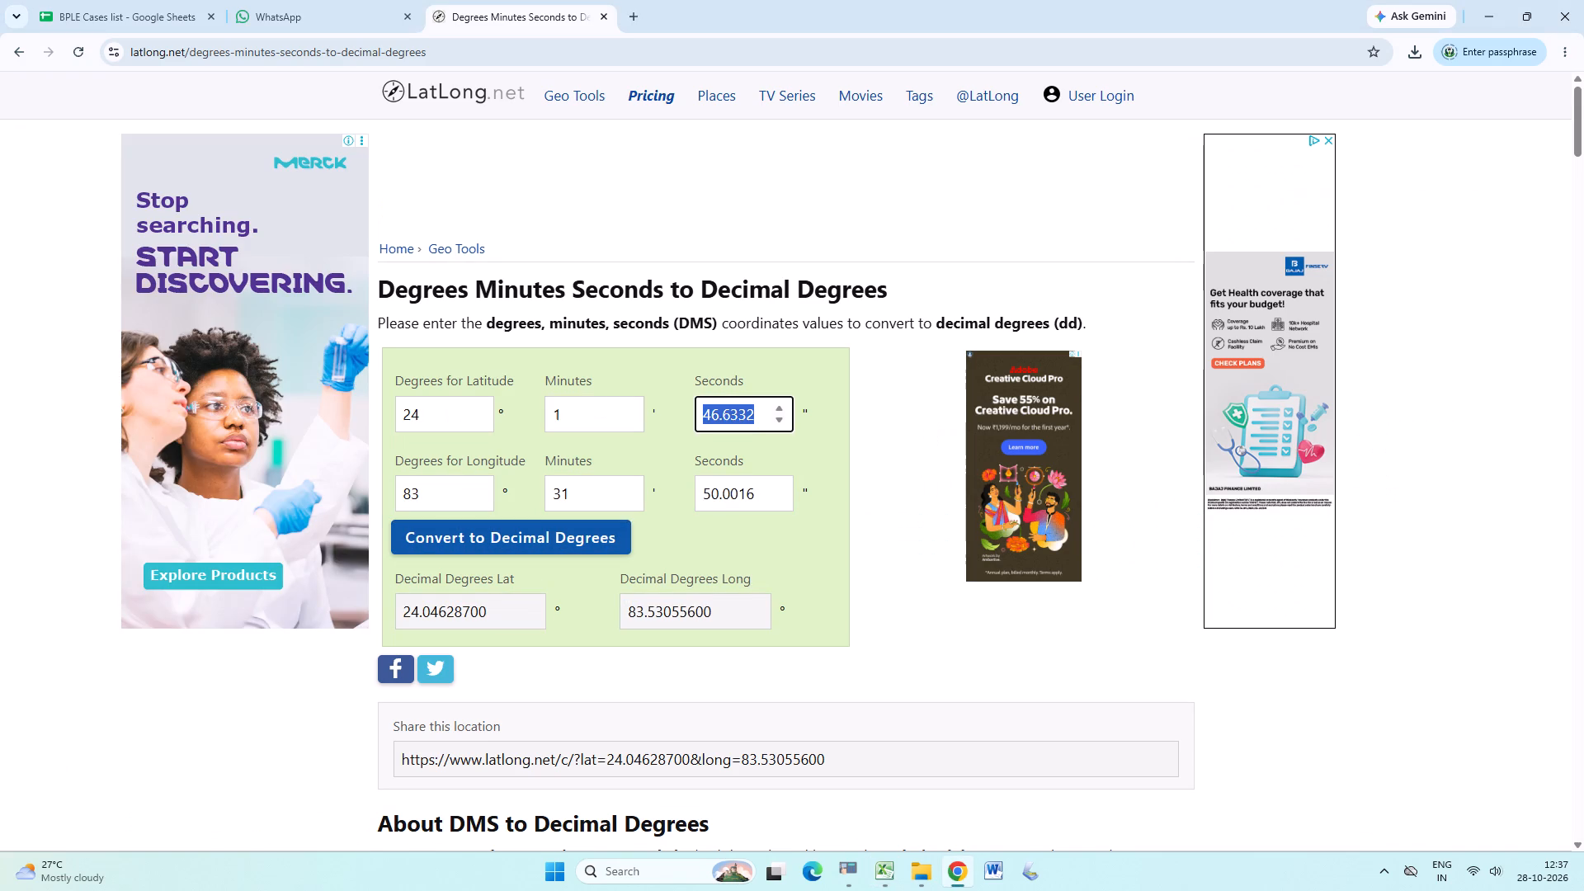
type("49")
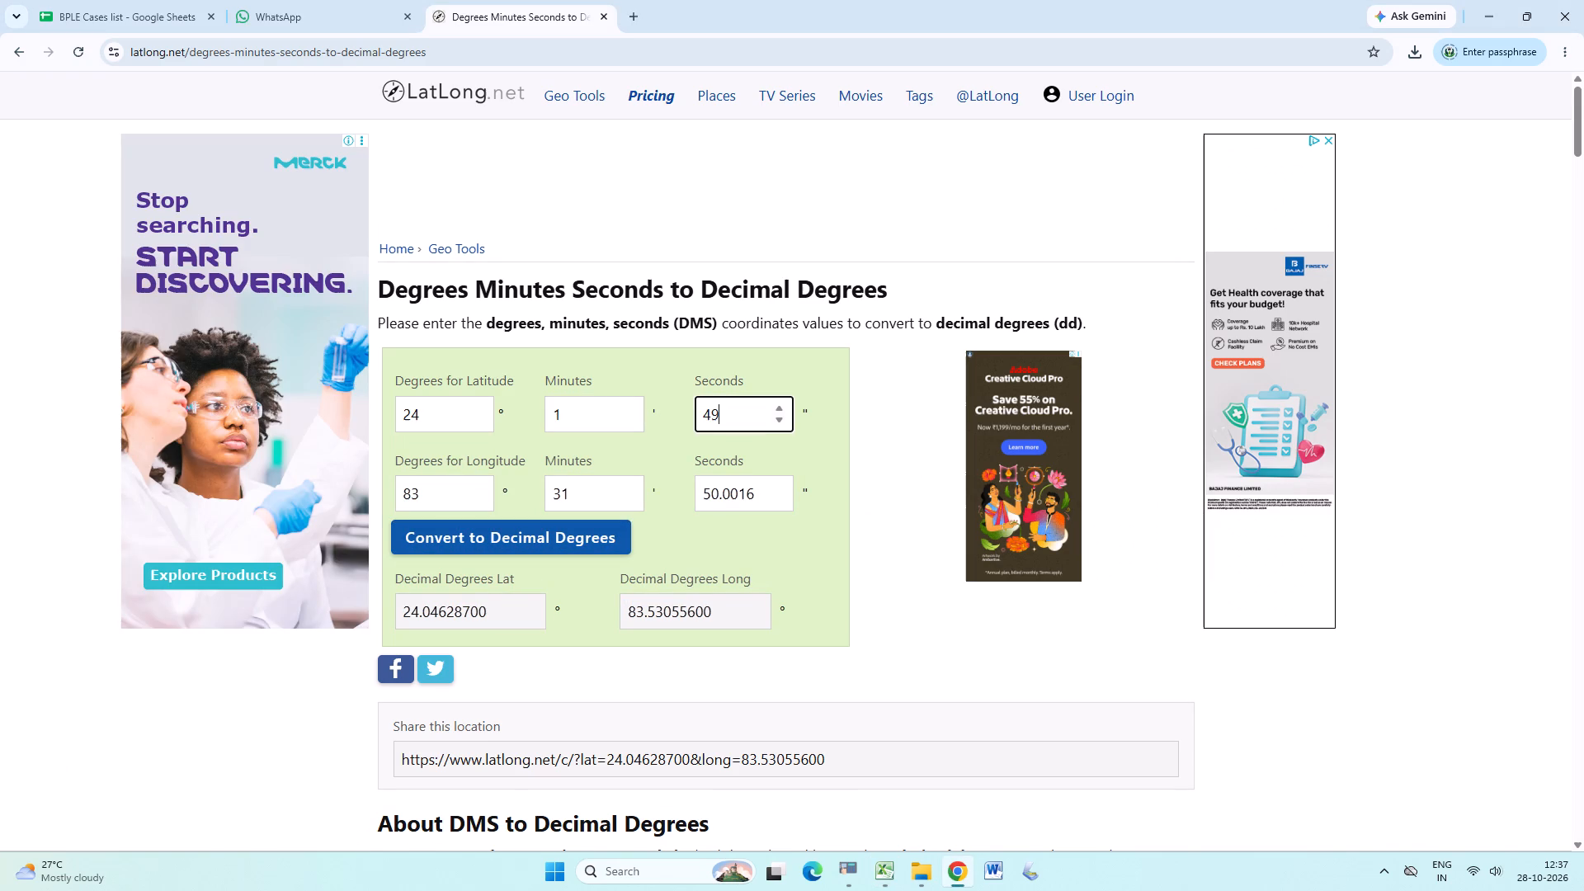
key("period")
key("5")
type("42")
Set the longitude minutes to 40 and seconds to 22.139, and convert the coordinates to decimal degrees.
key("Tab")
key("Tab")
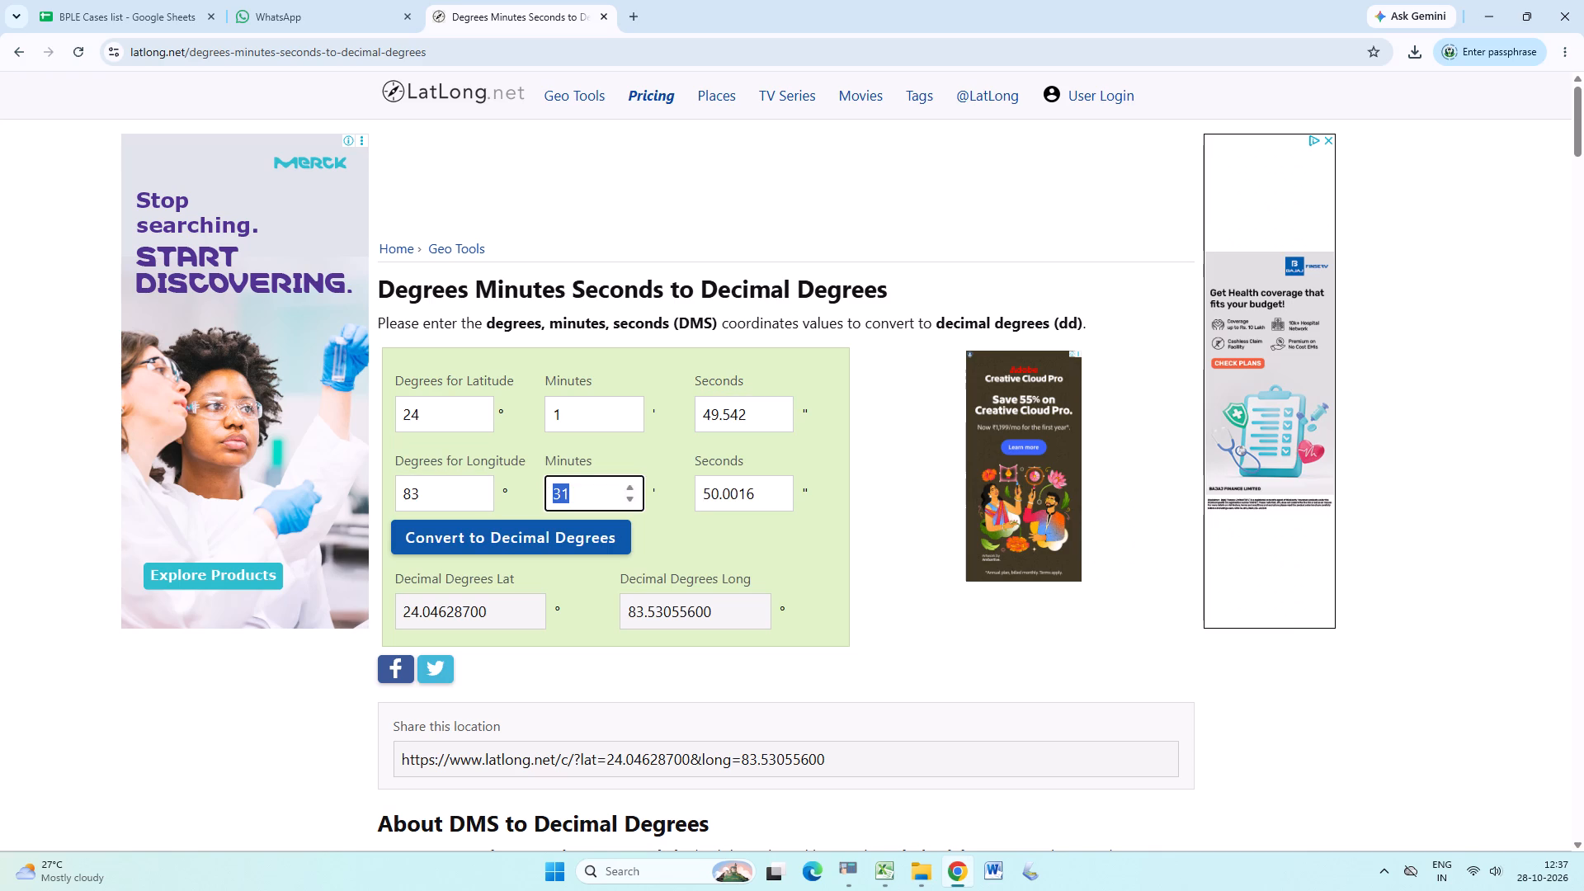
type("40")
key("Tab")
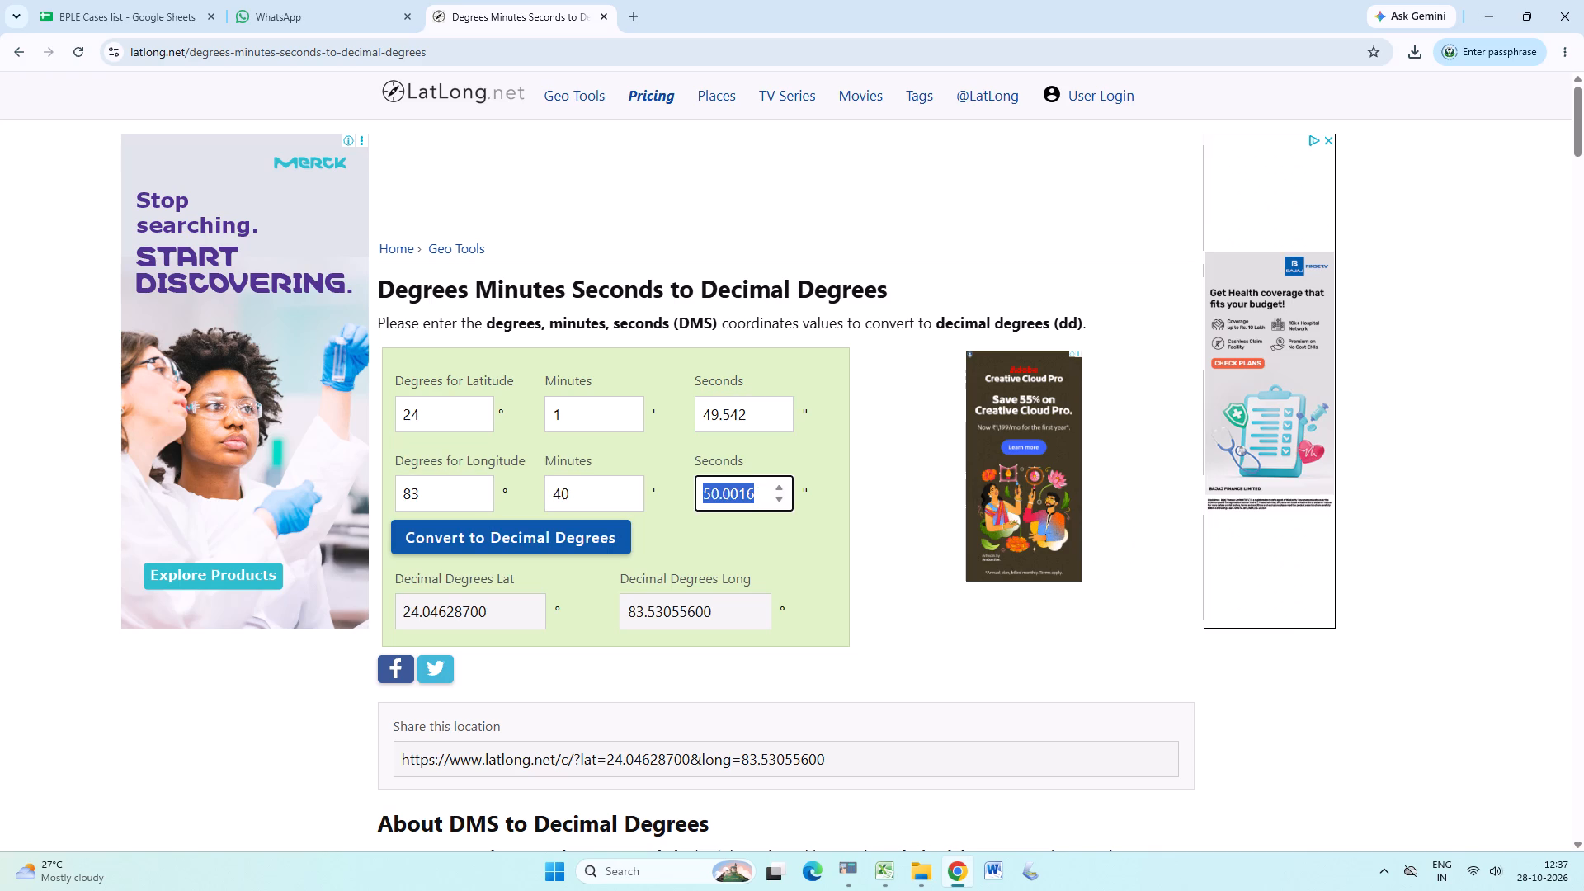
type("22.139")
key("Tab")
key("space")
Copy the converted decimal latitude and longitude into F1299 and G1299 of the Excel sheet.
key("Tab")
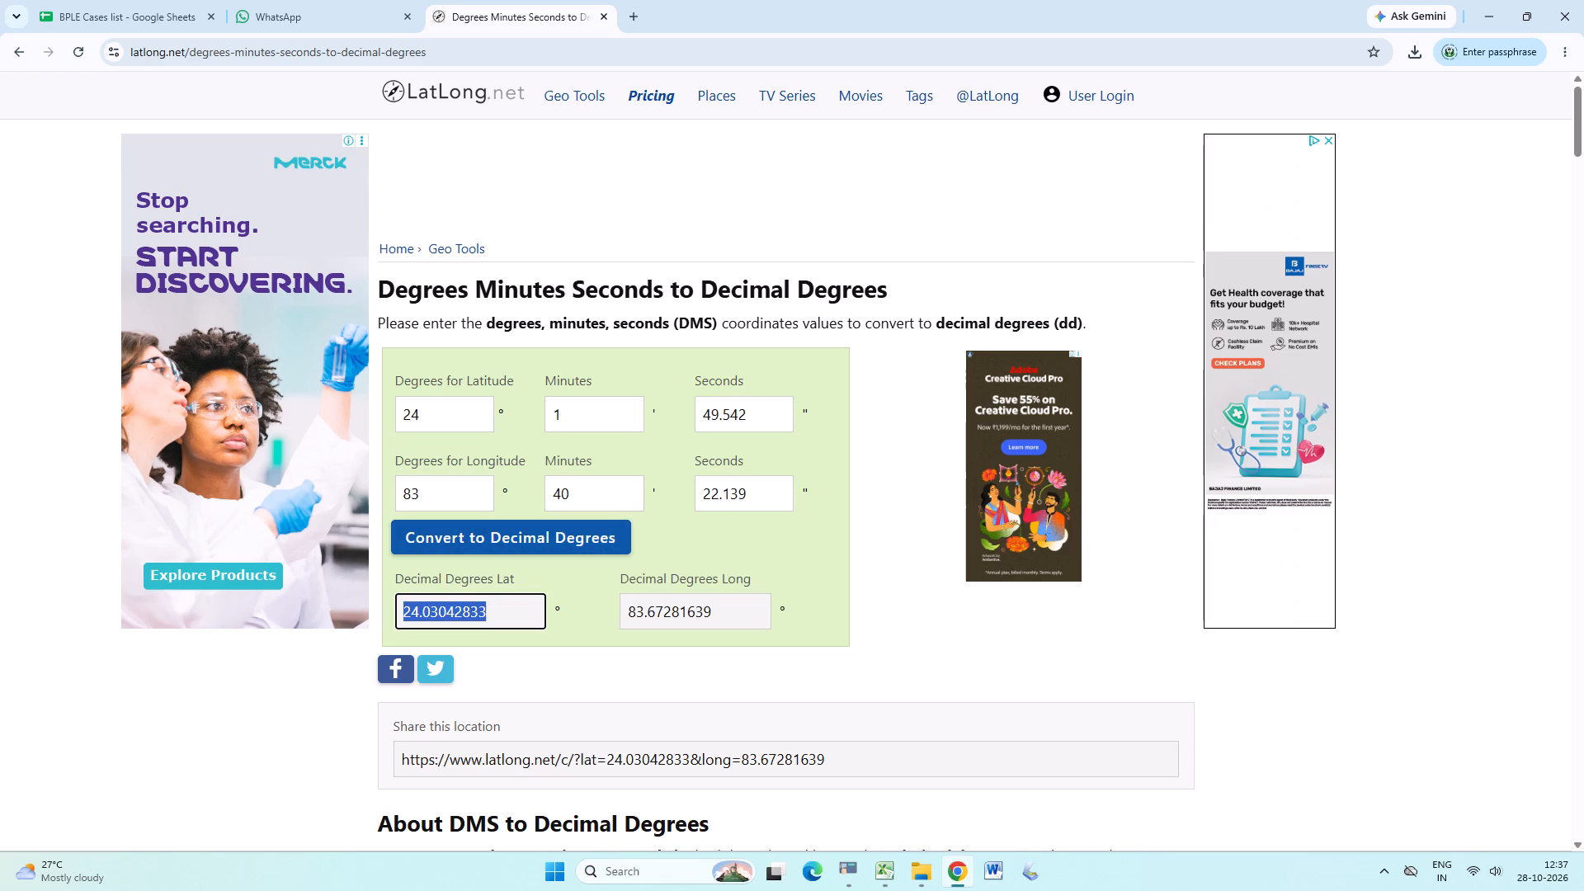
key("ctrl+c")
key("alt+Tab")
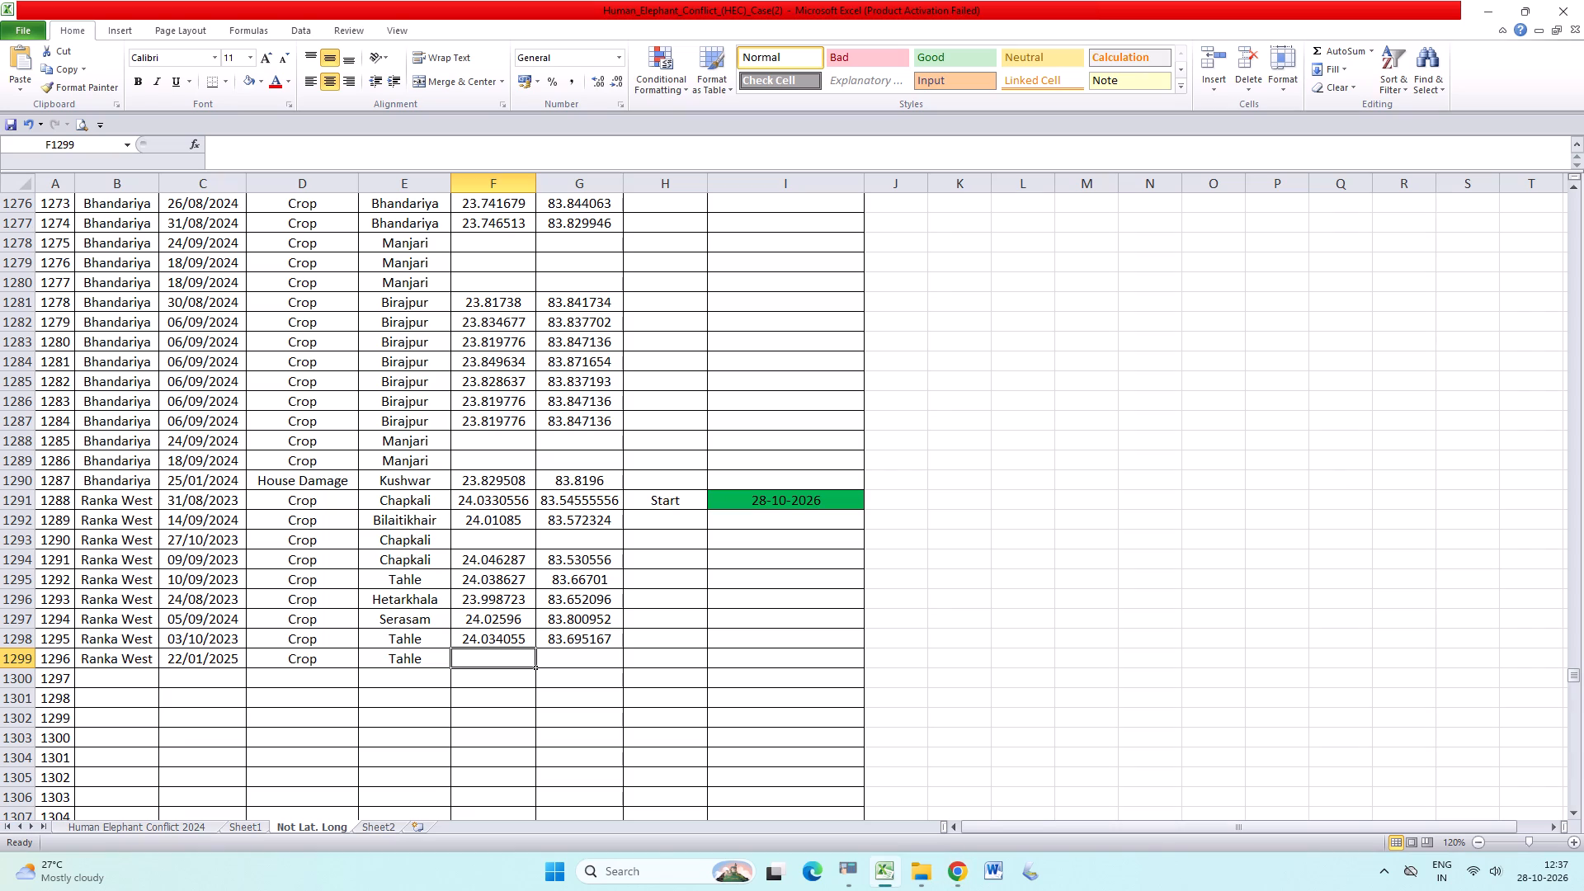
key("ctrl+v")
key("alt+Tab")
key("Tab")
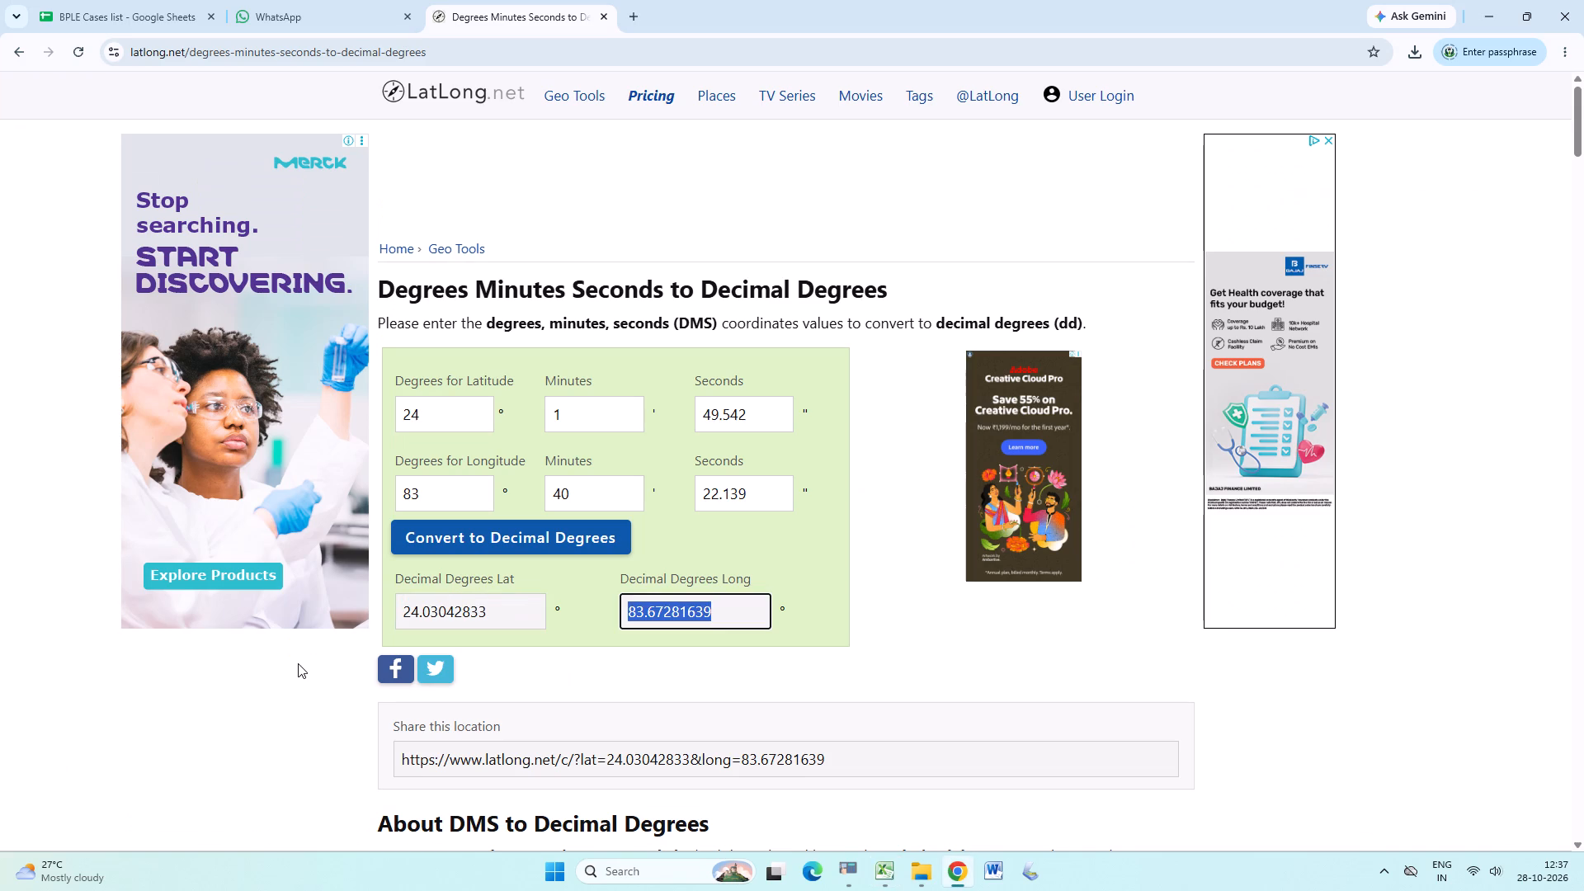
key("ctrl+c")
key("alt+Tab")
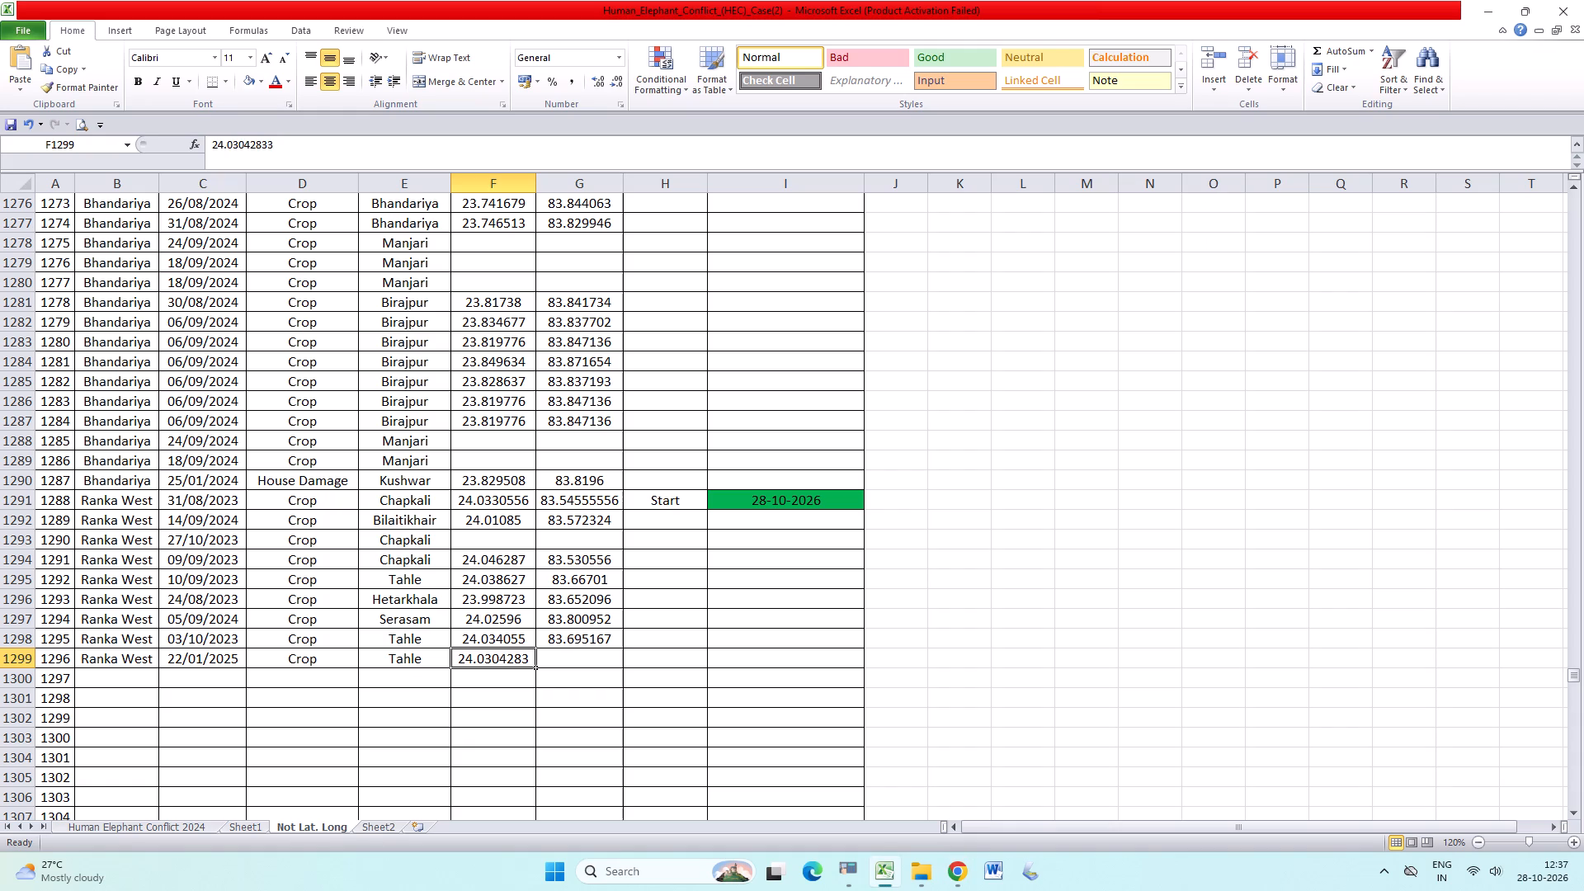
key("Tab")
key("ctrl+v")
key("Return")
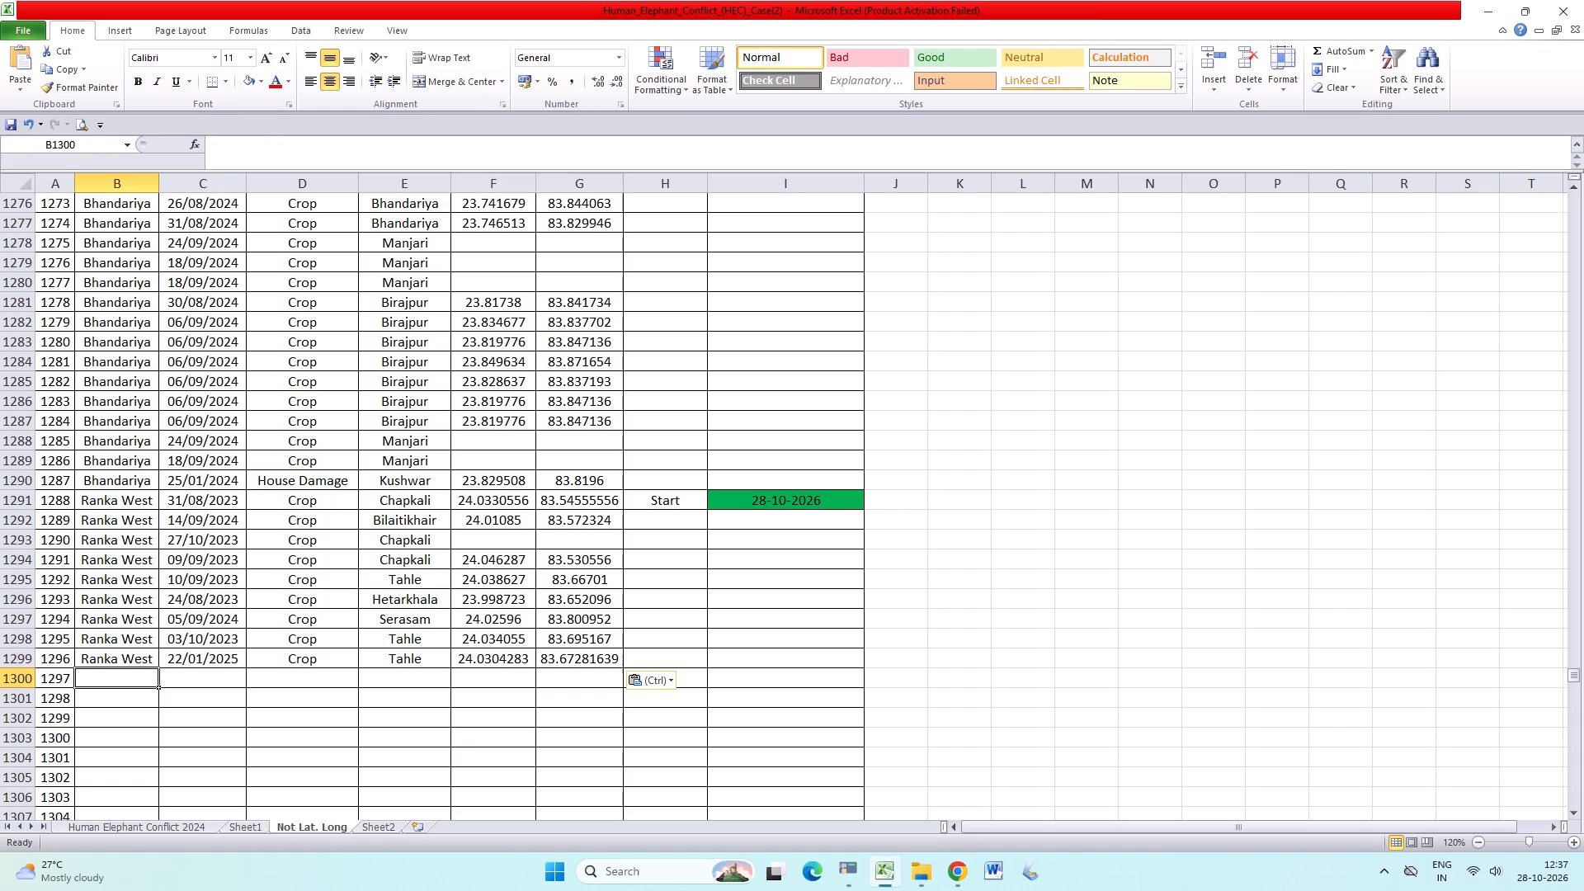
Fill row 1300 with Ranka West, the date 03/10/2023, damage type Crop and village Tahle.
key("ctrl+d")
key("Tab")
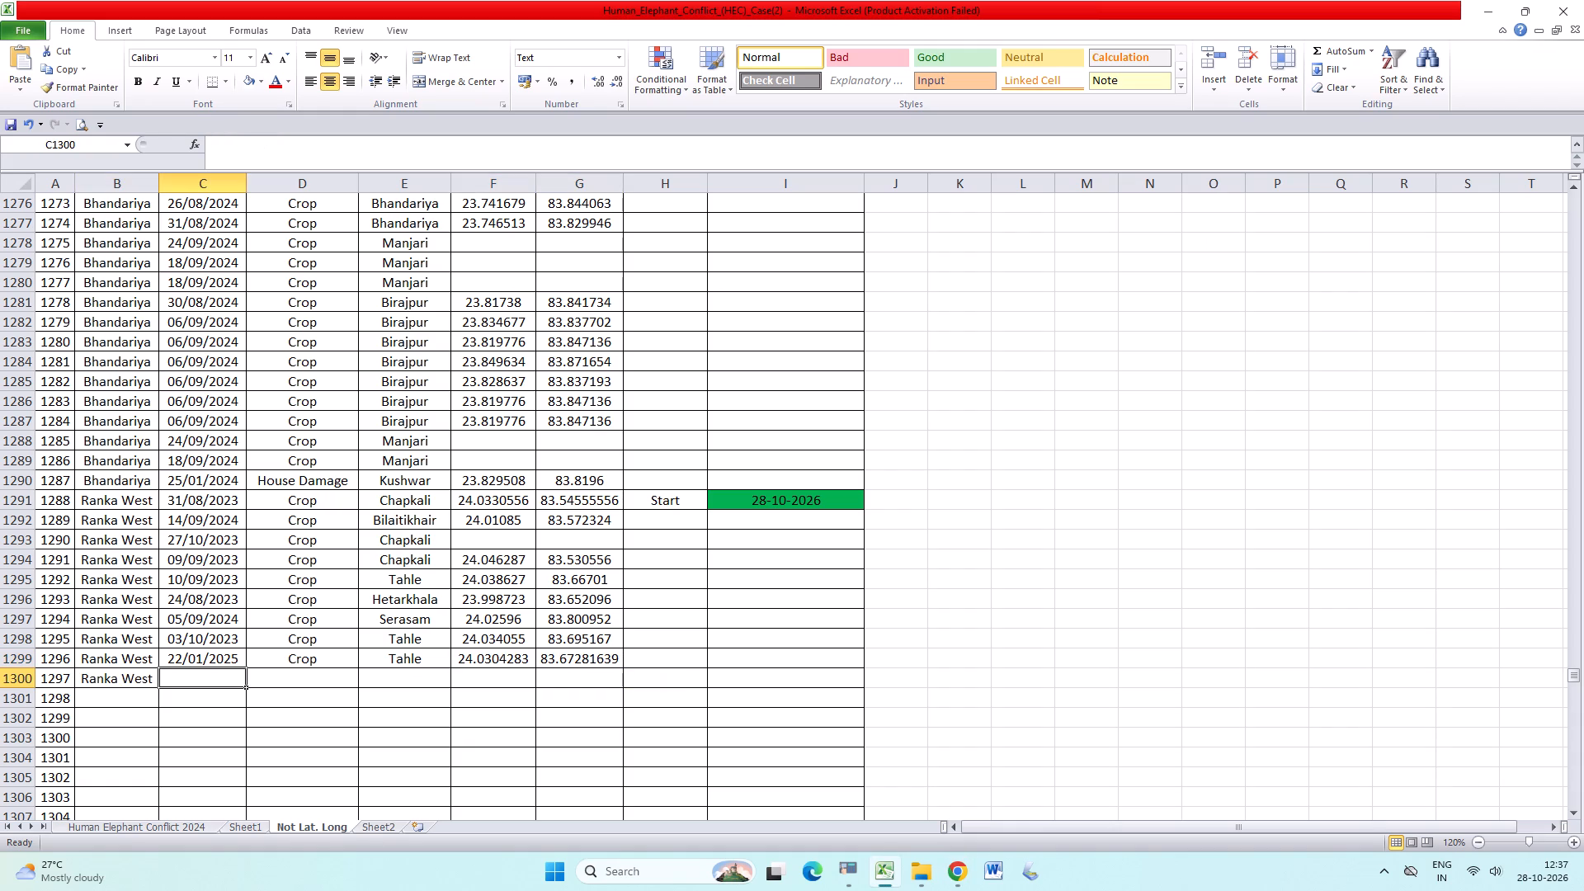
type("03/0")
key("BackSpace")
type("10/2023")
key("Tab")
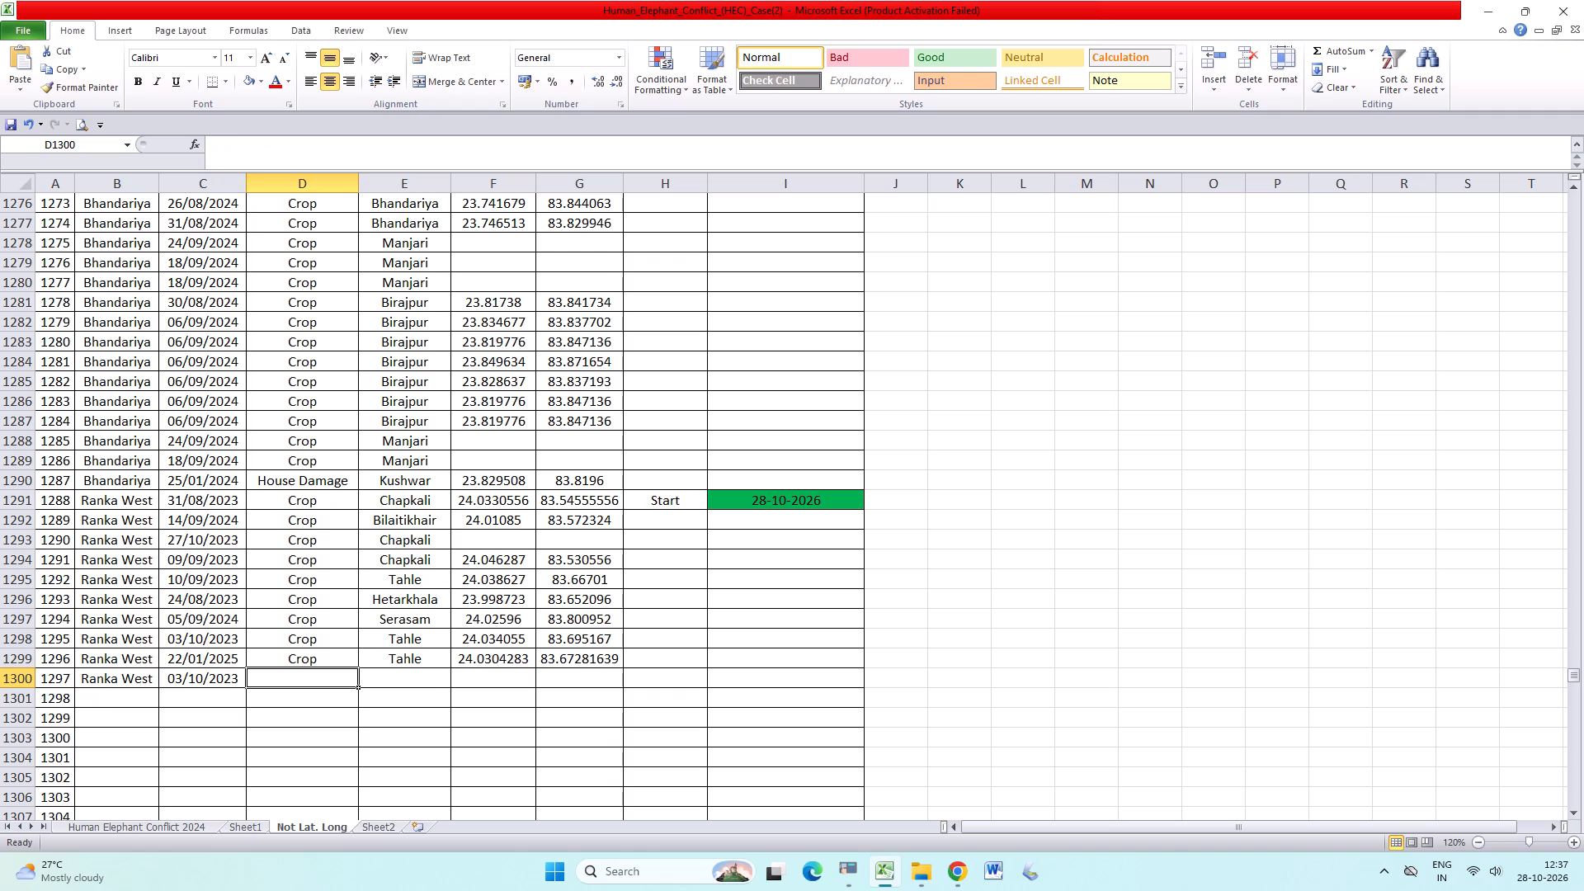
key("ctrl+d")
key("Tab")
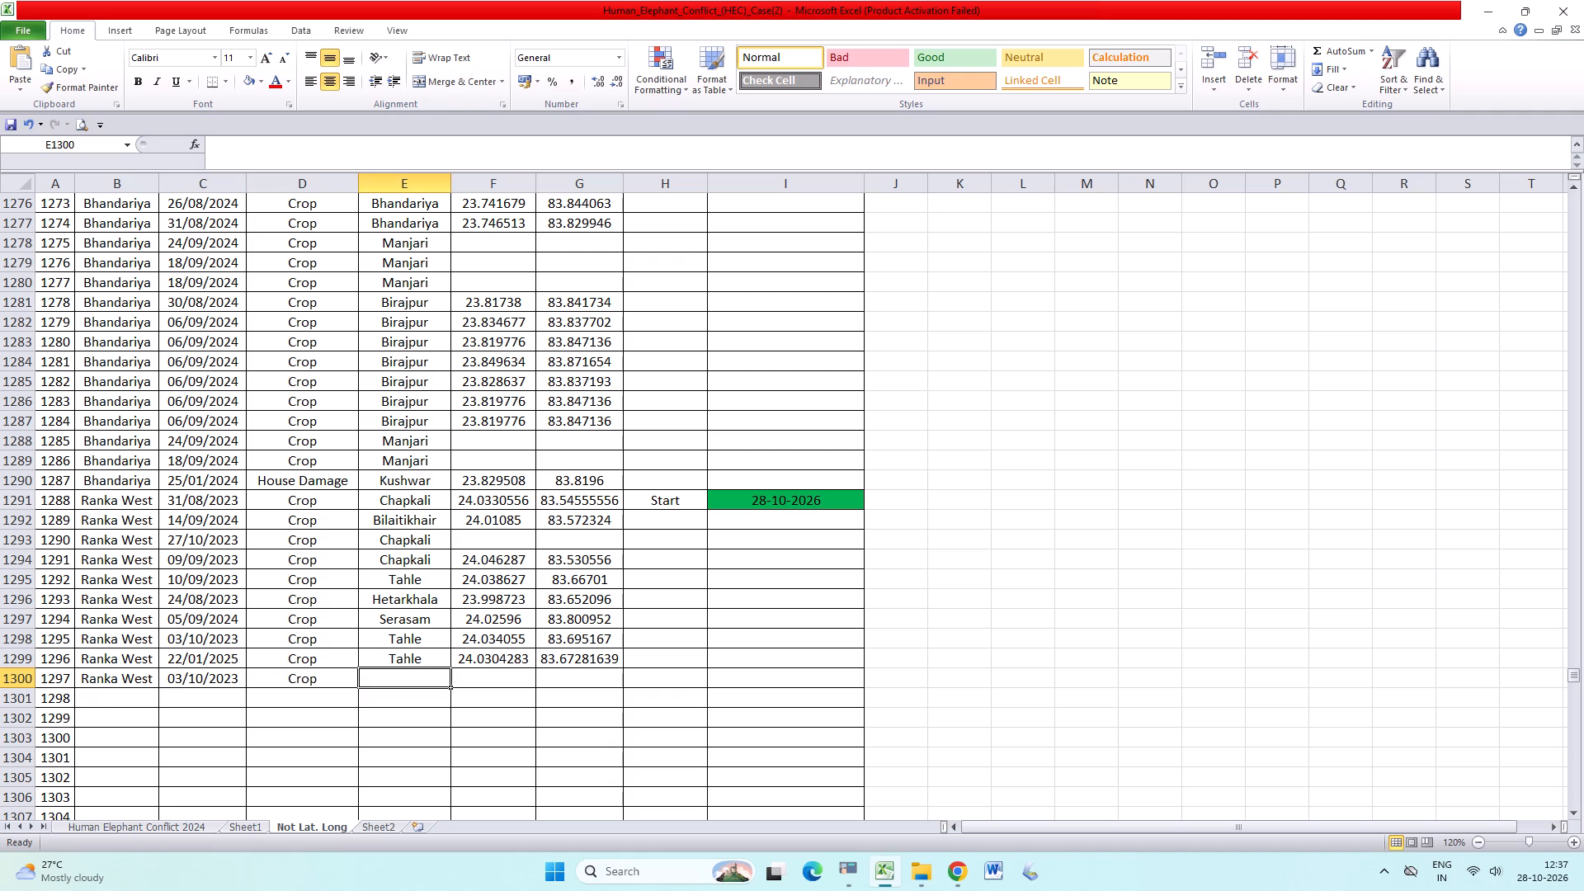
key("ctrl+d")
key("Tab")
Enter the coordinates of row 1300 as latitude 24.033774 and longitude 83.69796.
type("24.033")
type("774")
key("Tab")
type("83.")
type("69796")
key("Return")
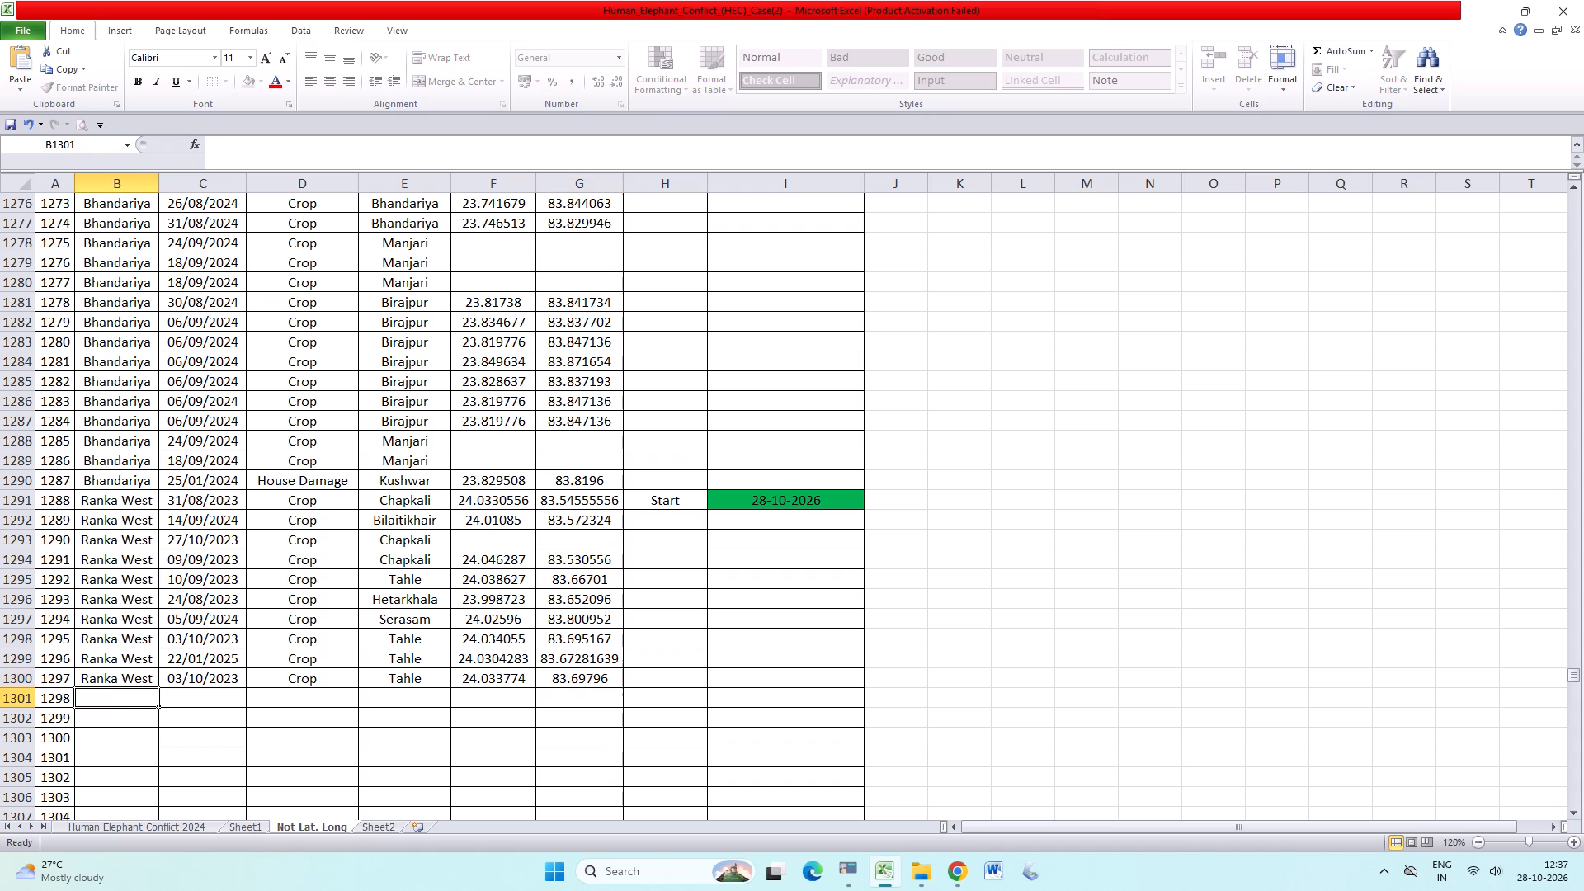
key("ctrl+d")
key("Tab")
key("ctrl+s")
key("ctrl+s")
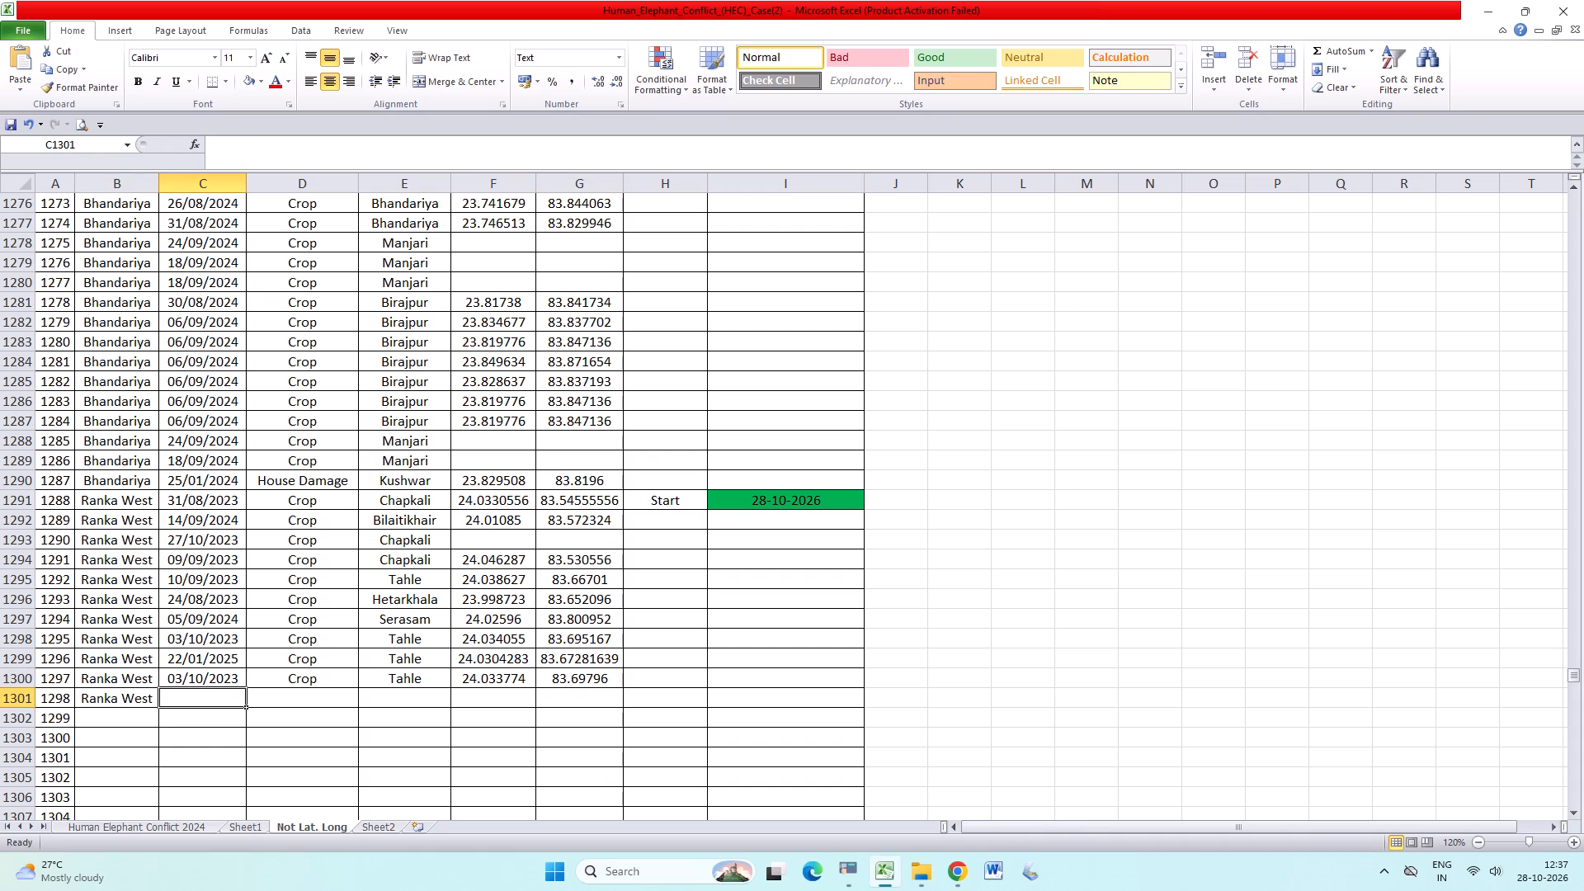
key("3")
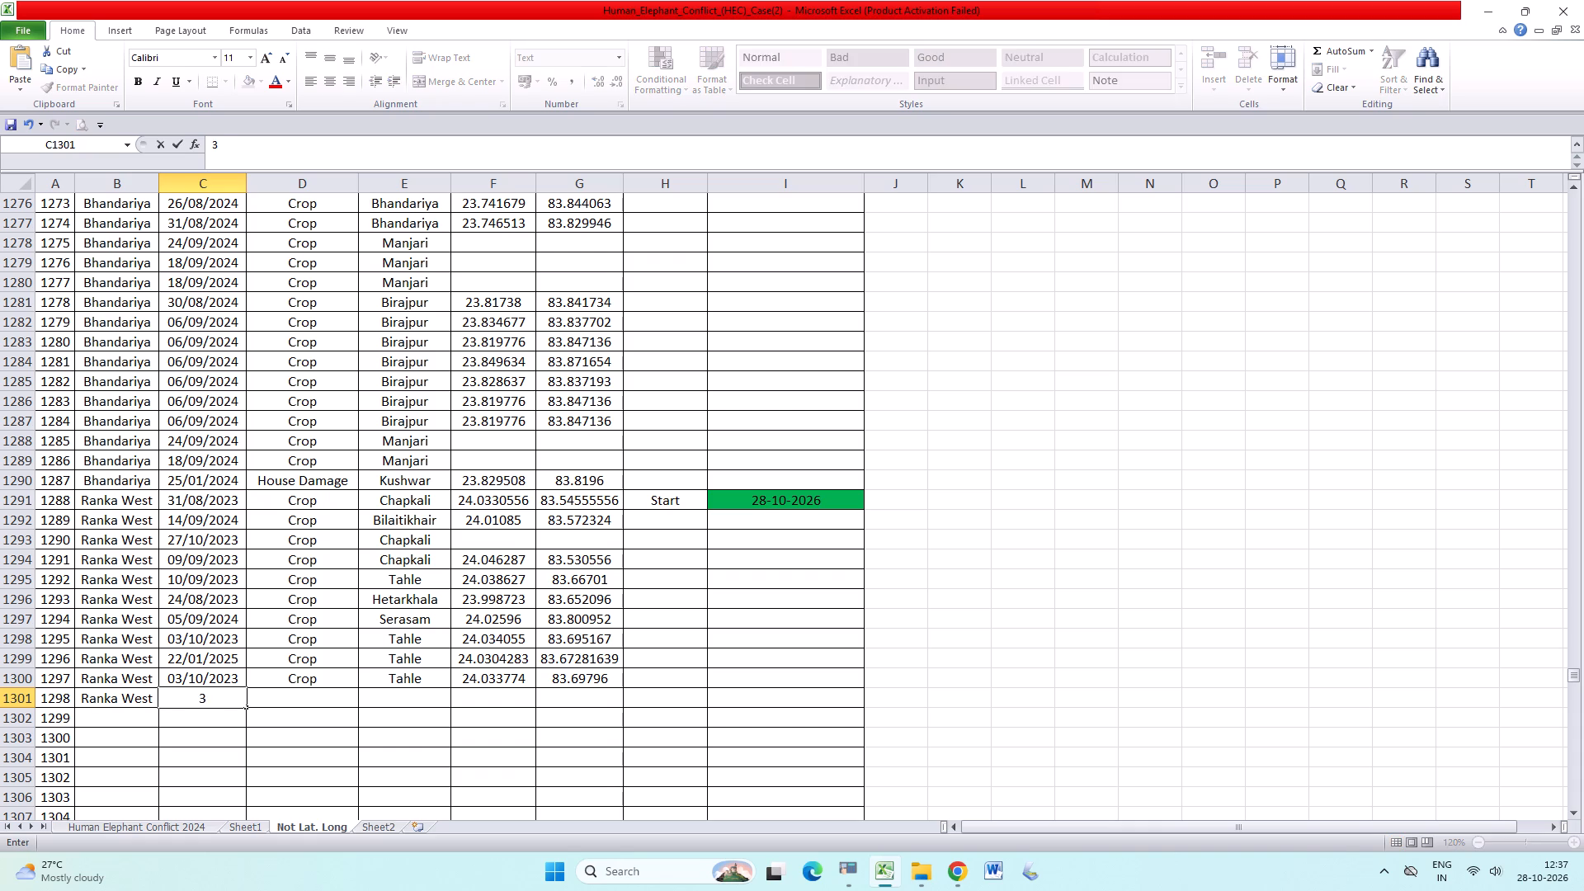
key("BackSpace")
type("29/09/2023")
key("Tab")
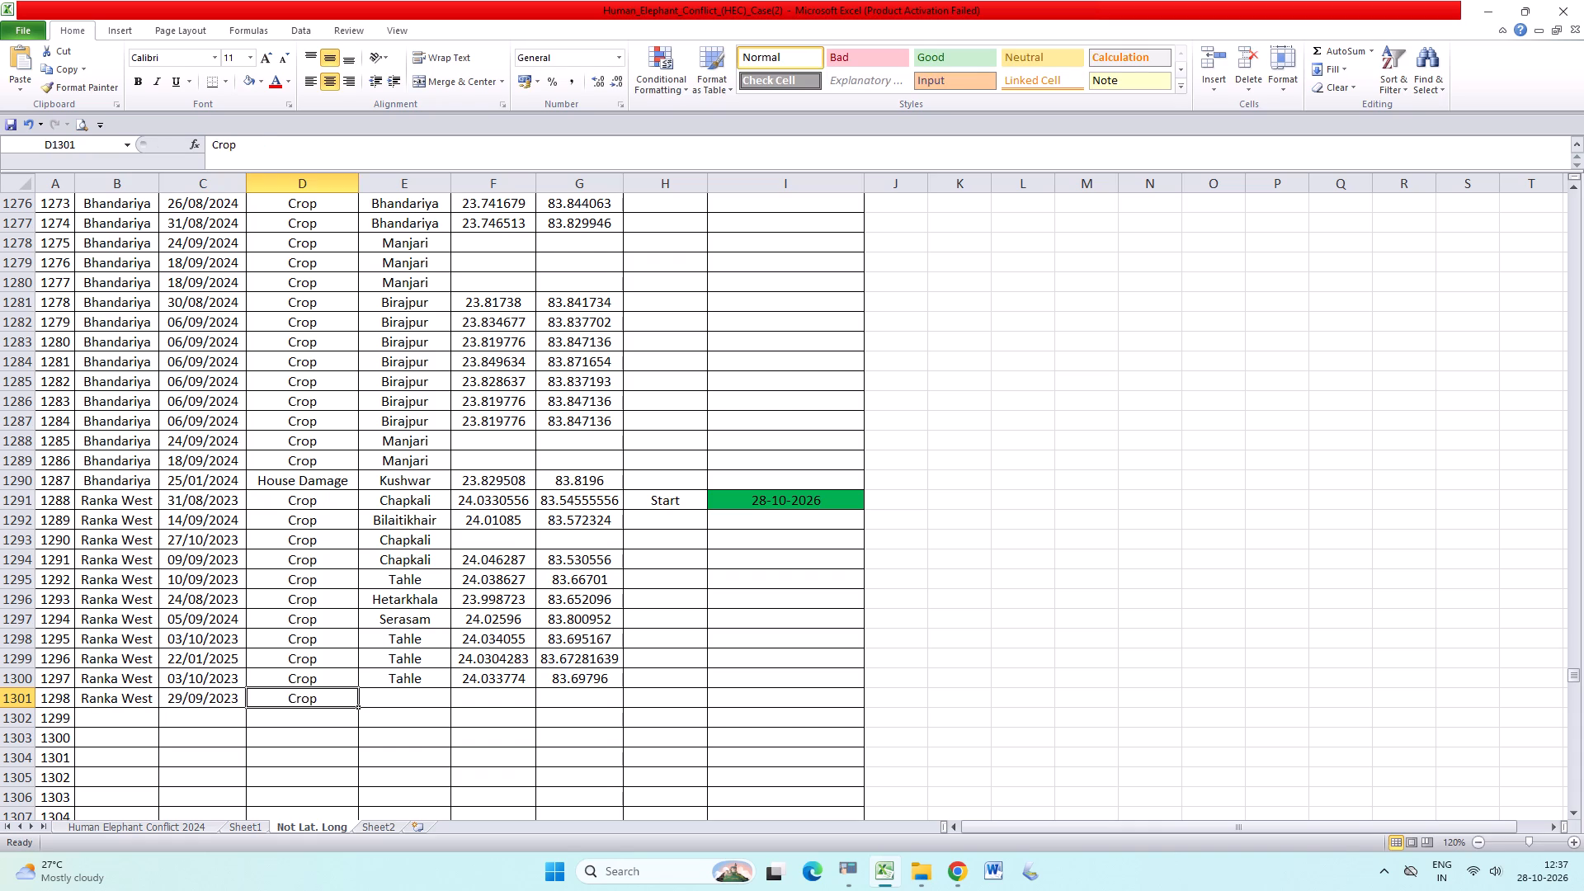
key("ctrl+d")
key("Tab")
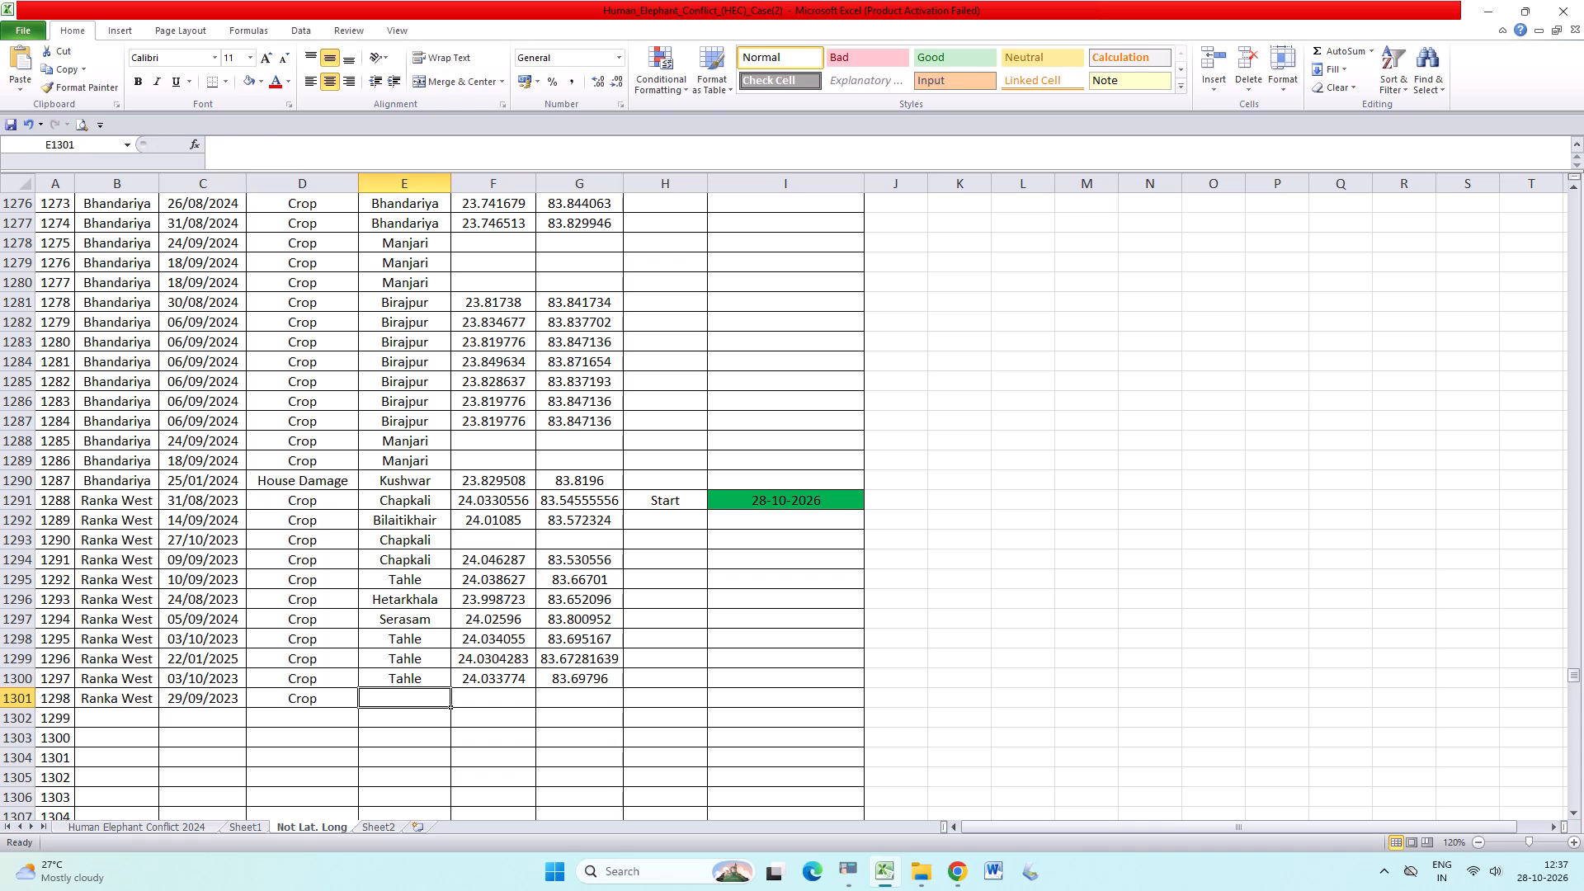
key("ctrl+d")
key("Tab")
type("24.030")
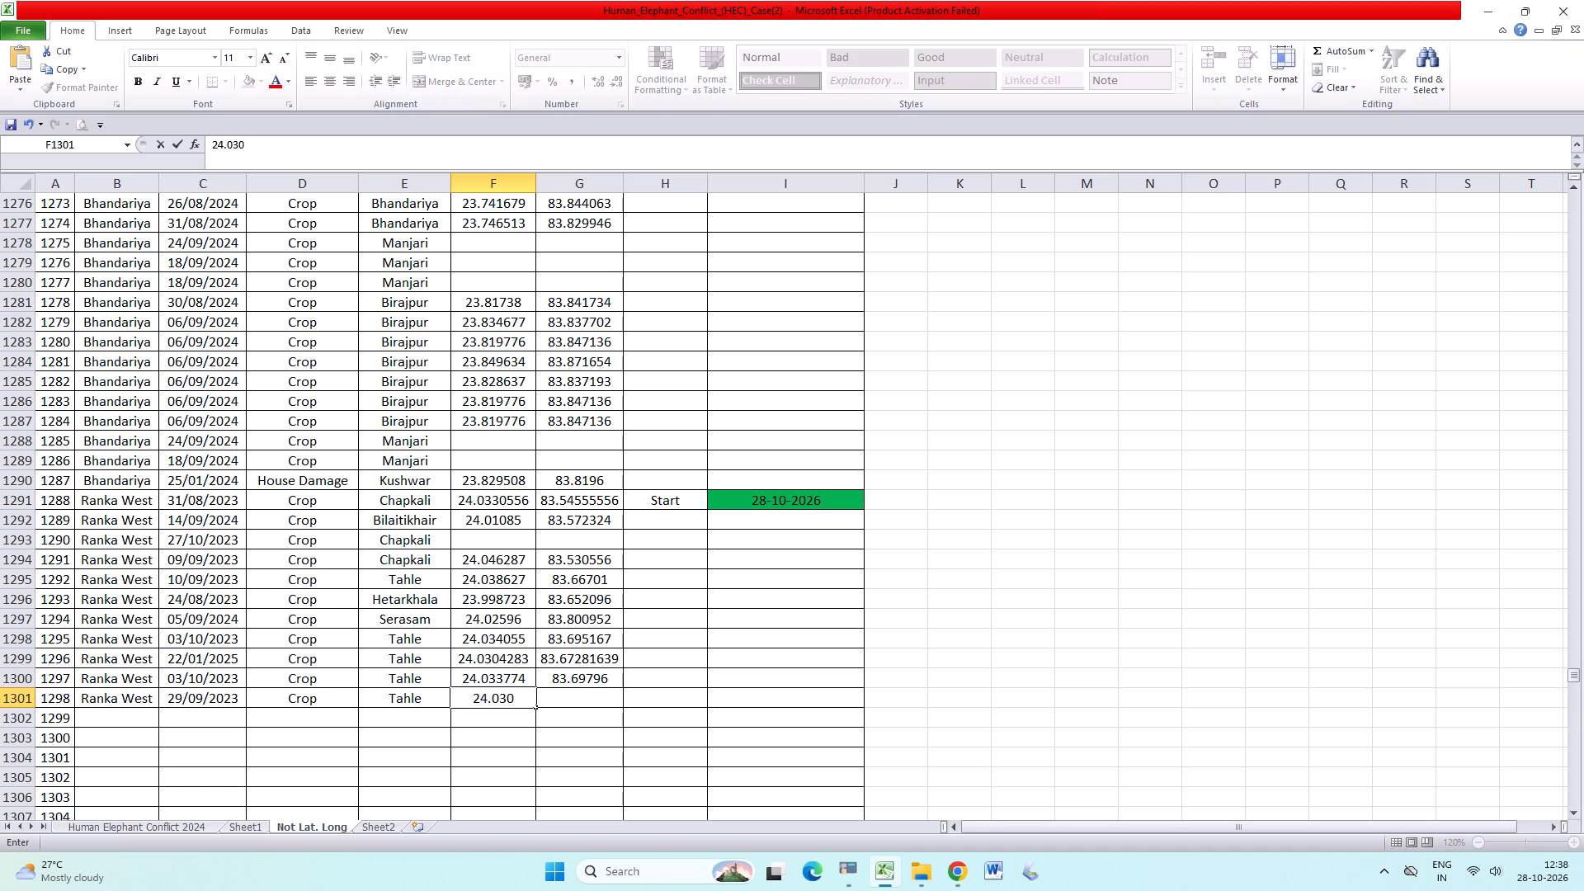
type("613")
key("Tab")
type("83.")
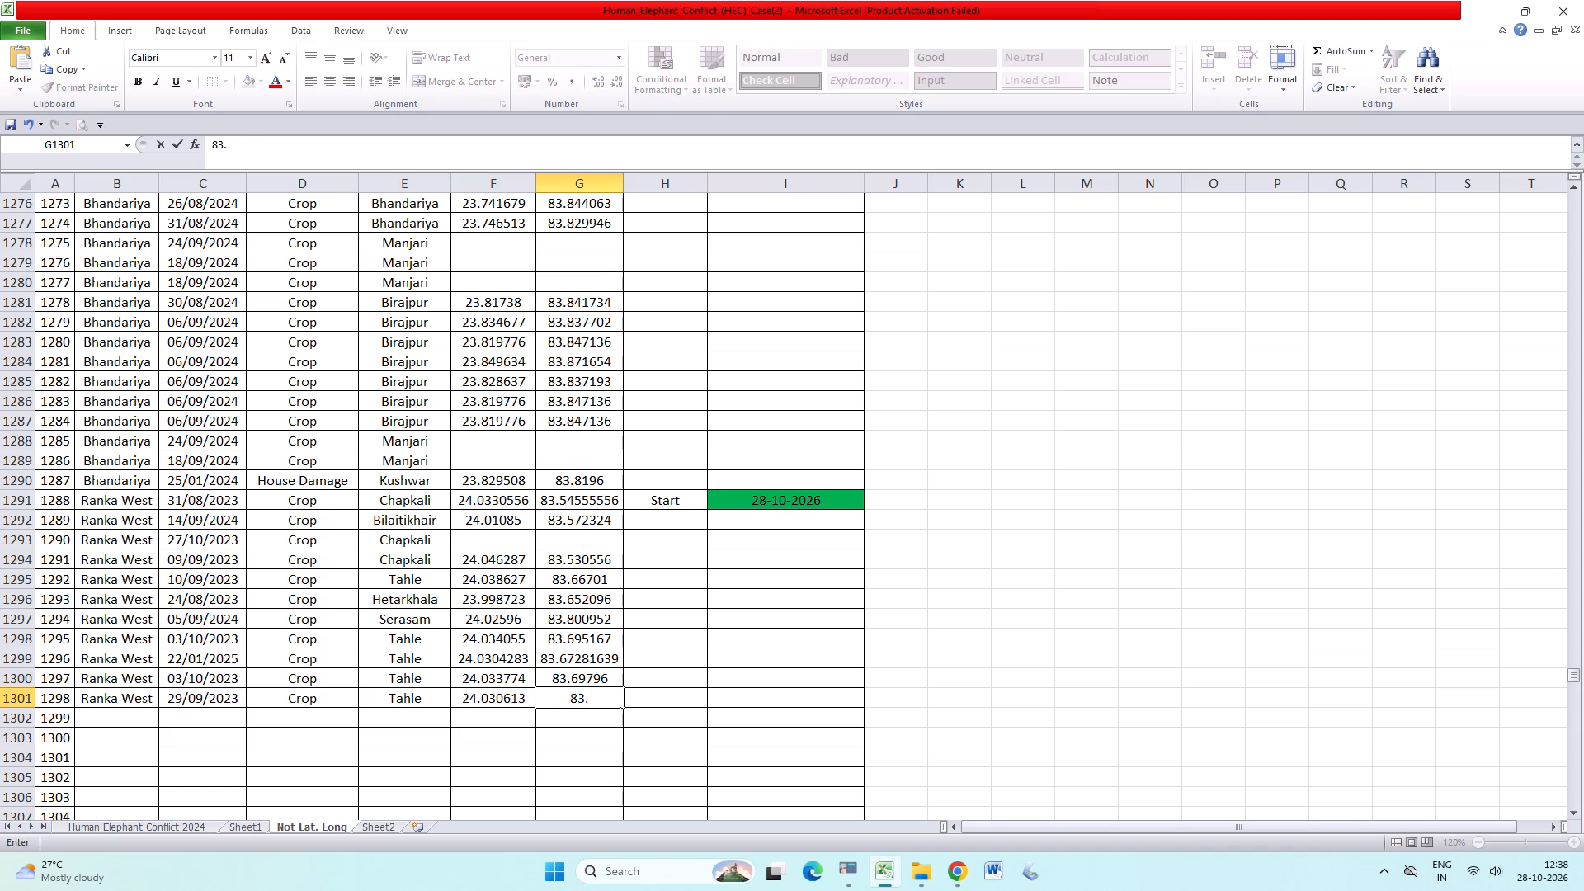
type("67")
type("26")
type("64")
key("Return")
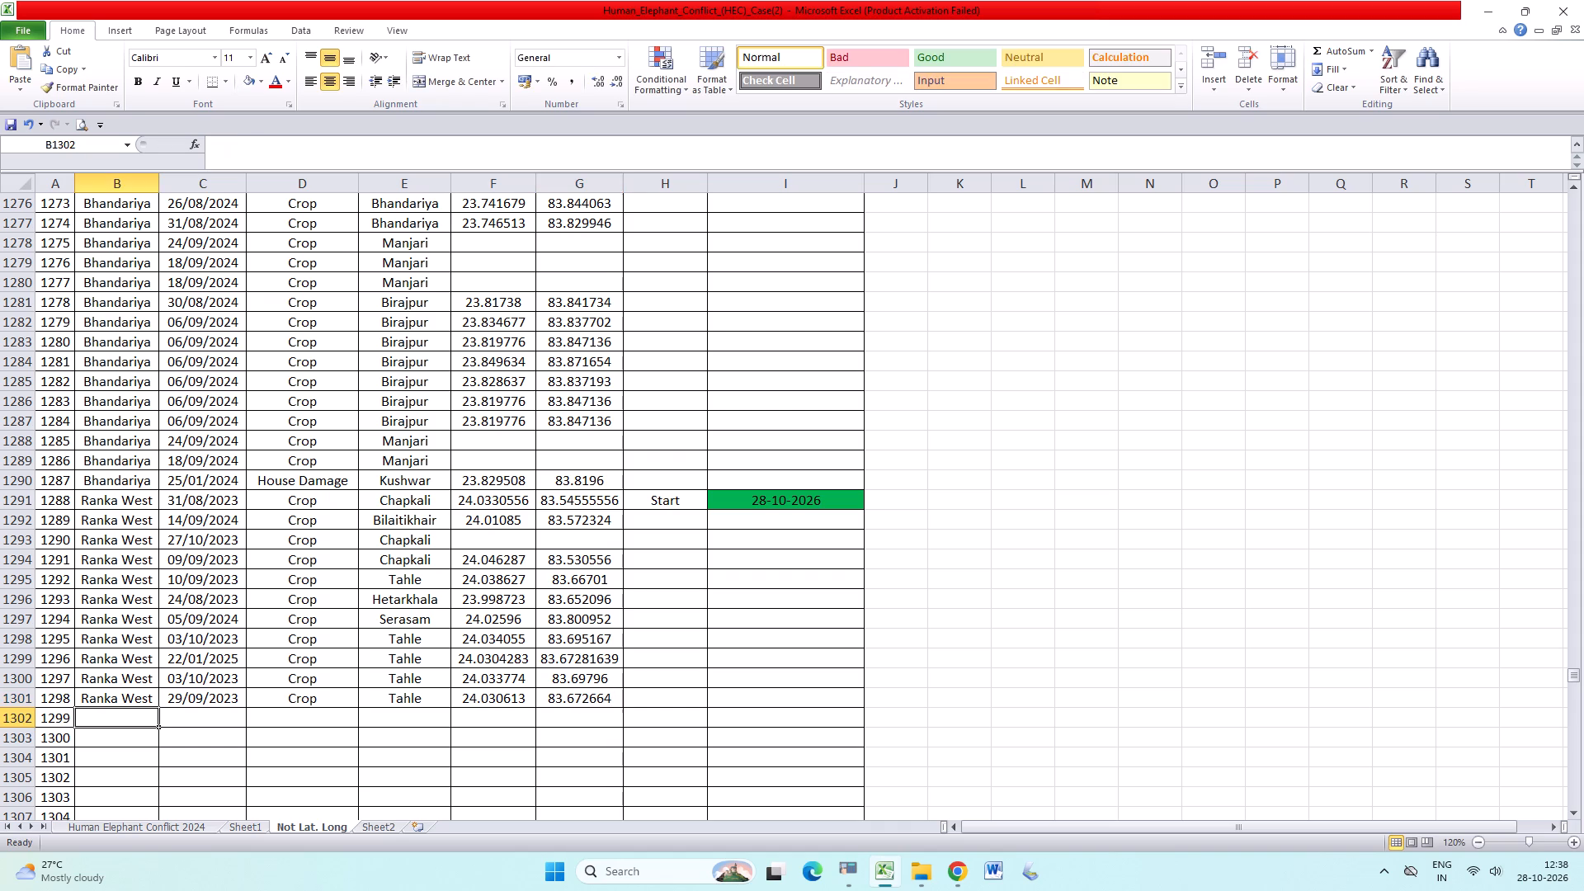
key("ctrl+d")
key("Tab")
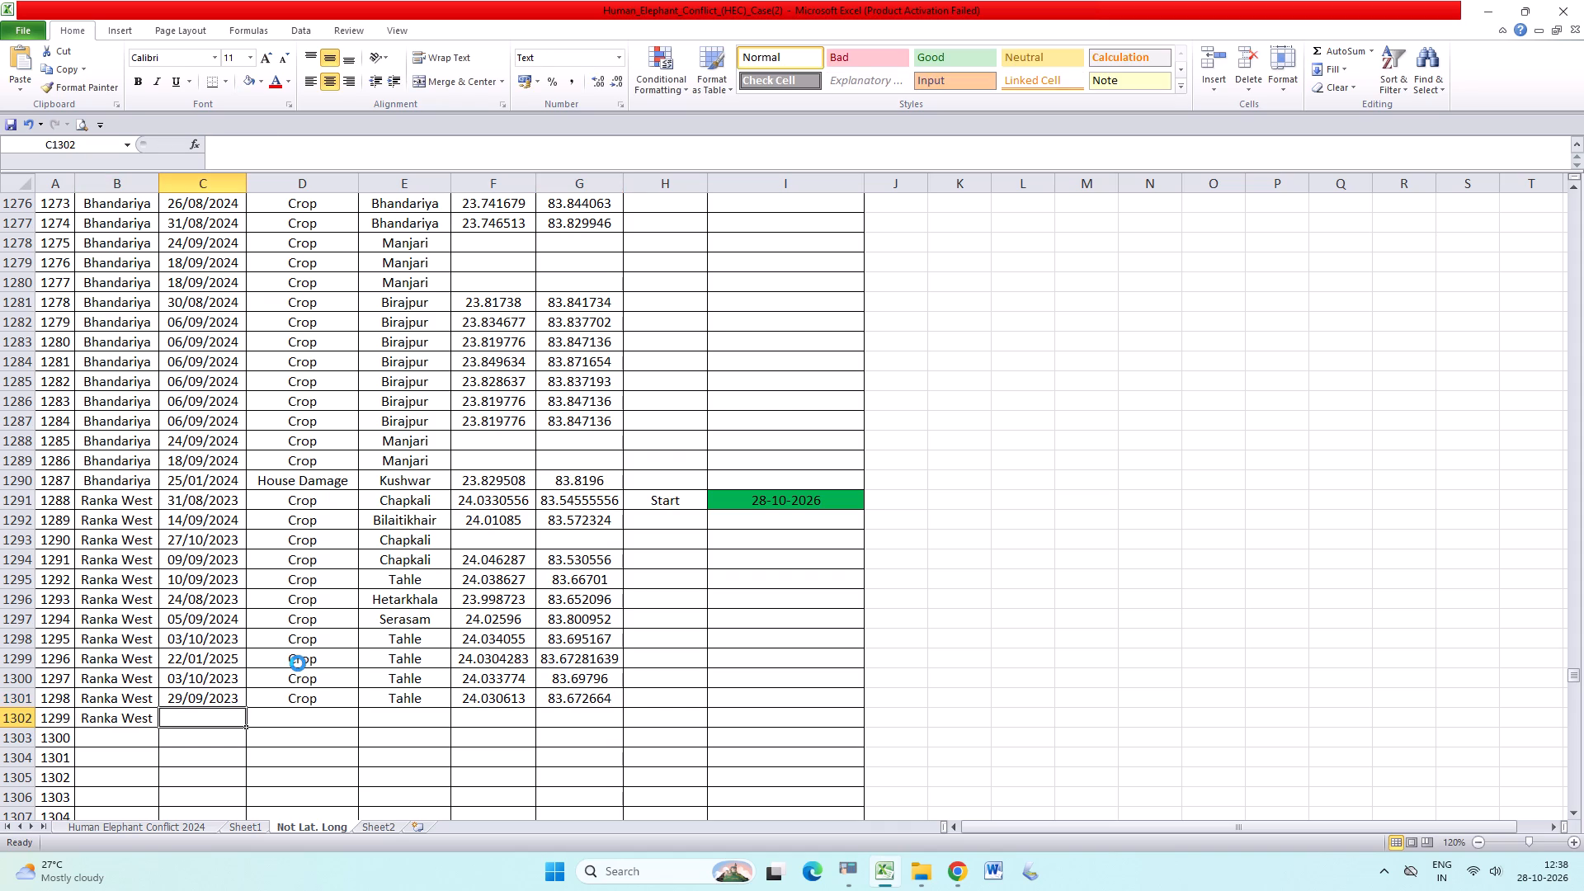
key("ctrl+s")
key("ctrl+s")
type("16")
type("/140")
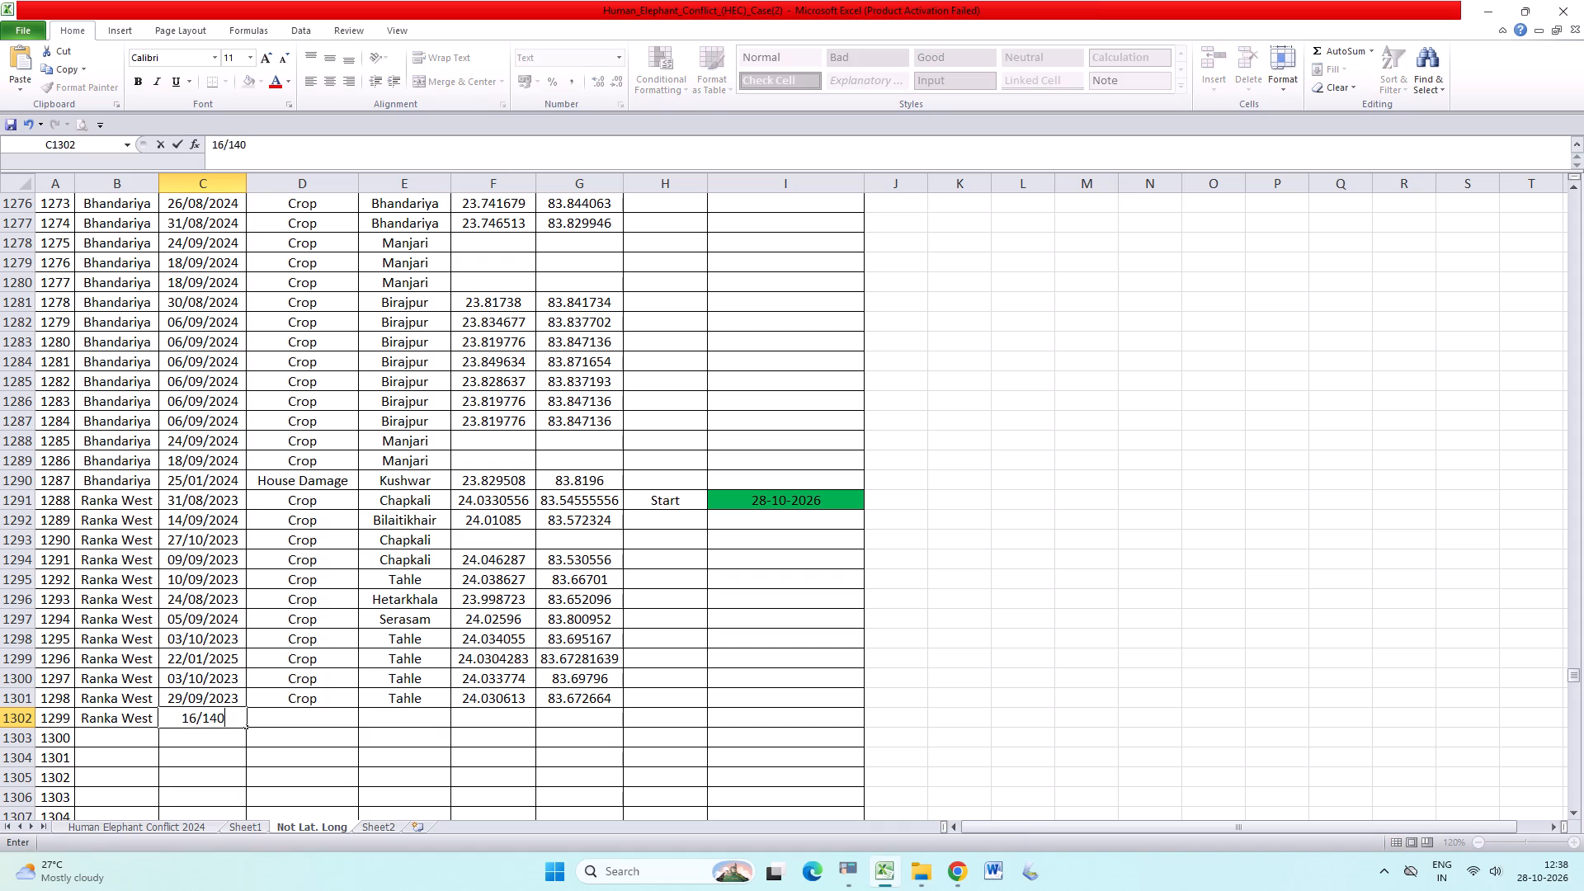
key("BackSpace")
key("BackSpace")
type("0/2023")
key("Tab")
key("ctrl+d")
key("Tab")
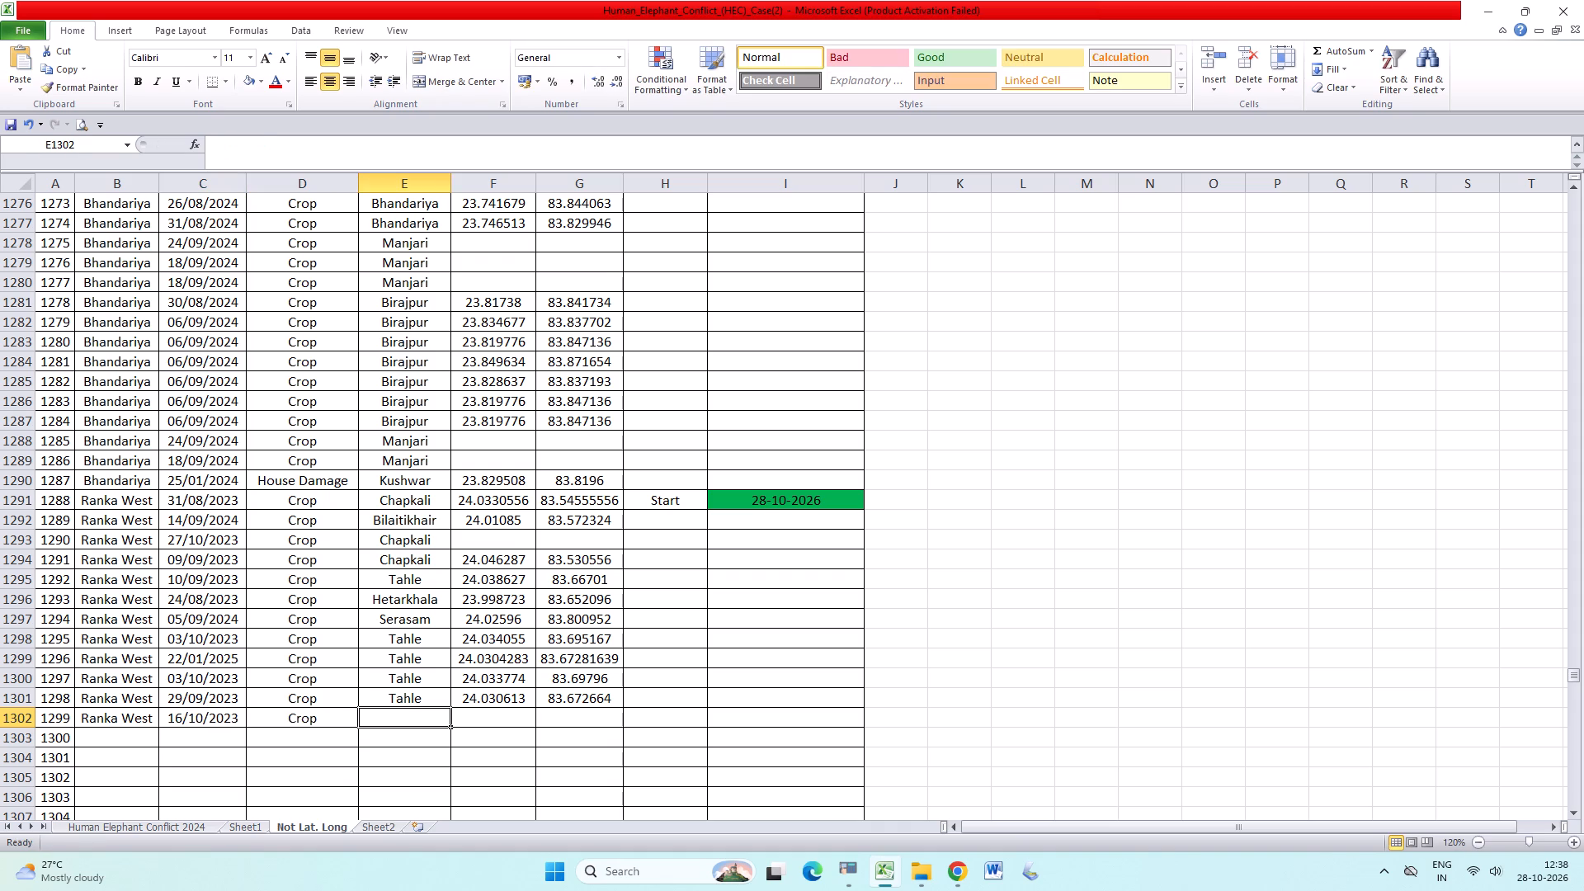
key("shift+c")
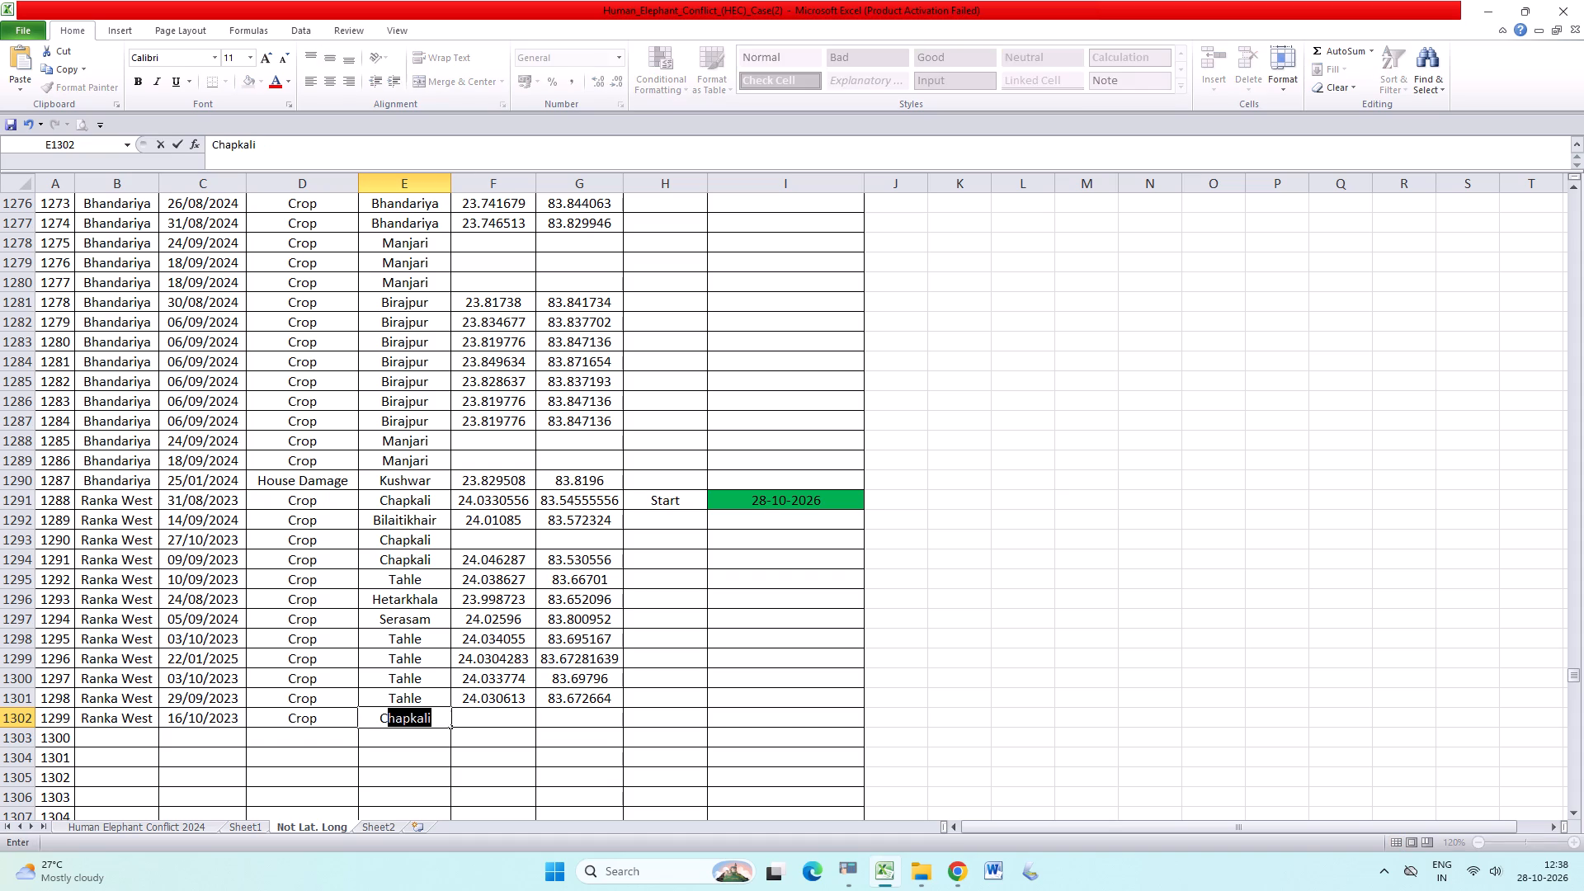
type("hir")
key("Tab")
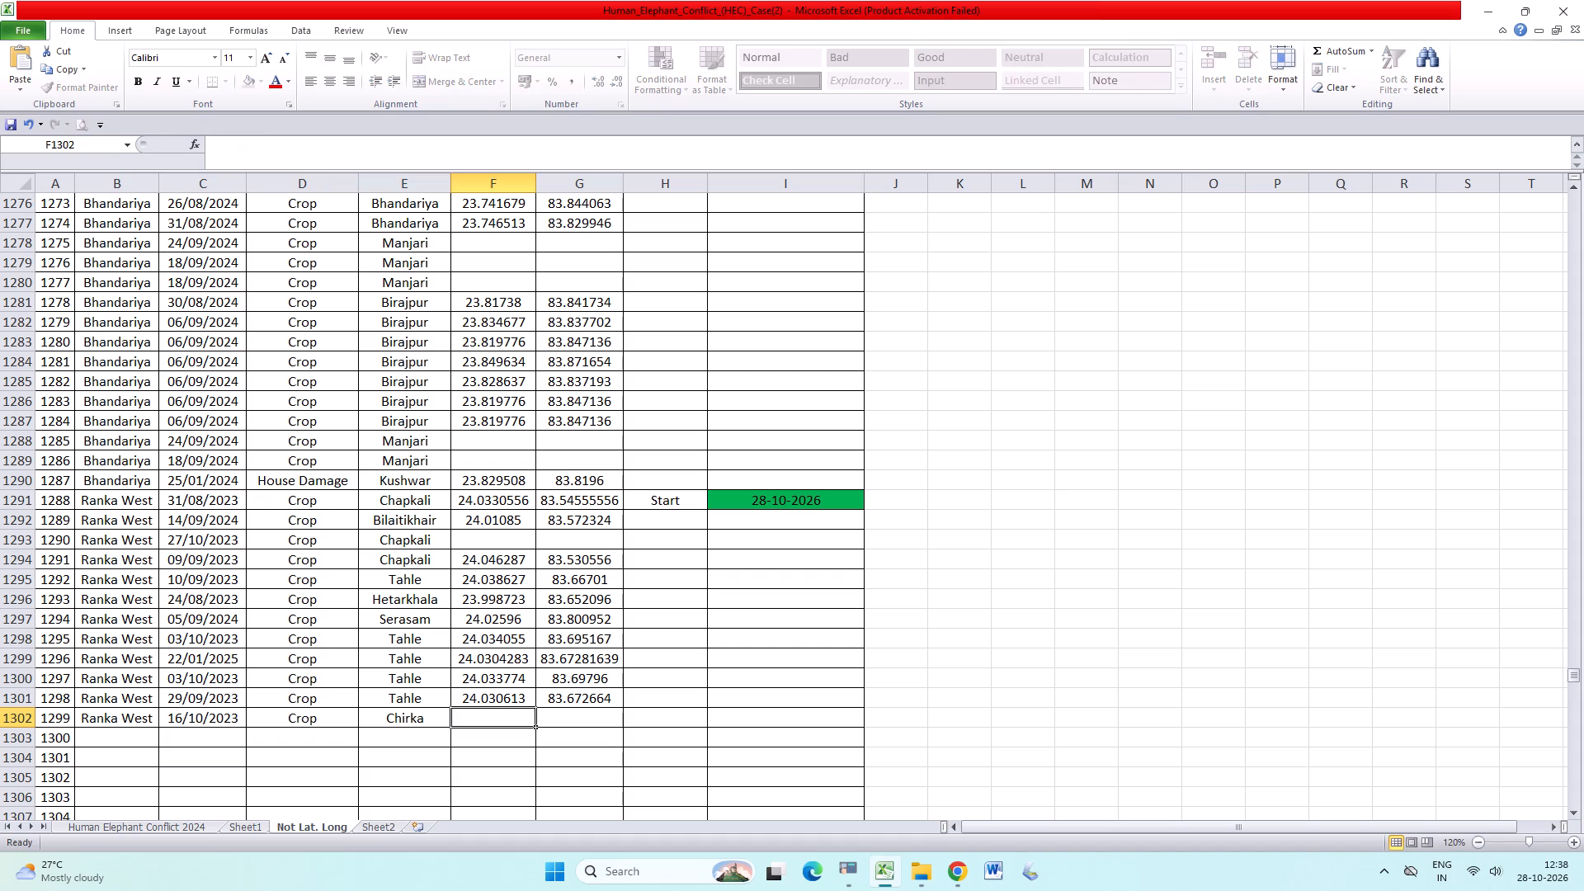
key("ctrl+s")
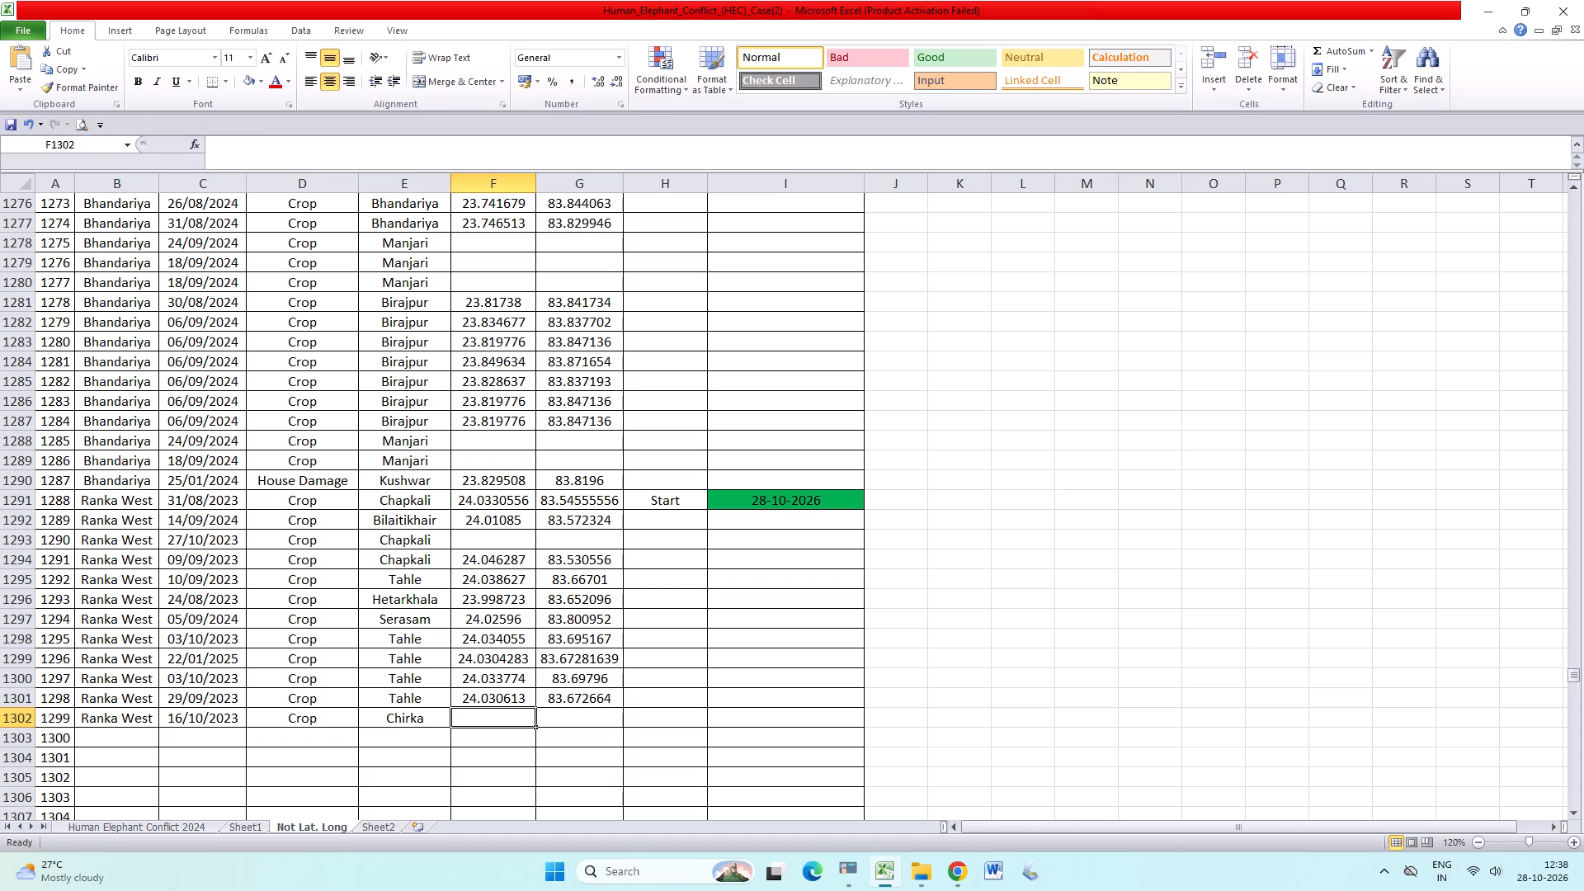
Switch to the LatLong.net converter in Chrome and set the latitude minutes to 0 and seconds to 54.
key("alt+Tab")
key("shift+Tab")
key("shift+Tab")
key("shift+Tab")
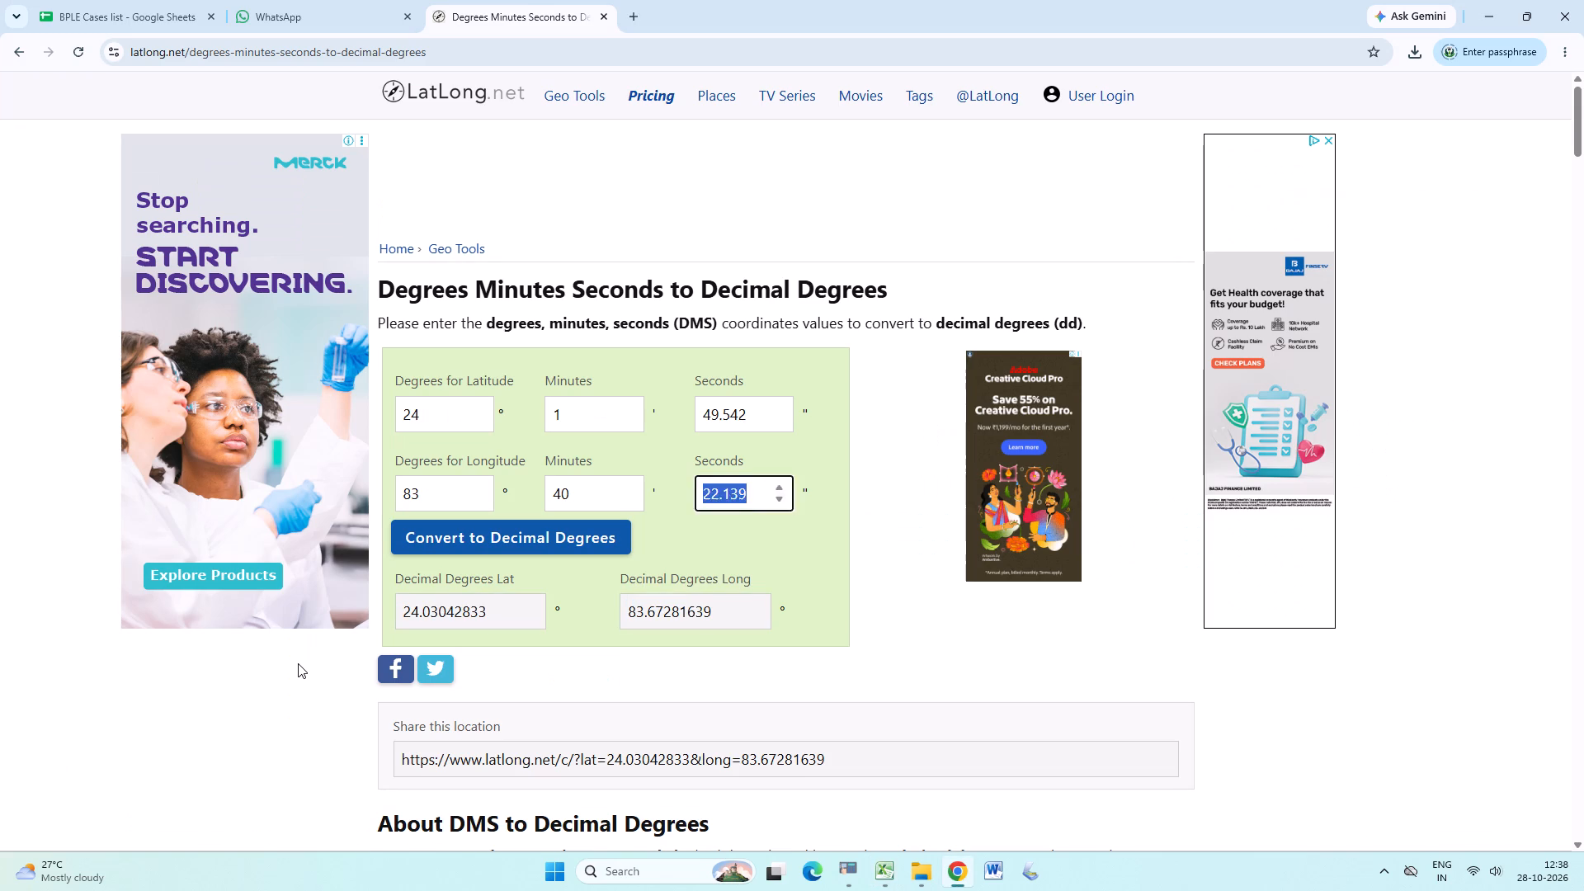
key("shift+Tab")
key("shift+Tab")
key("shift+Tab")
key("shift+Tab")
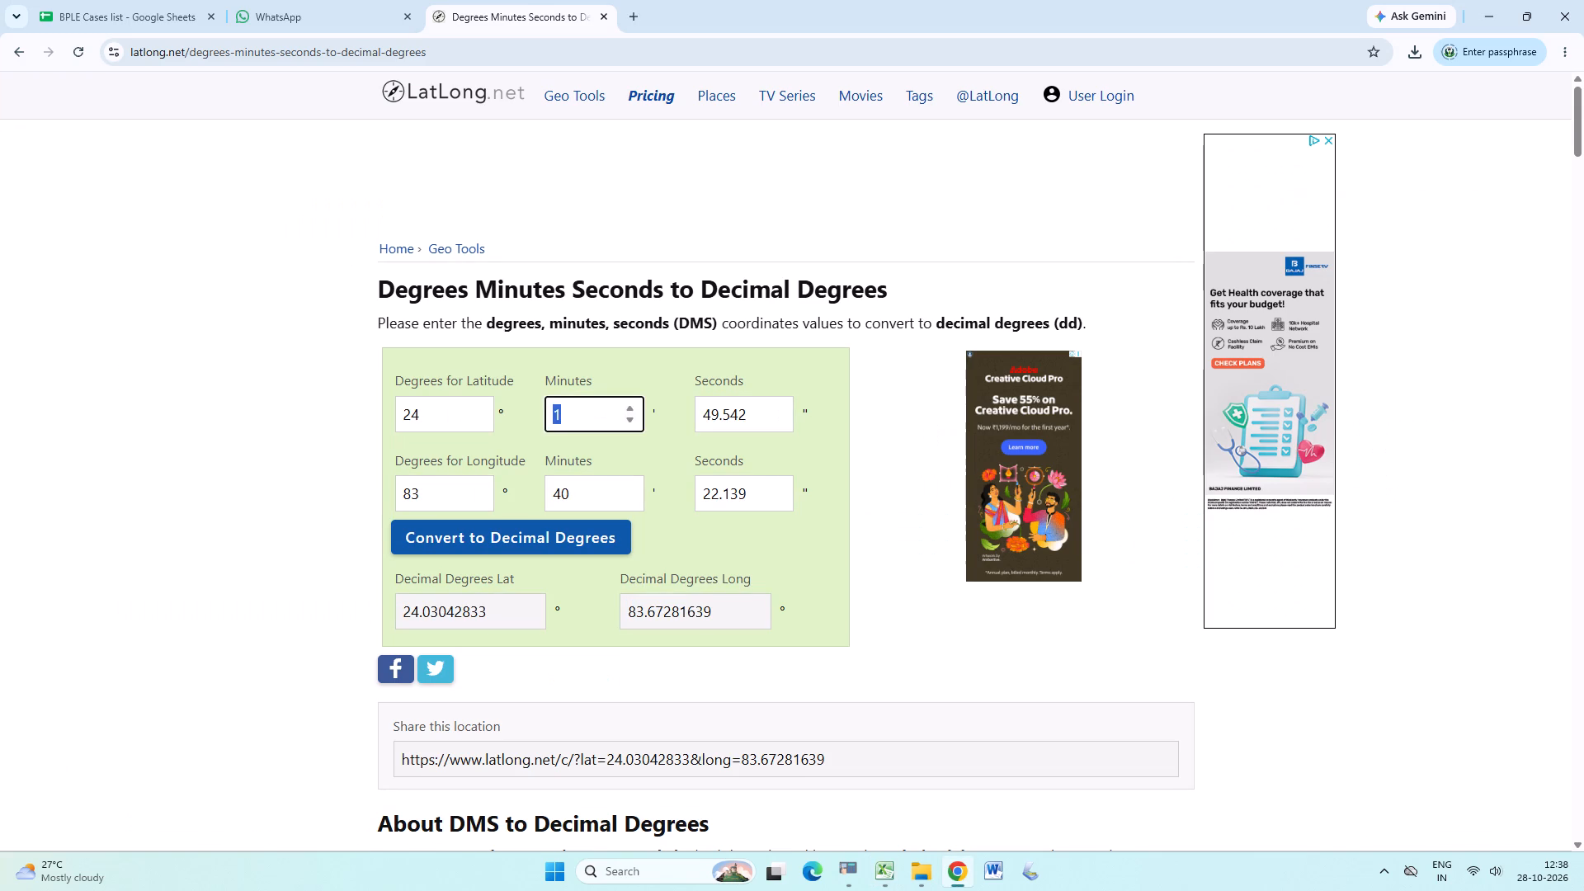
key("0")
key("Tab")
type("54")
Set the longitude minutes to 35 and seconds to 50, and convert the coordinates to decimal degrees.
key("Tab")
key("Tab")
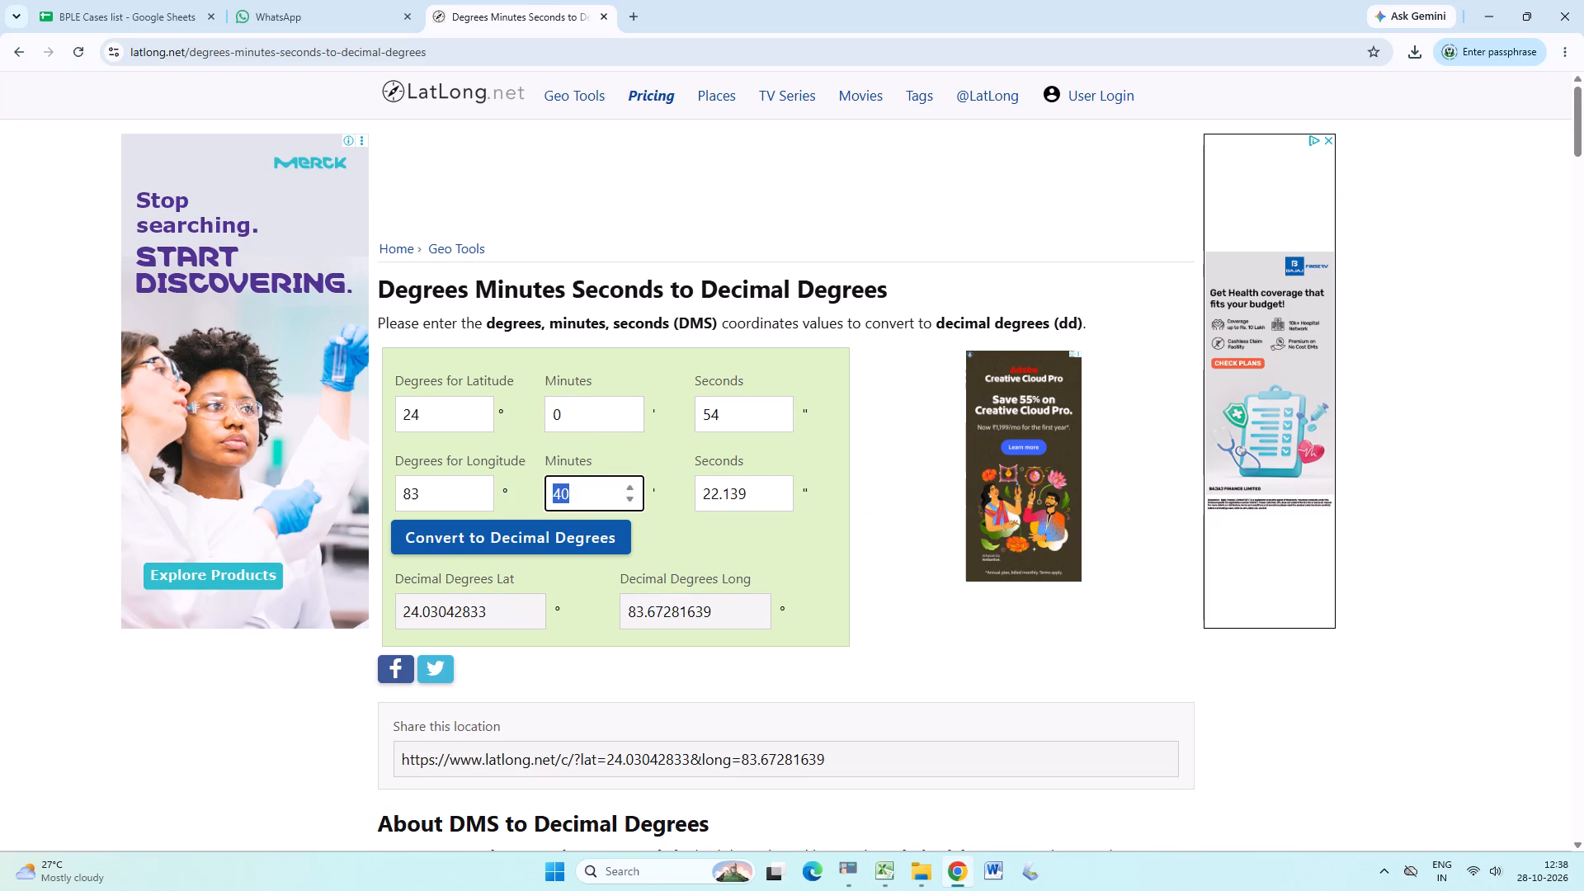
type("35")
key("Tab")
type("50")
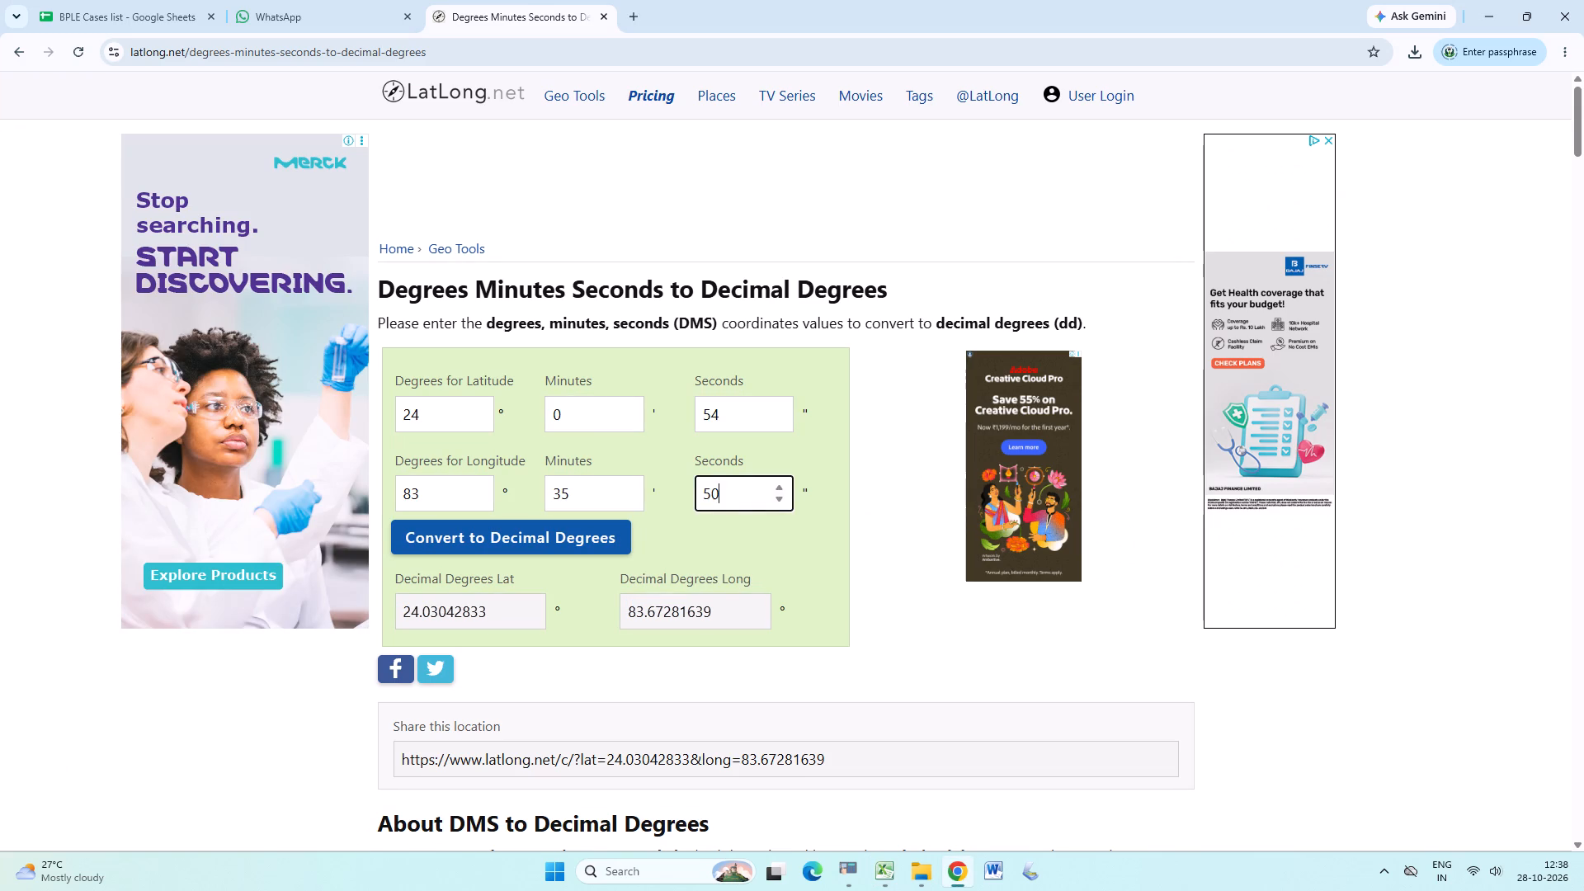
key("Tab")
key("space")
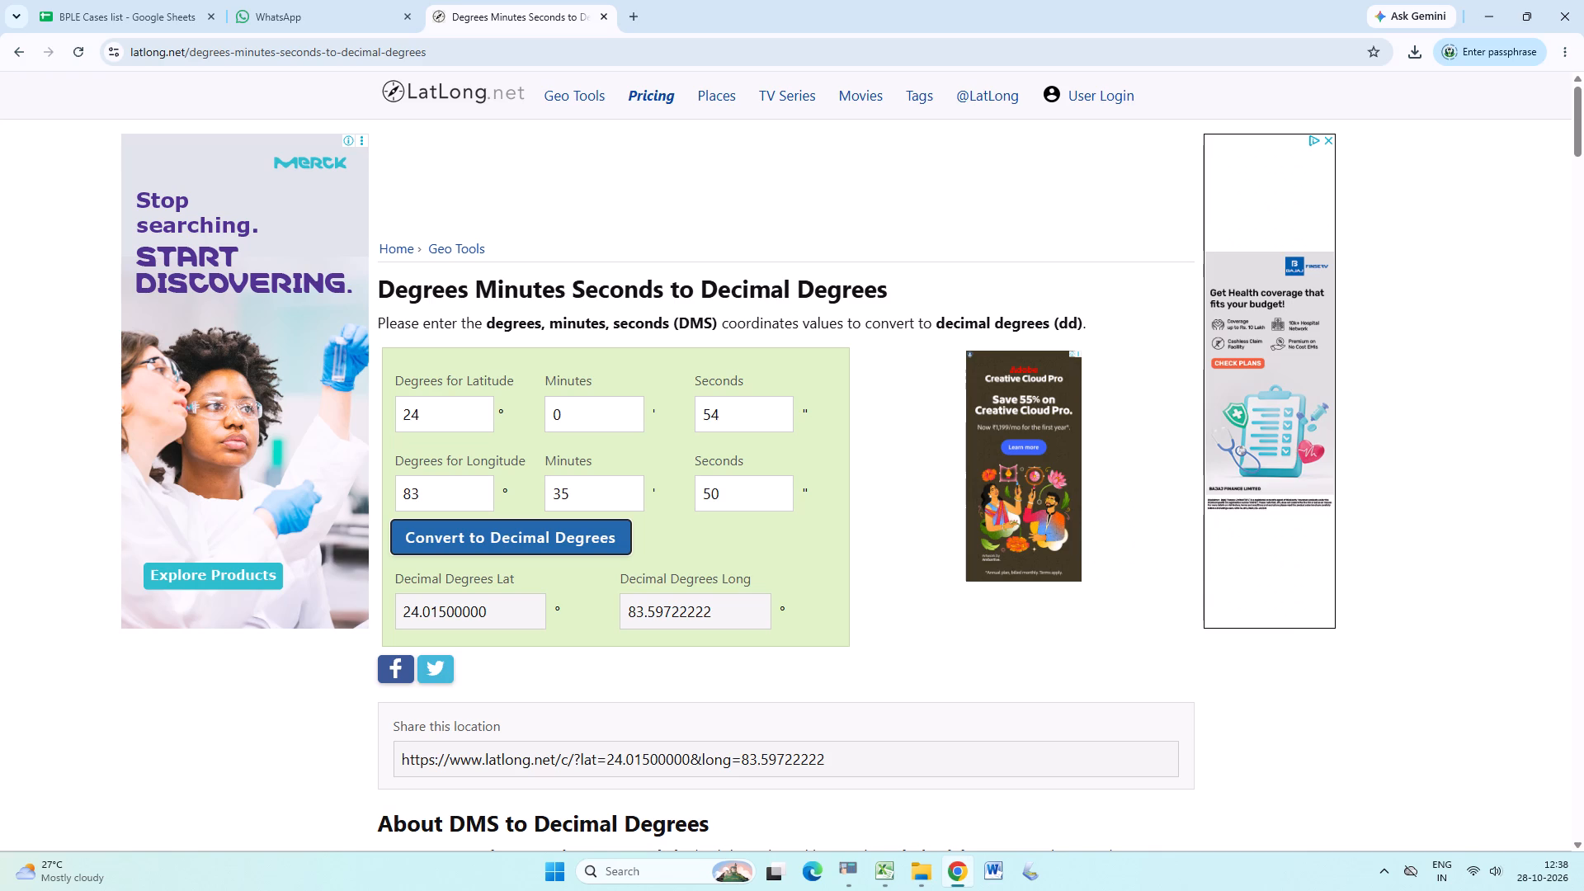
left_click(495, 549)
double_click(509, 541)
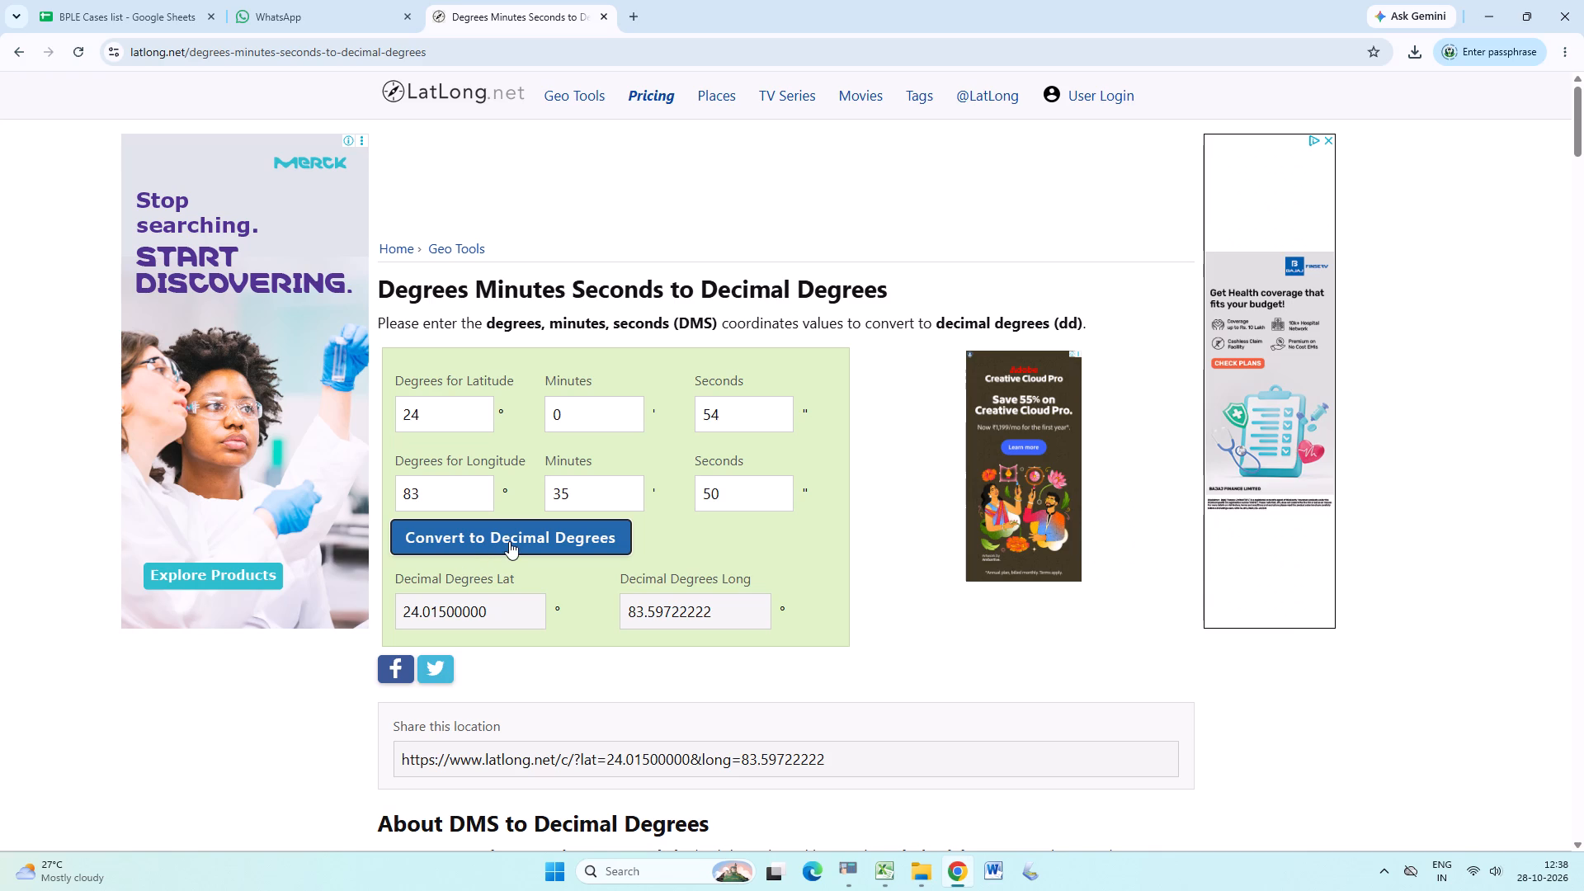
left_click(509, 541)
Copy the converted decimal latitude and longitude into F1302 and G1302 of the Excel sheet.
left_click_drag(488, 607, 369, 628)
key("ctrl+c")
key("alt+Tab")
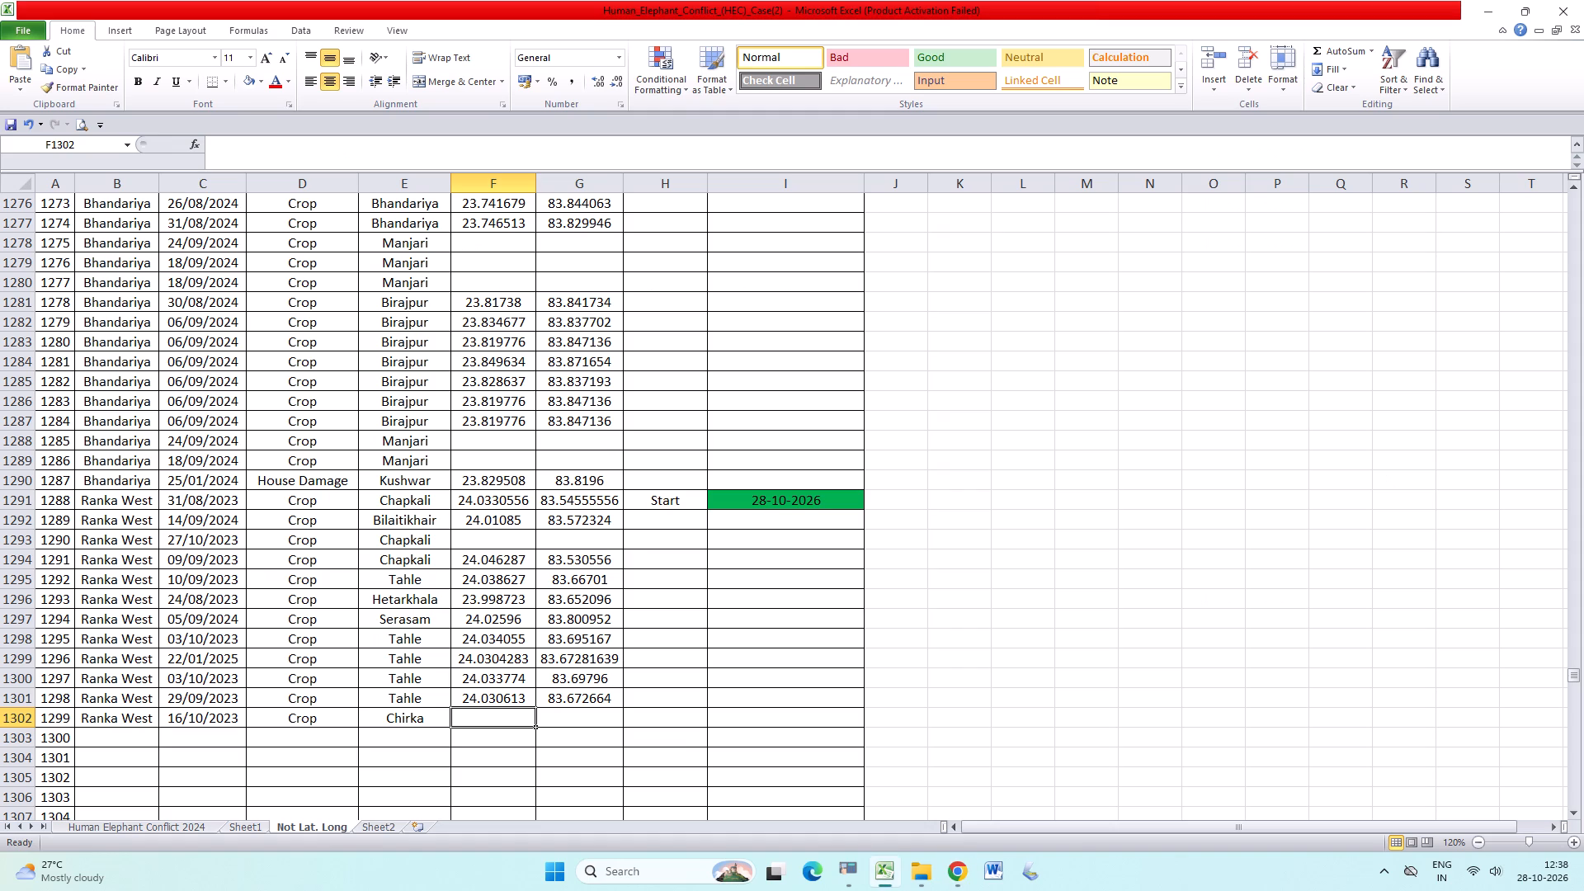
key("ctrl+v")
key("Tab")
key("alt+Tab")
key("Tab")
key("ctrl+c")
key("alt+Tab")
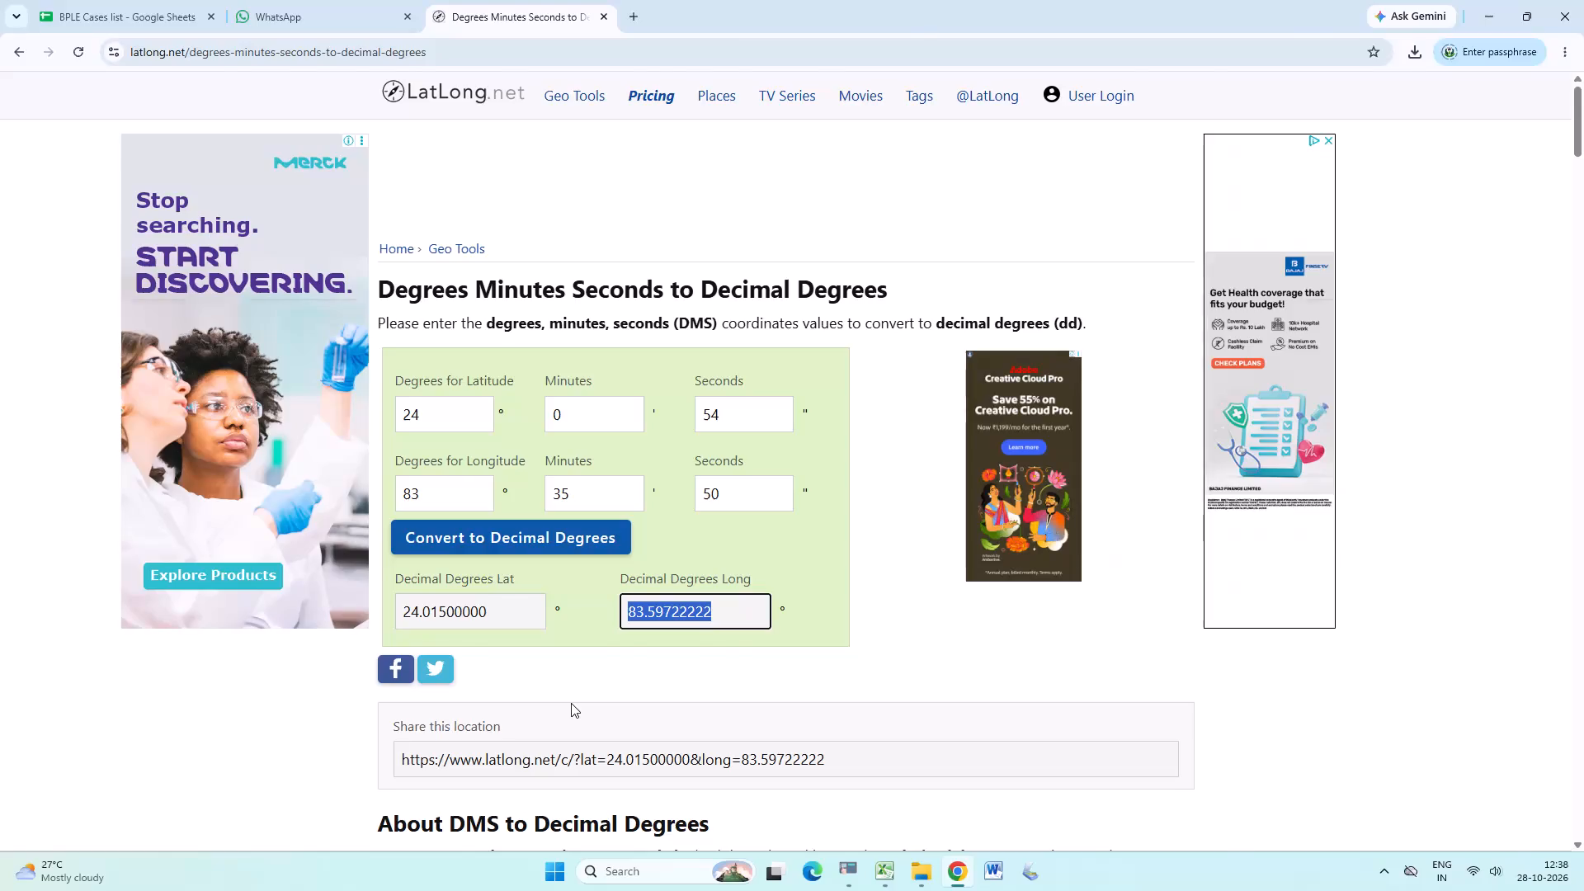
key("ctrl+v")
key("Return")
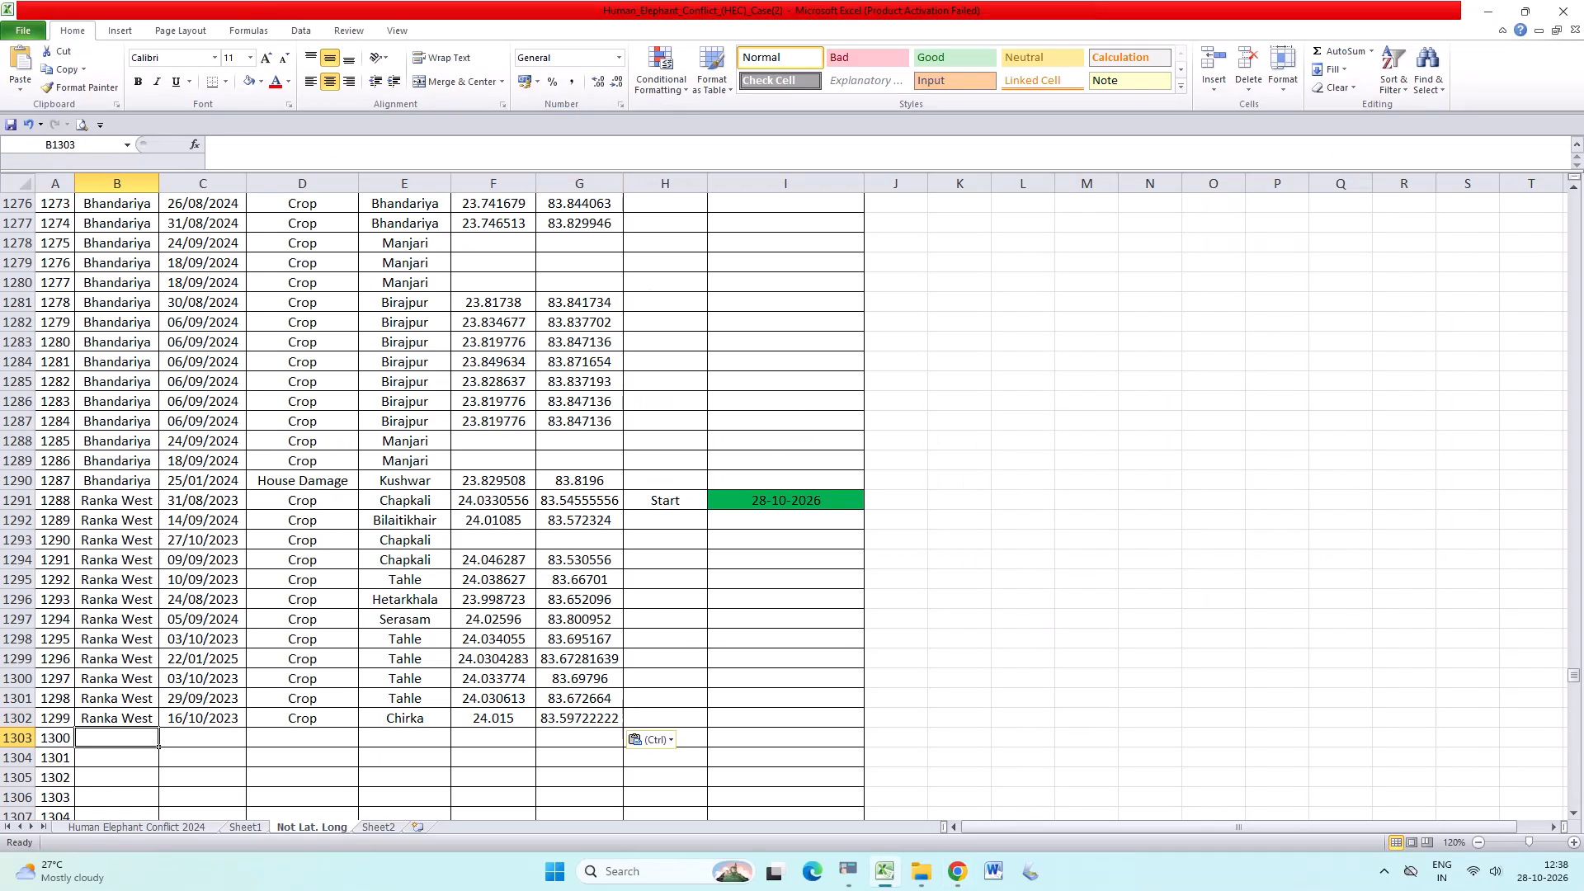
Fill row 1303 with Ranka West, the date 30/08/2023, damage type Crop and village Khurri, and save the workbook.
key("ctrl+d")
key("Tab")
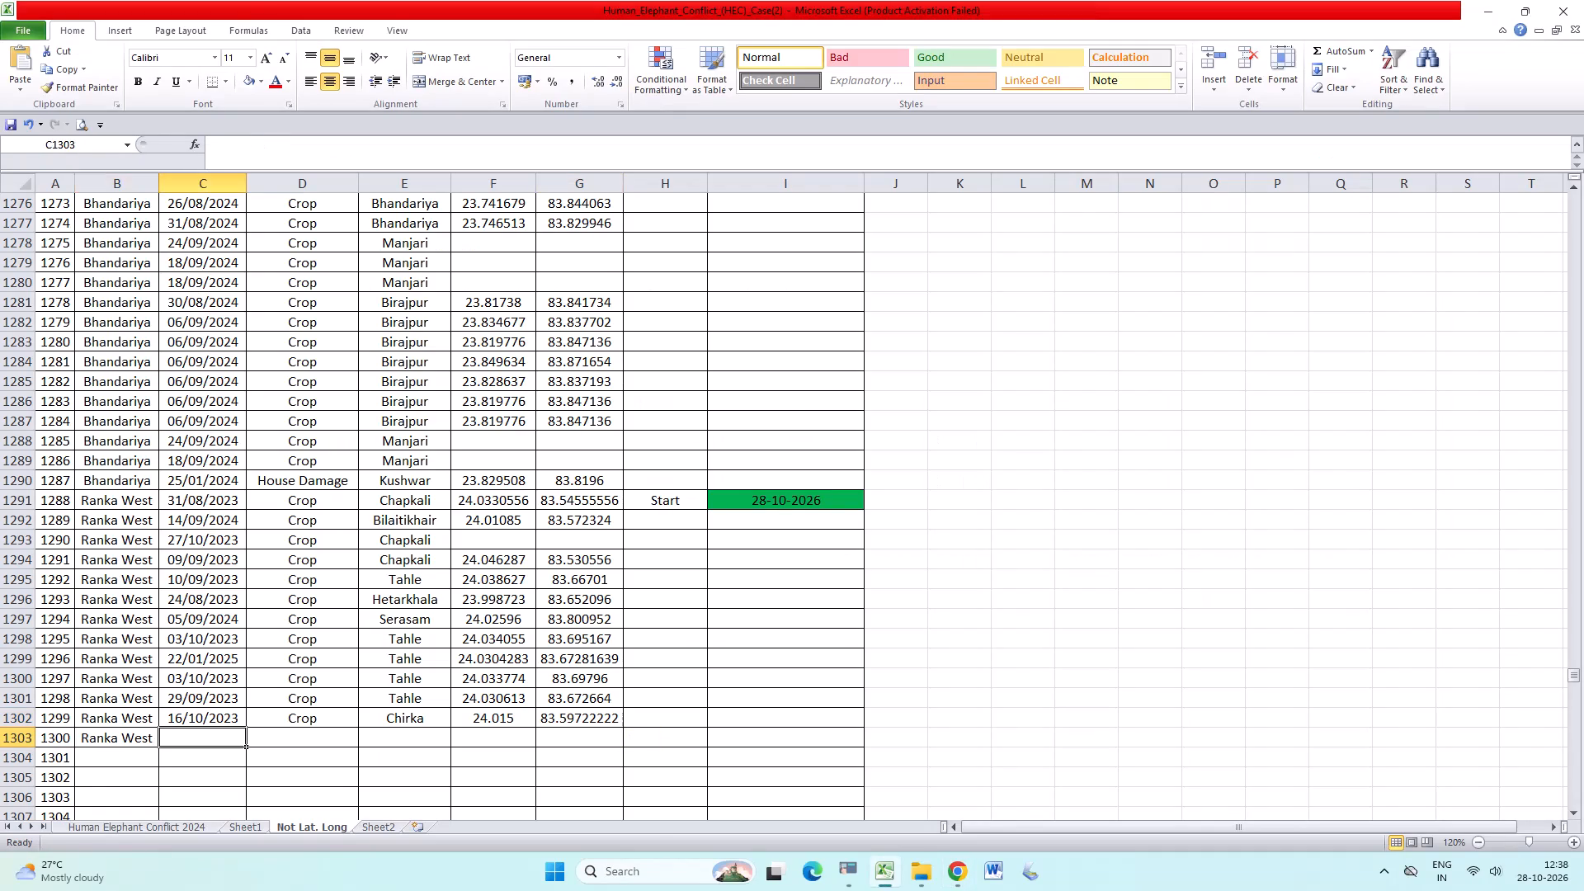
key("ctrl+s")
key("ctrl+s")
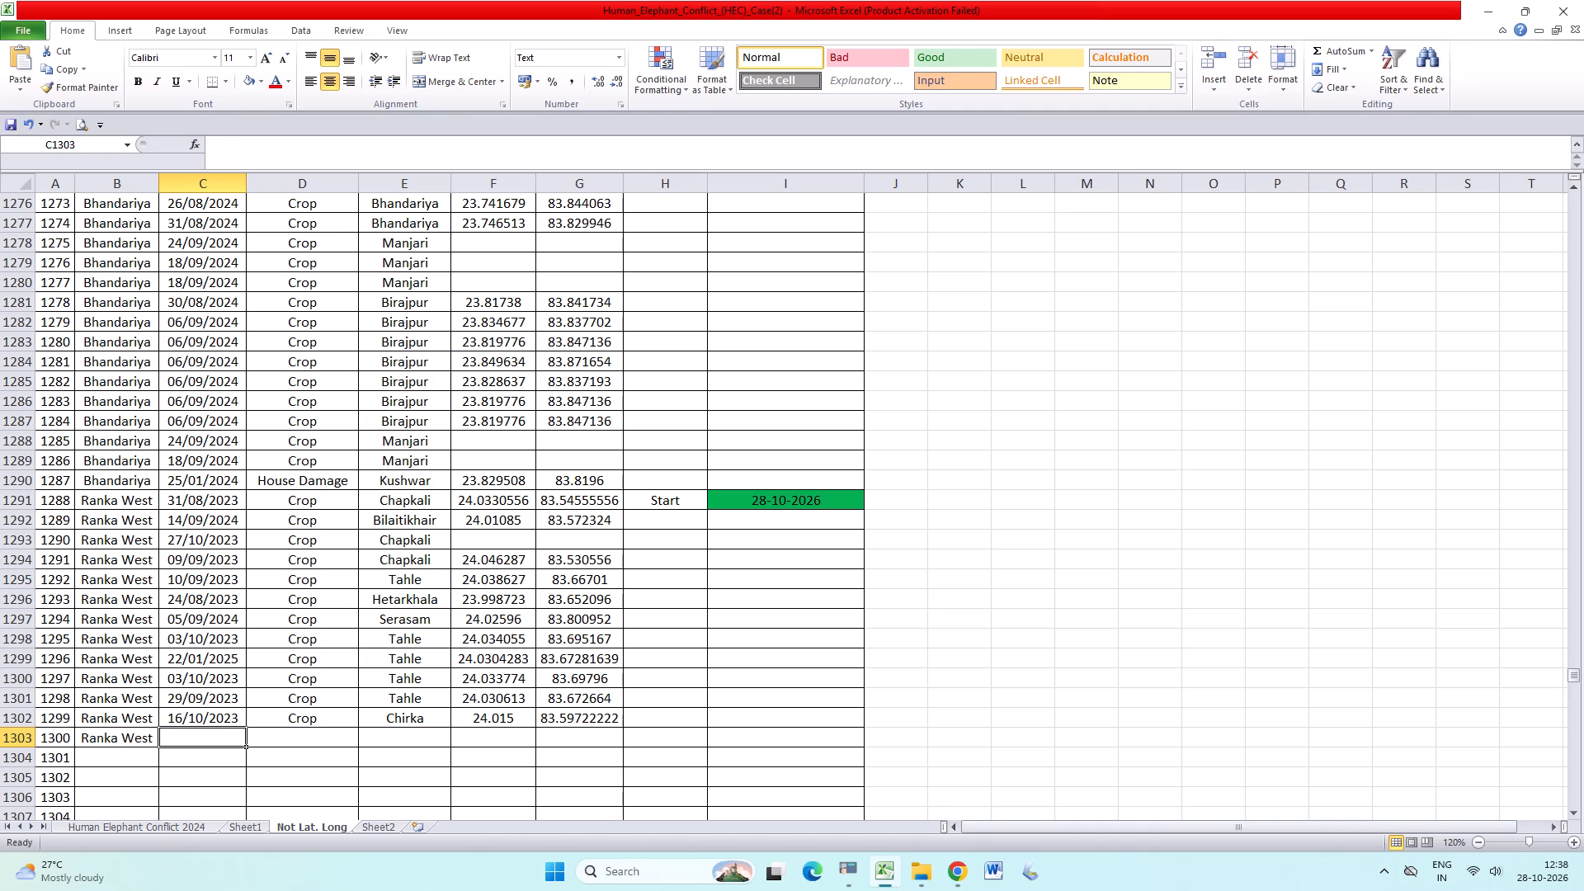
type("30/08/2023")
key("Tab")
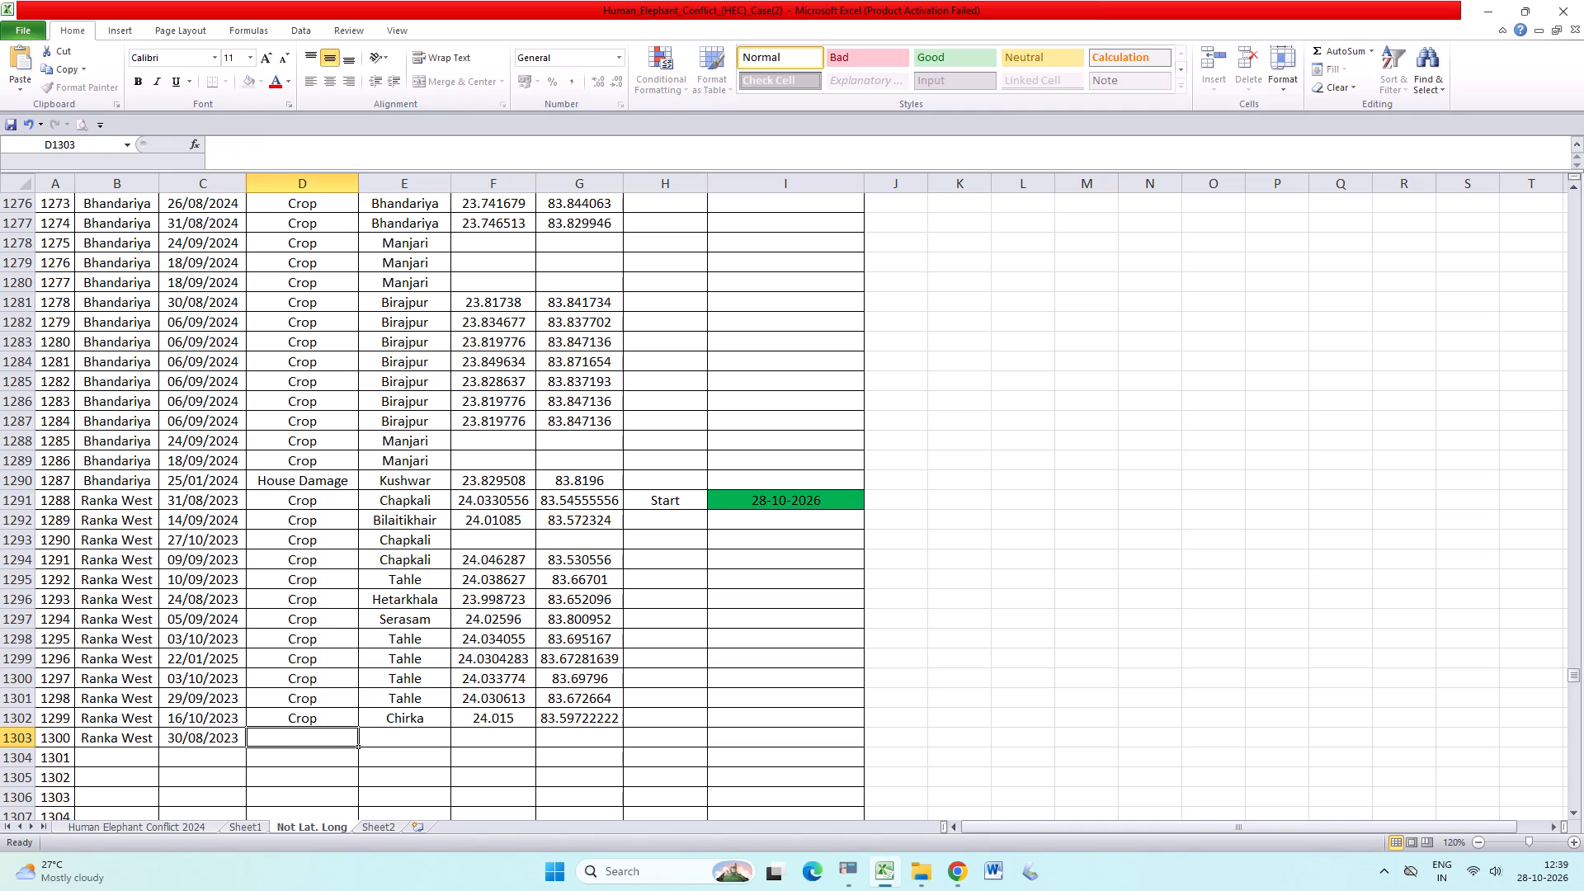
key("ctrl+d")
key("Tab")
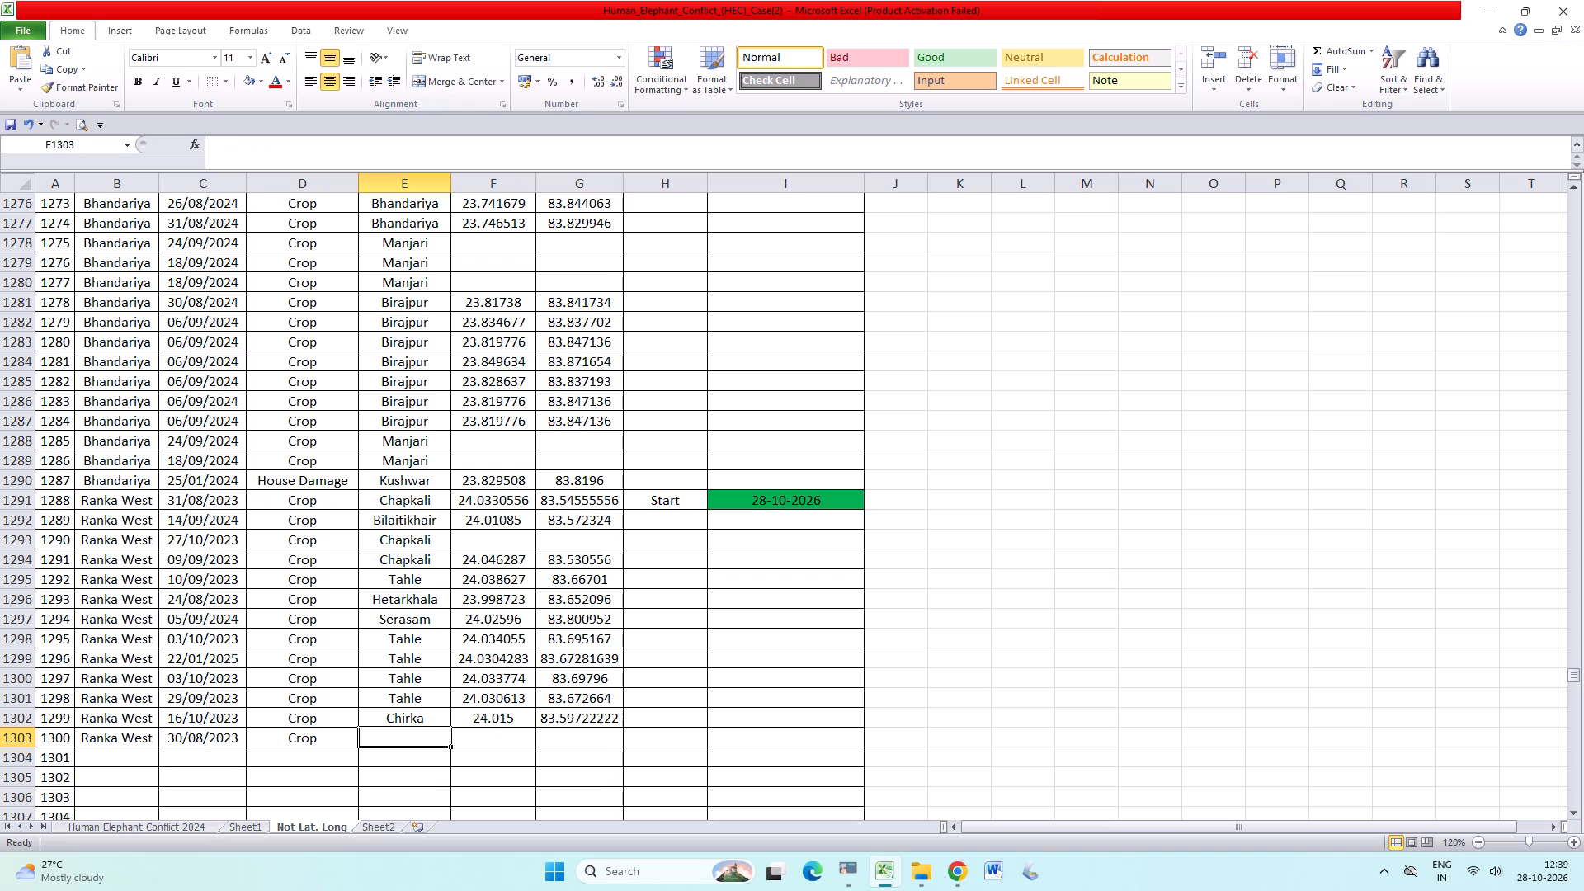
type("Khur")
key("Tab")
key("ctrl+s")
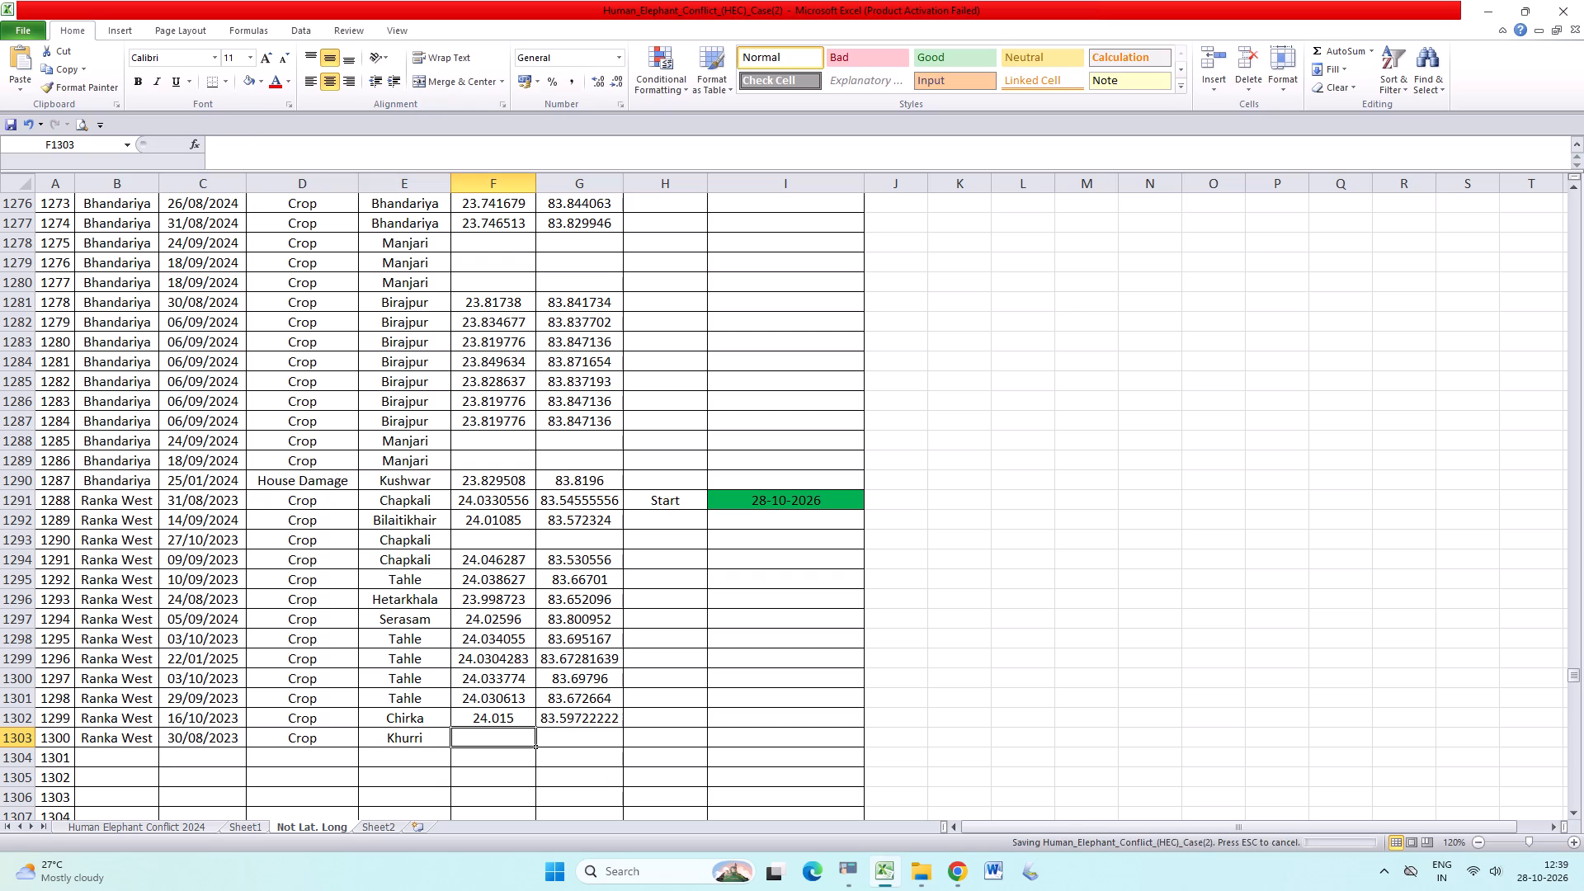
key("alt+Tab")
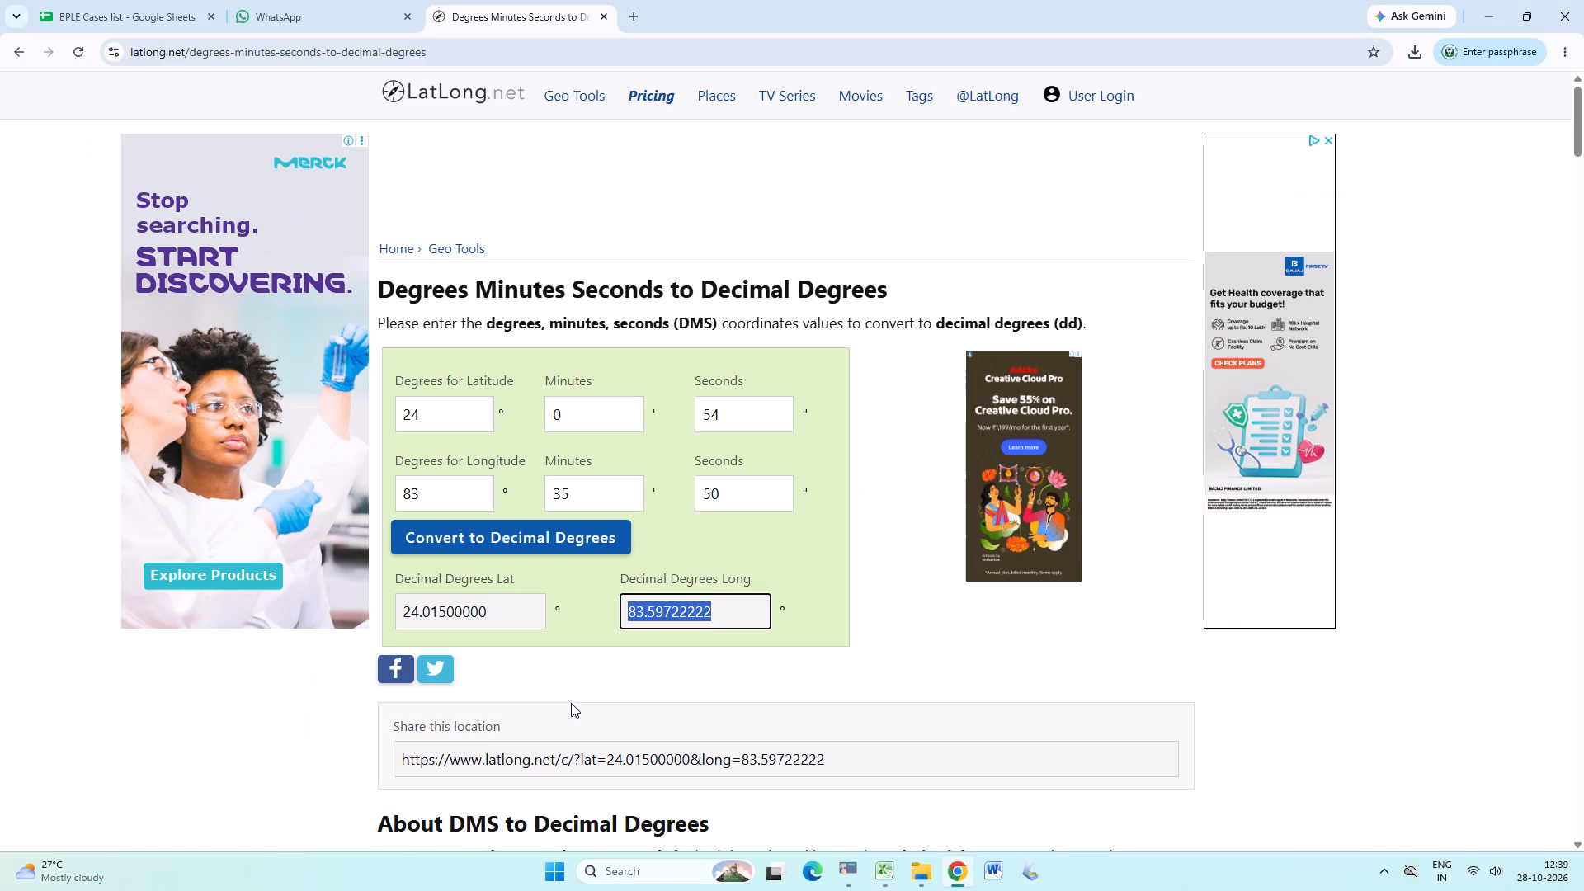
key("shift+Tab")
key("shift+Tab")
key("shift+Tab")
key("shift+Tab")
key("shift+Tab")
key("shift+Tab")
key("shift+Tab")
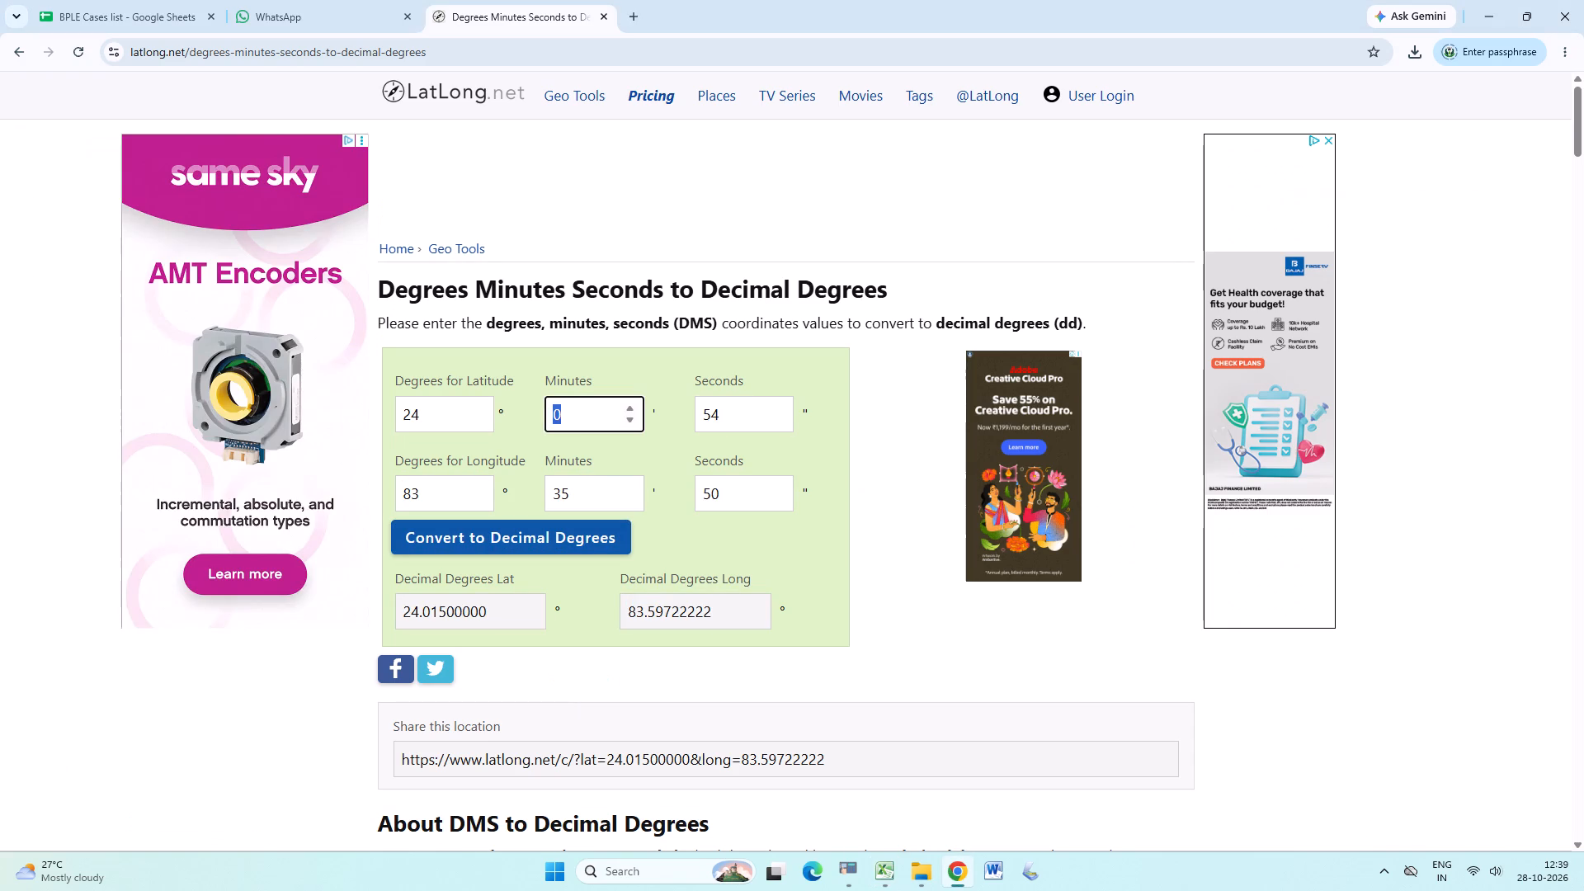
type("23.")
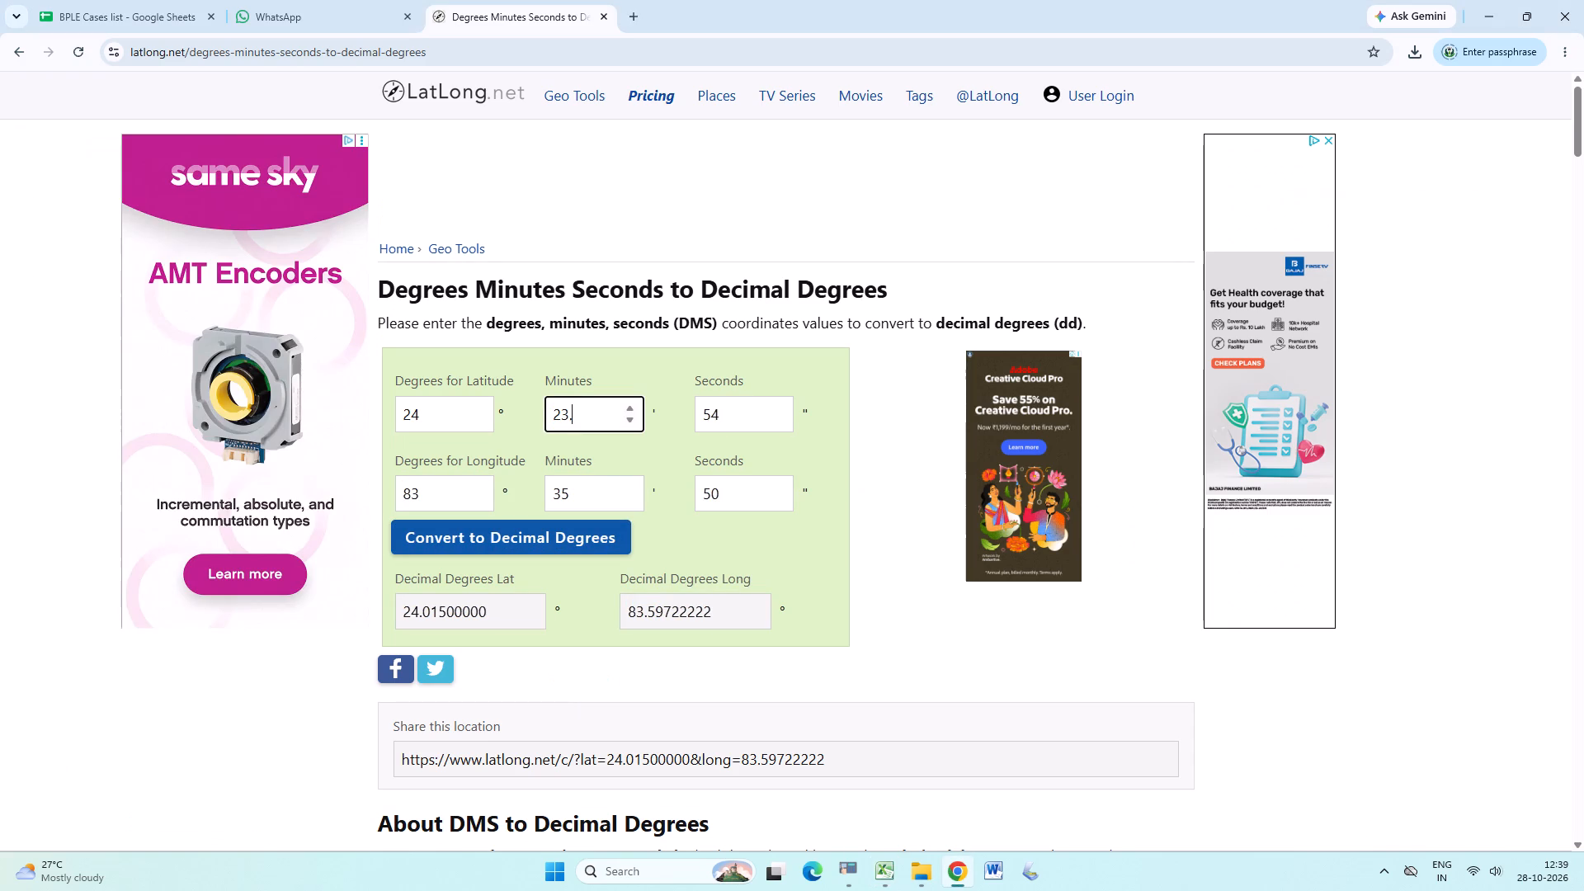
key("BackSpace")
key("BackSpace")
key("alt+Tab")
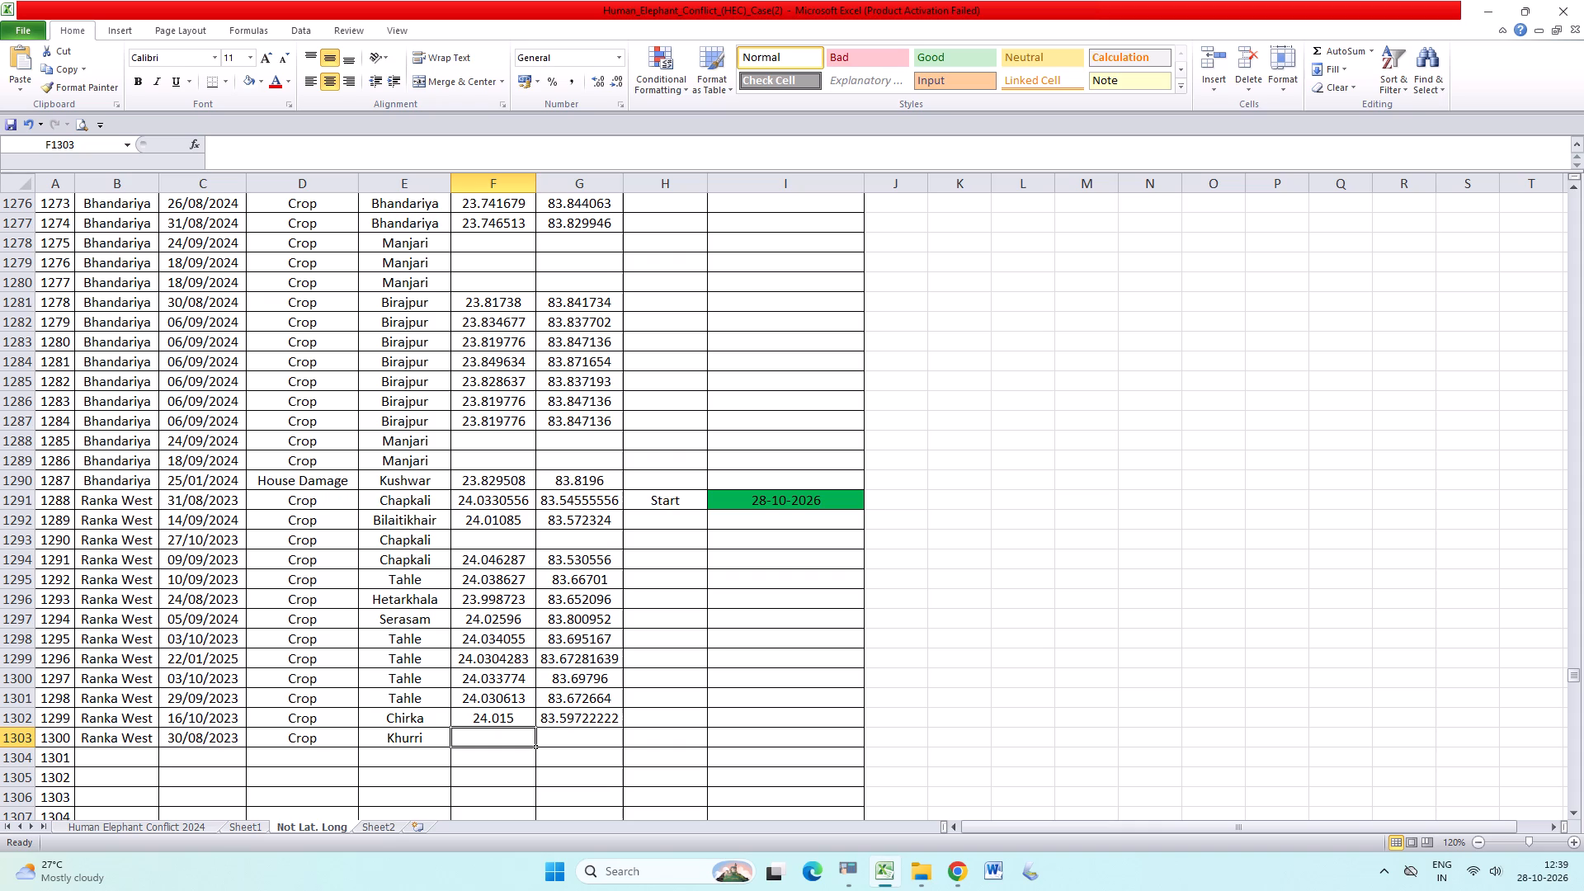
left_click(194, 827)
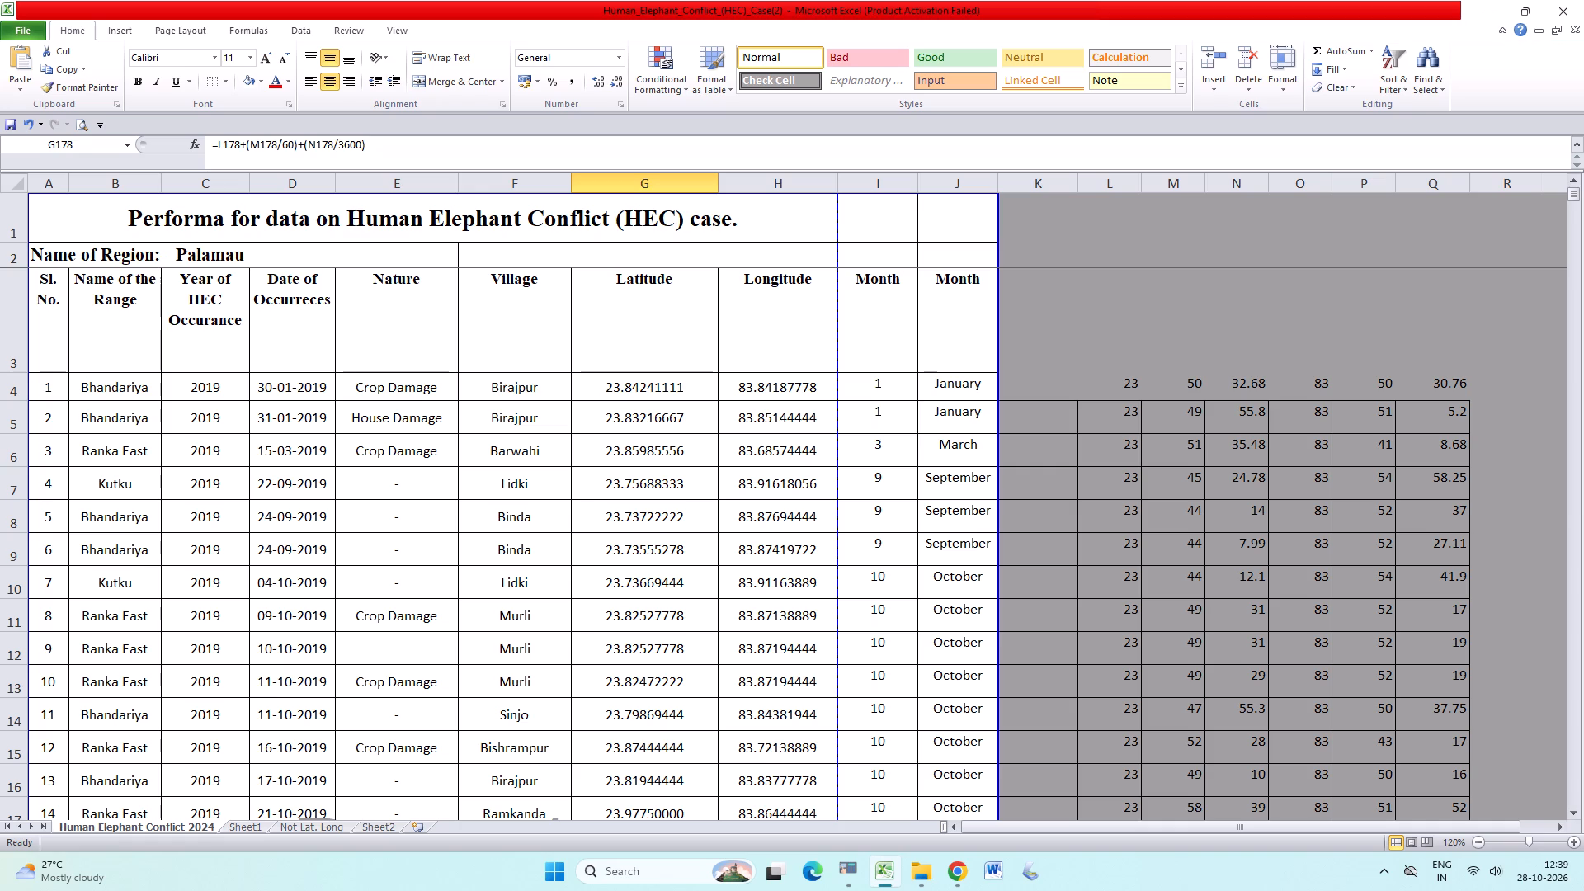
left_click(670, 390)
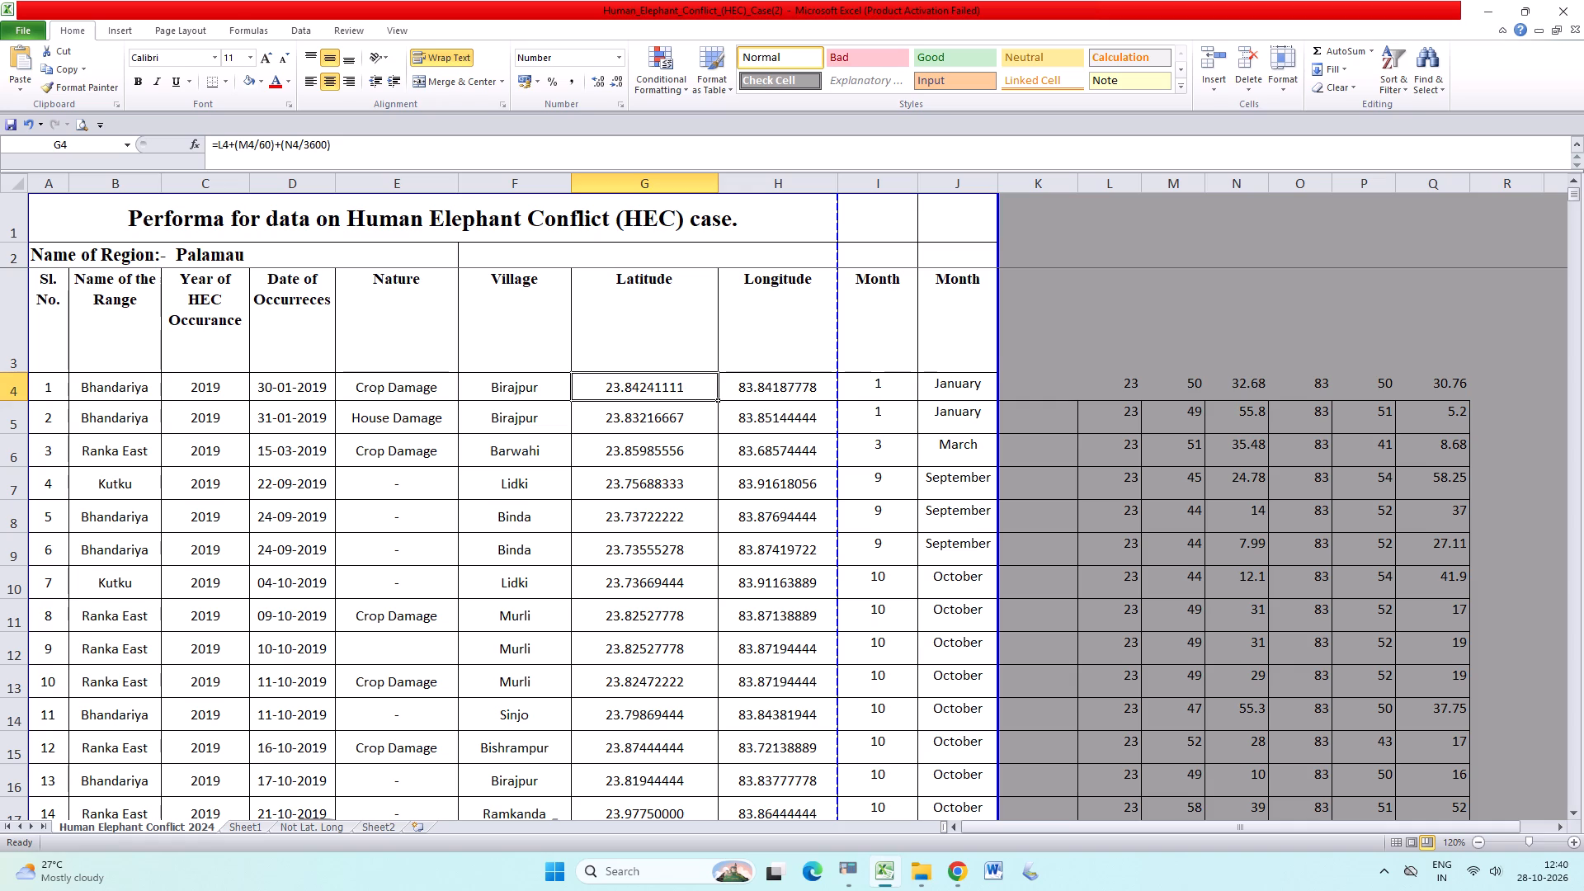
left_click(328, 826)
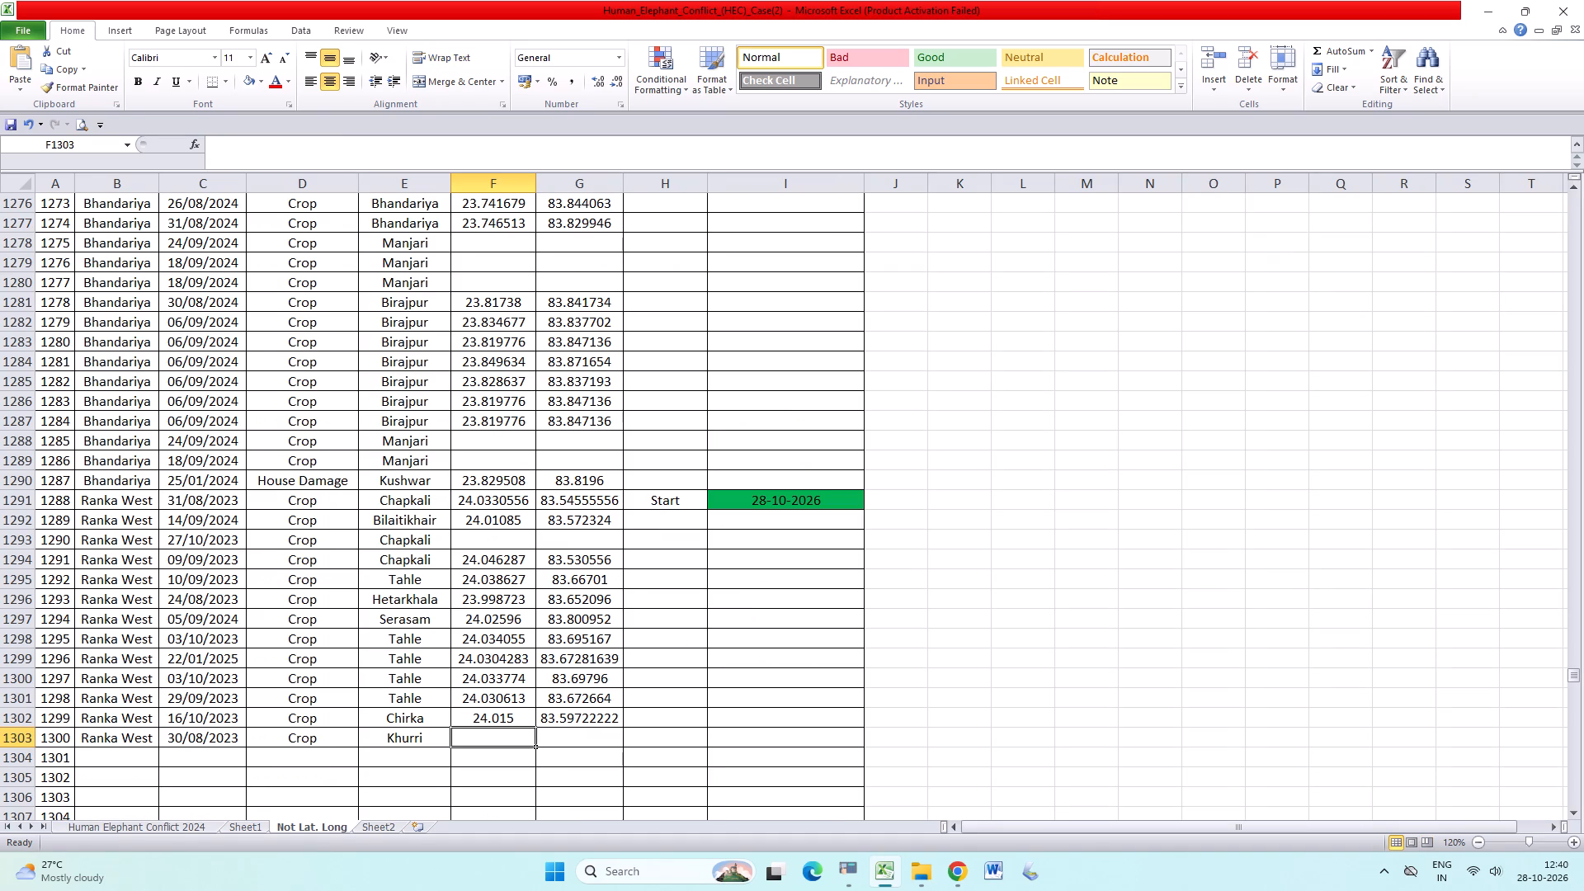
Switch to the LatLong.net converter in Chrome and set the latitude to 23 degrees, 56 minutes and 41.5104 seconds.
key("alt+Tab")
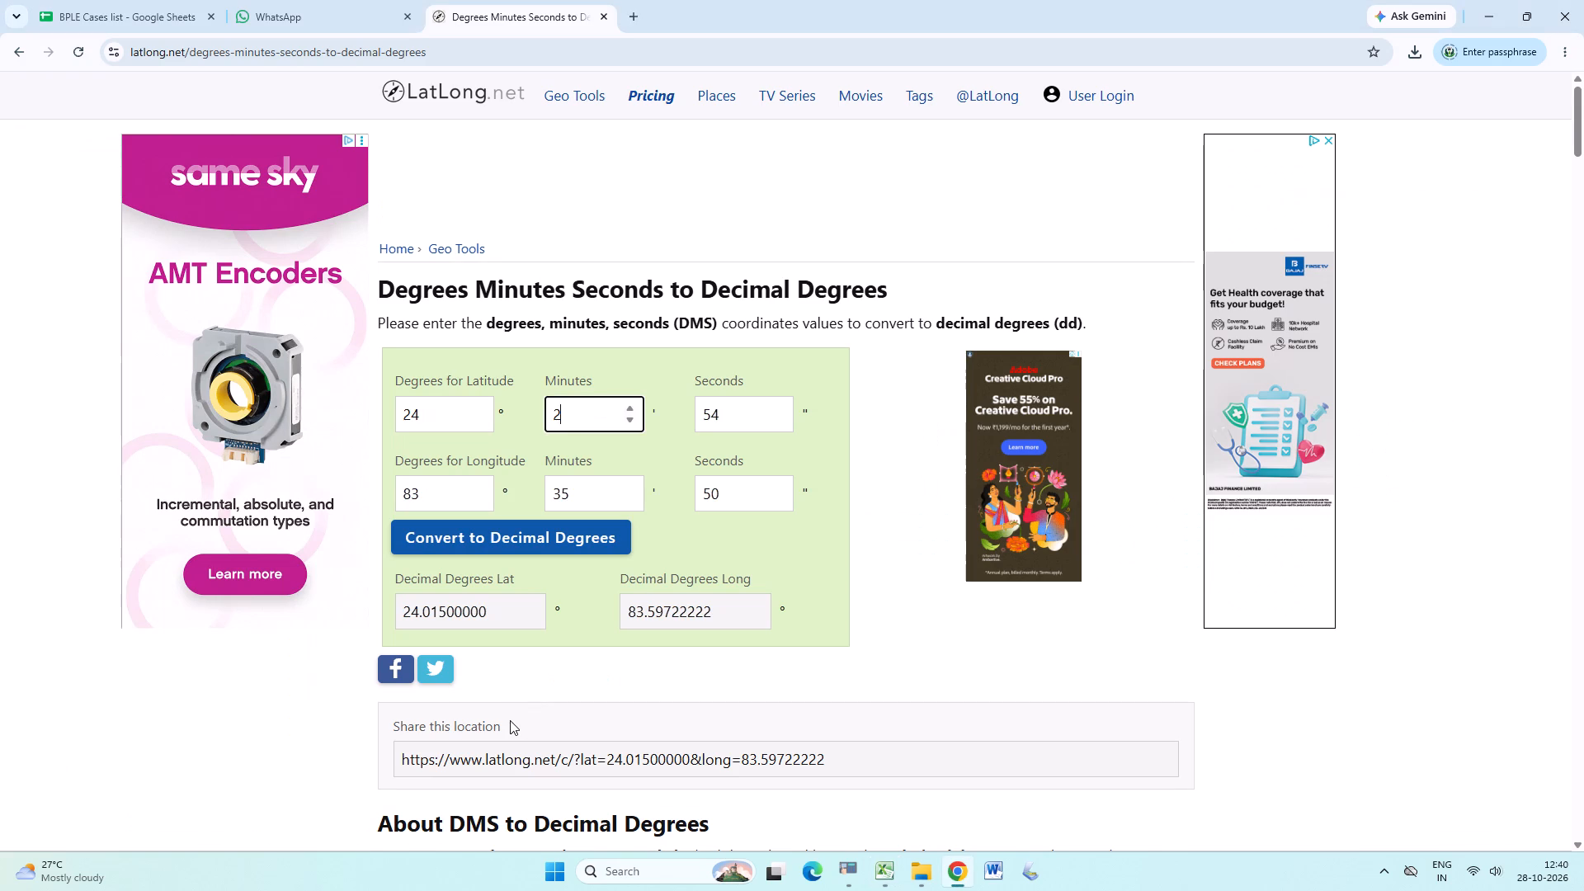
key("shift+Tab")
type("23")
key("Tab")
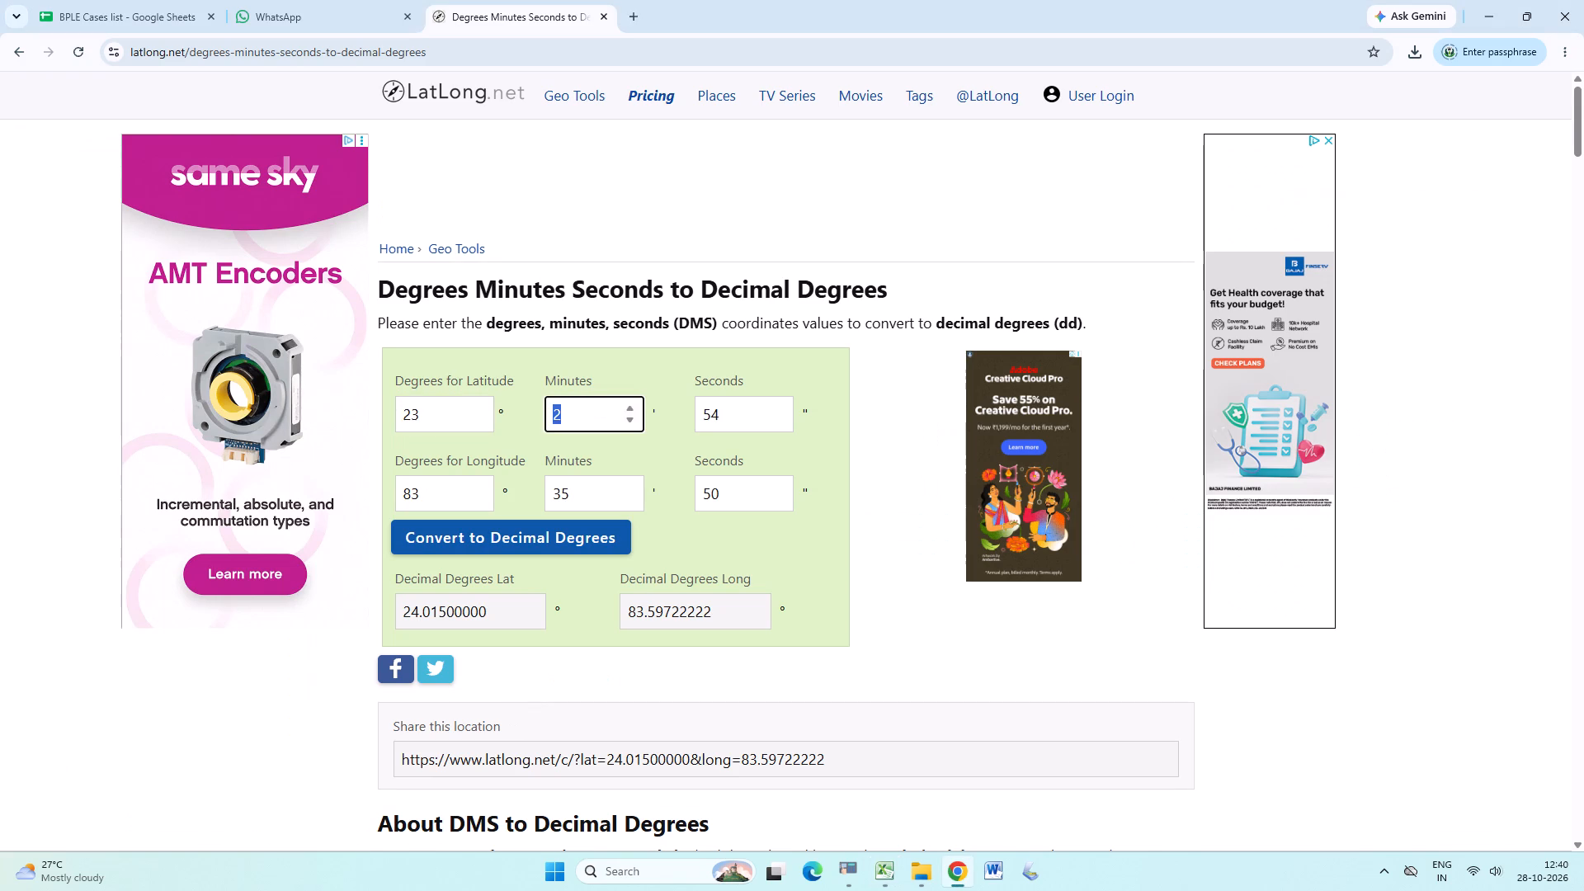
type("56")
key("Tab")
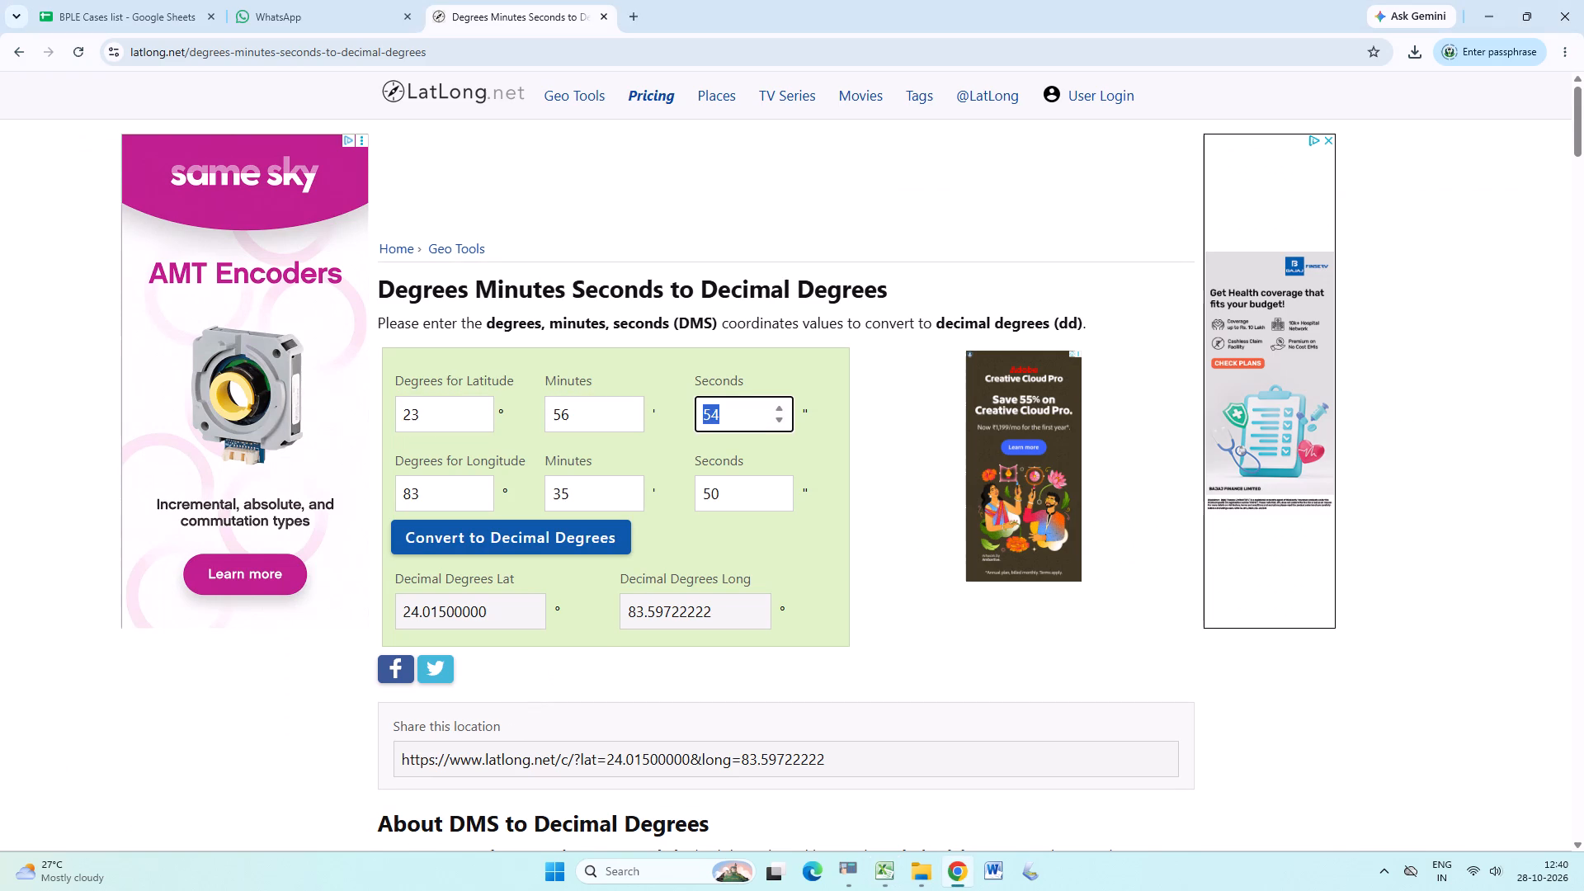
type("41.5104")
key("Tab")
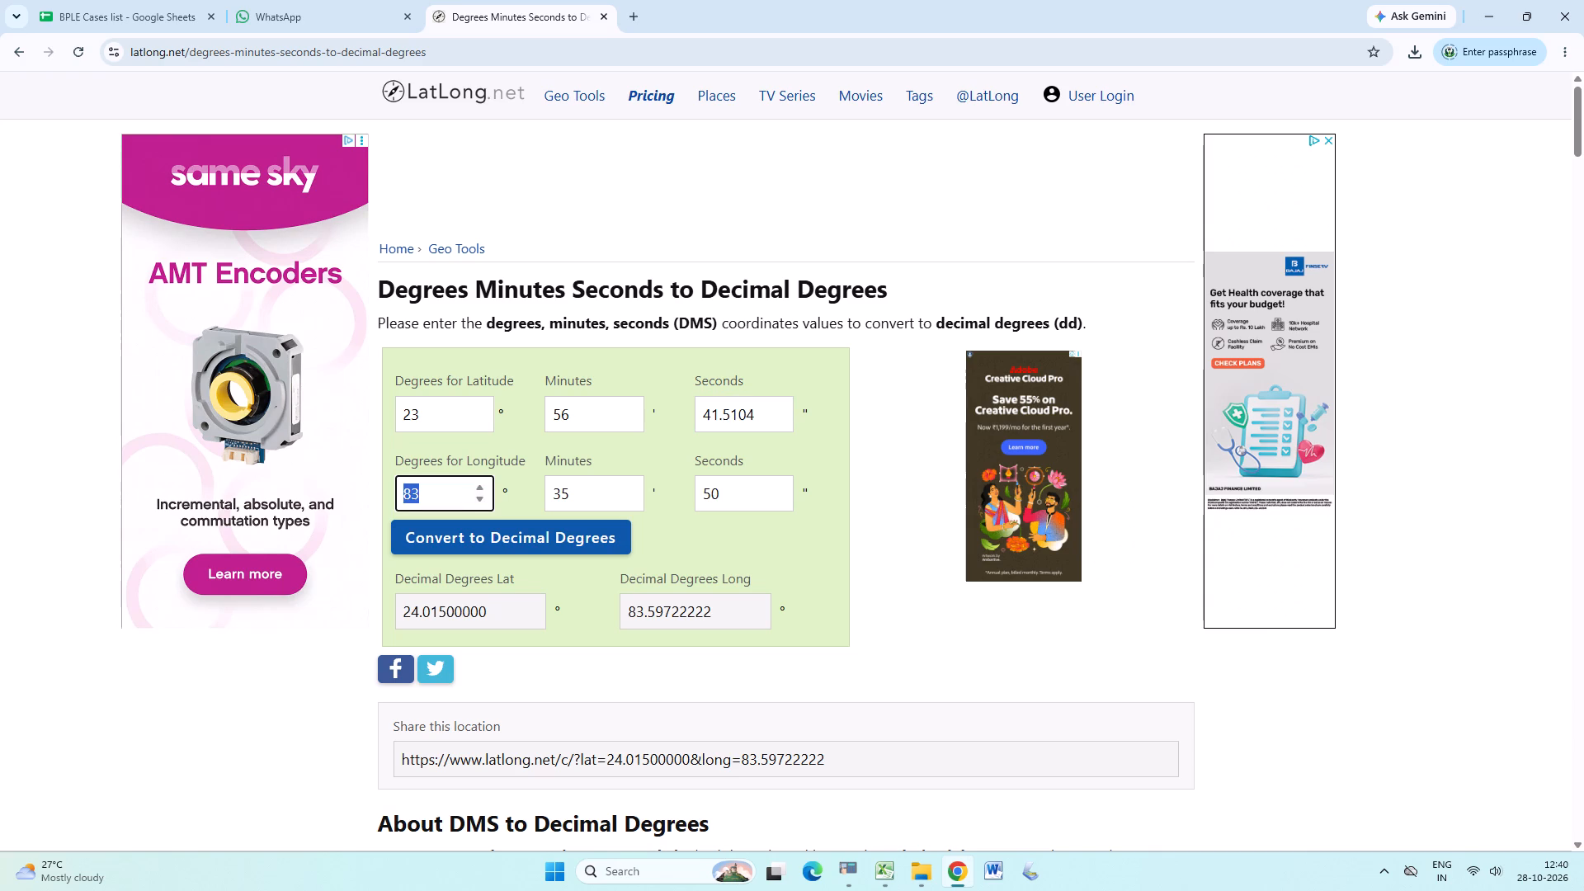
Set the longitude minutes to 33 and seconds to 9.414, and convert the coordinates to decimal degrees.
key("Tab")
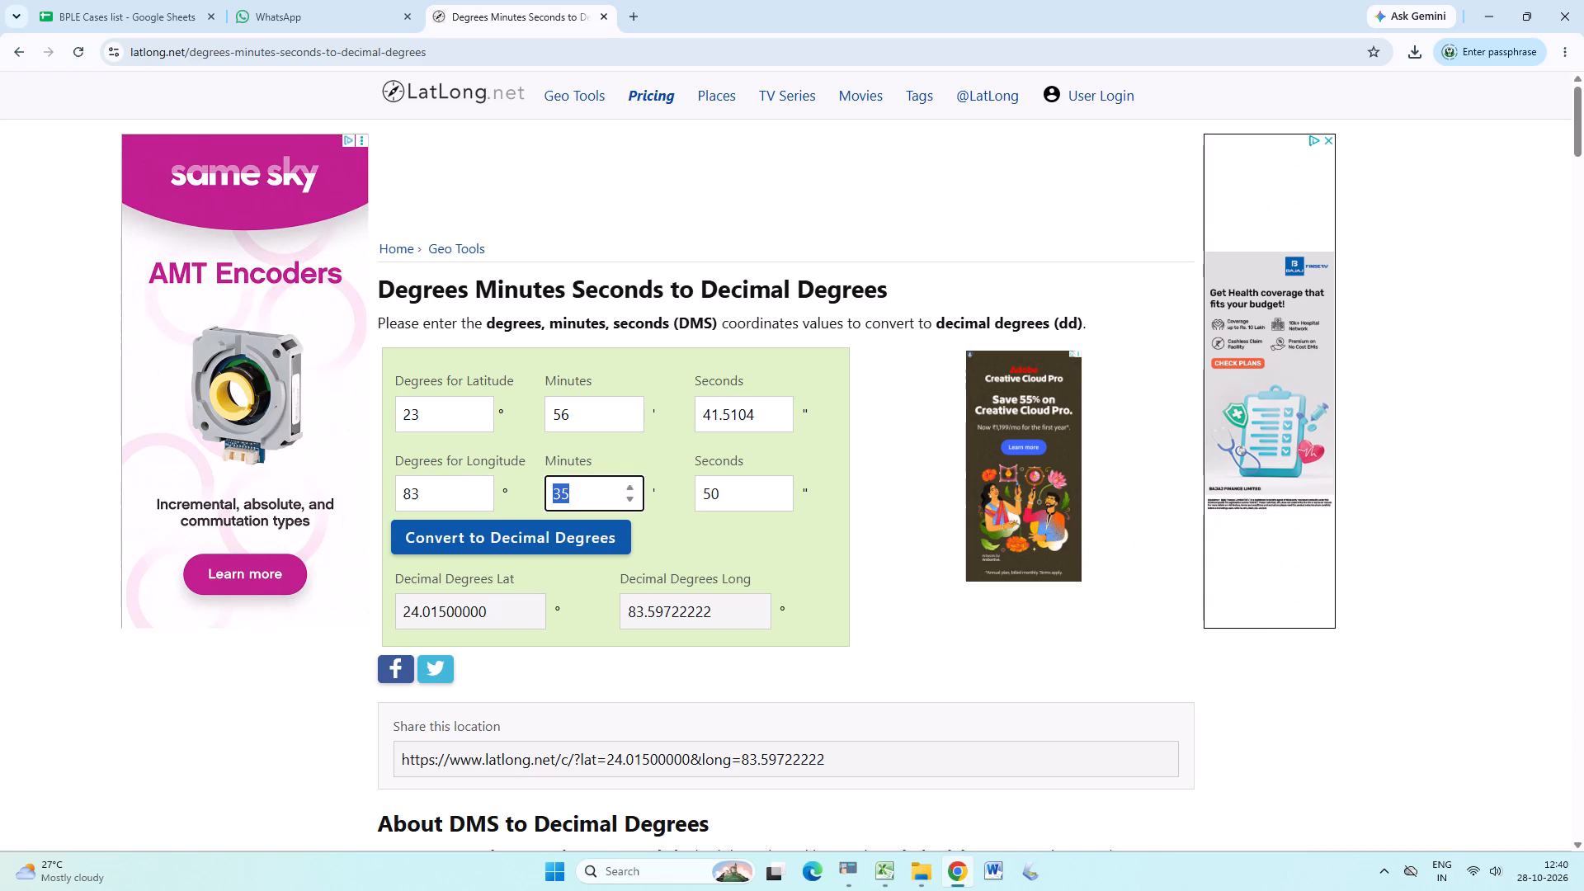
type("33")
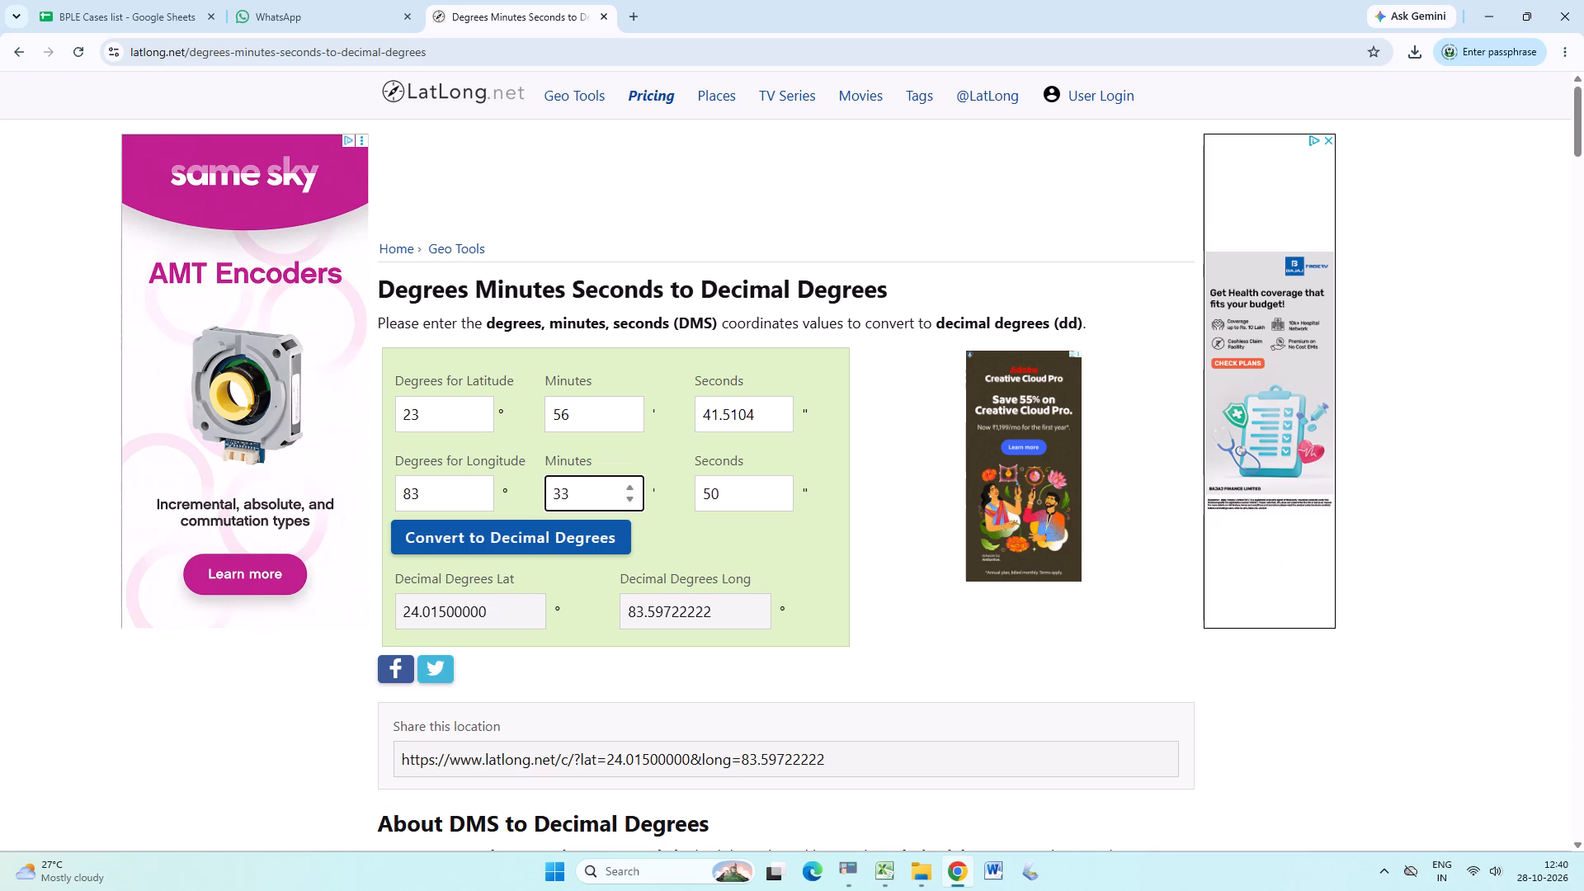
key("Tab")
type("9.")
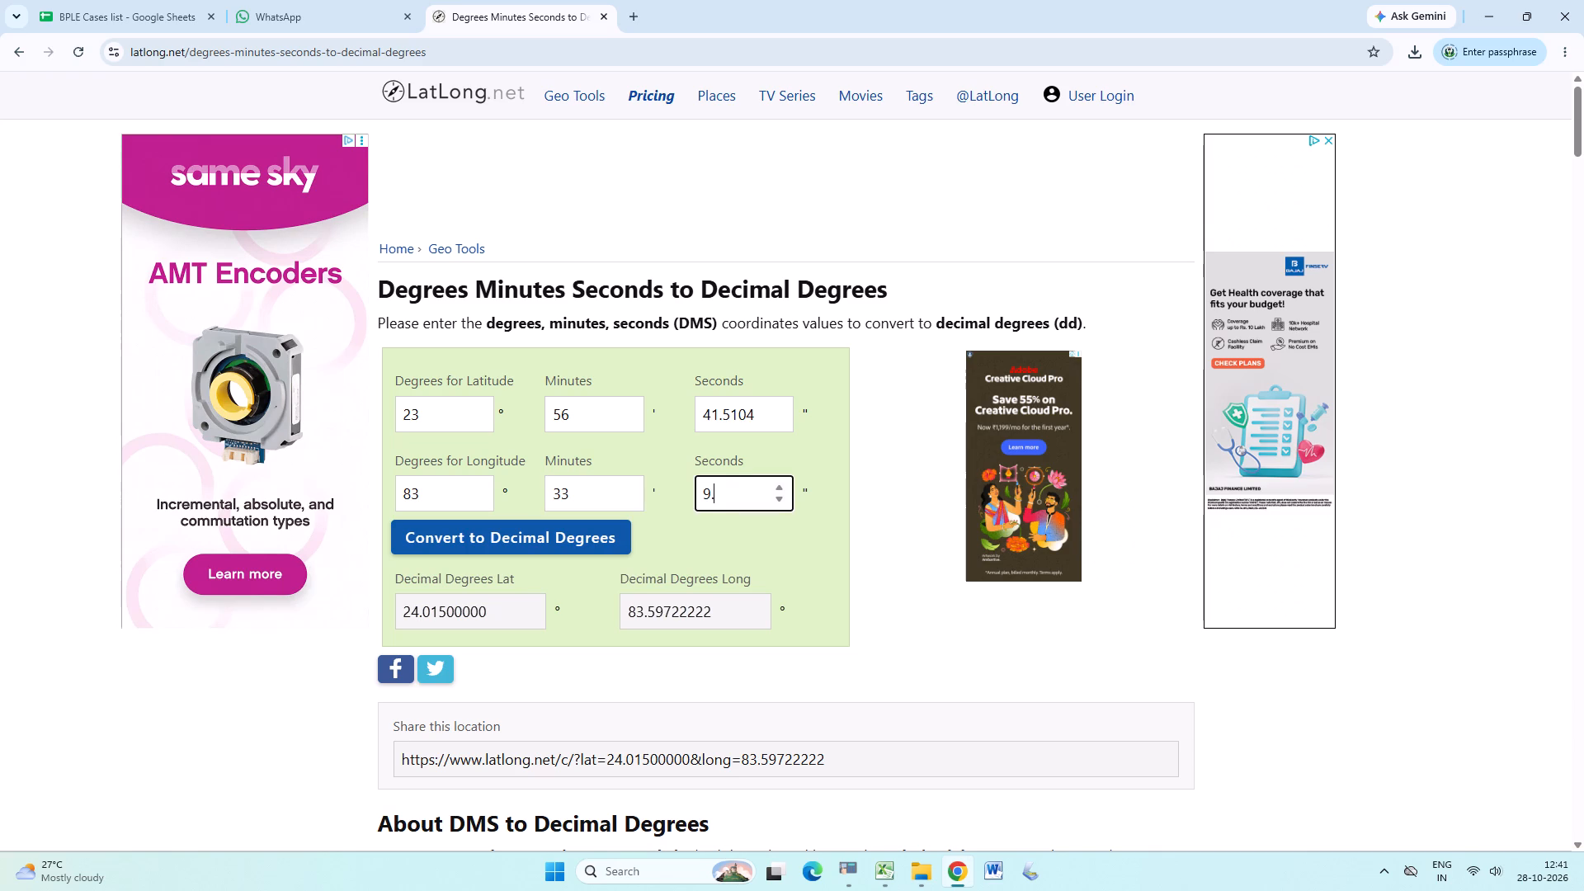
type("414")
key("Return")
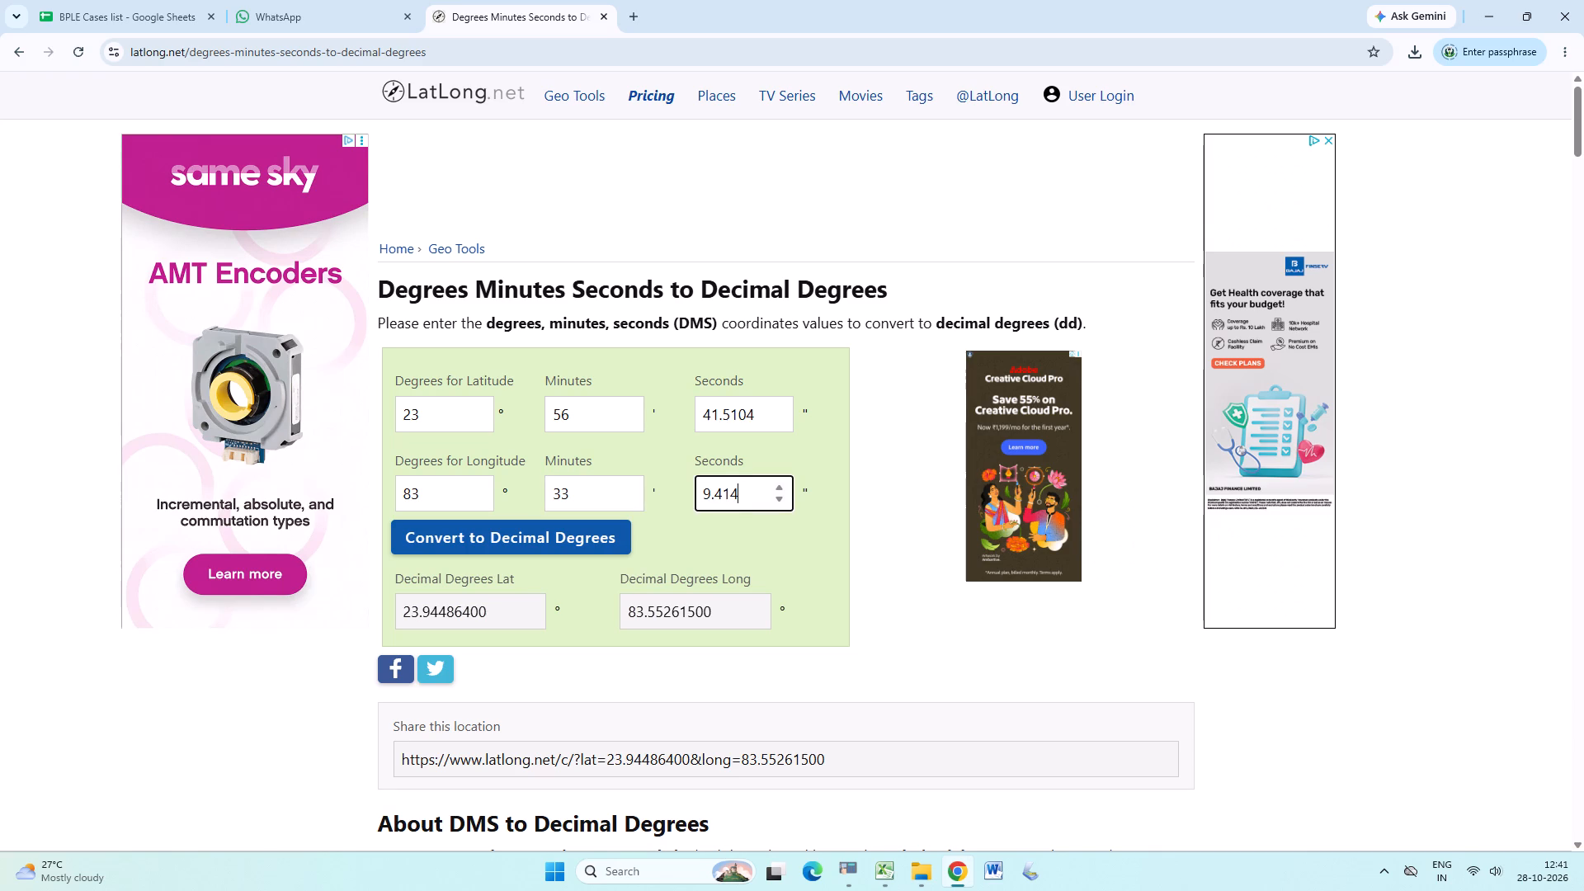
left_click(518, 543)
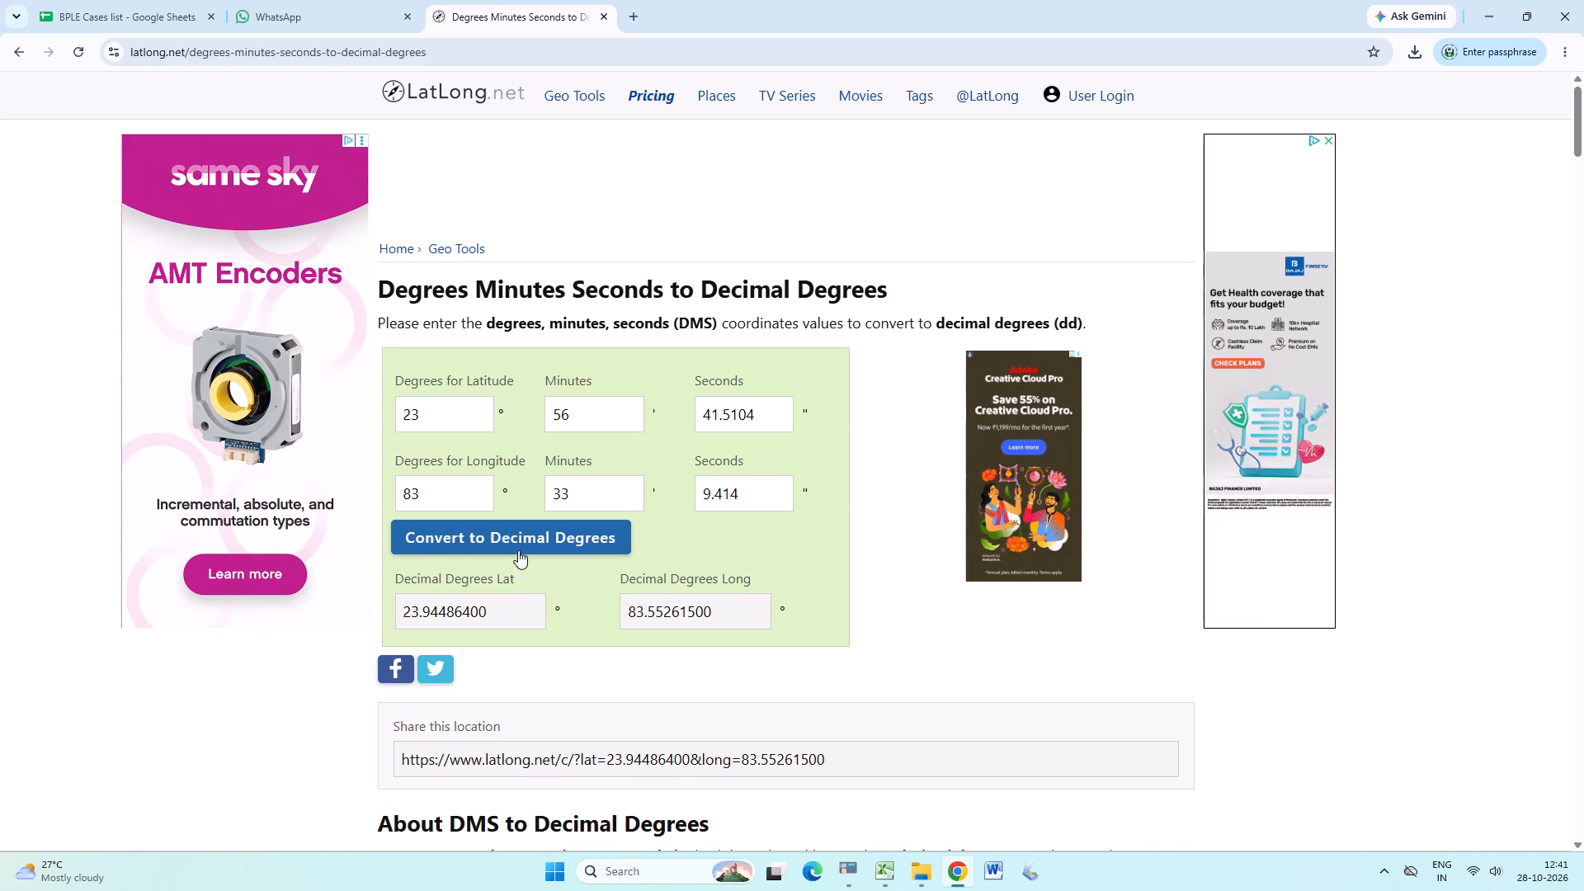
Copy the converted decimal latitude and longitude into F1303 and G1303 of the Excel sheet.
left_click_drag(501, 614, 341, 621)
key("ctrl+c")
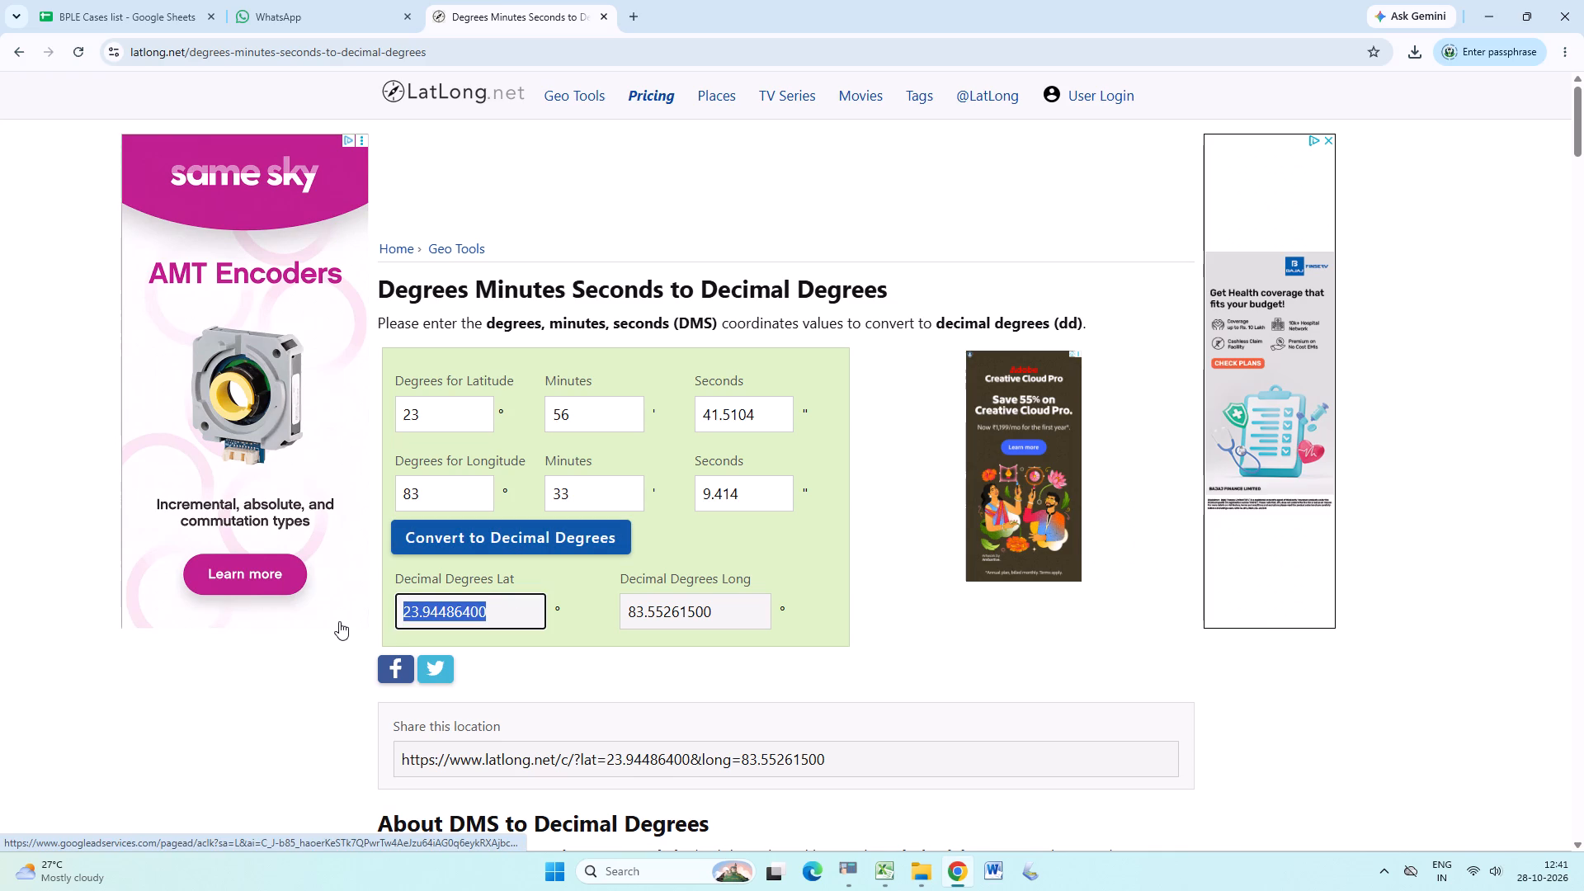
key("alt+Tab")
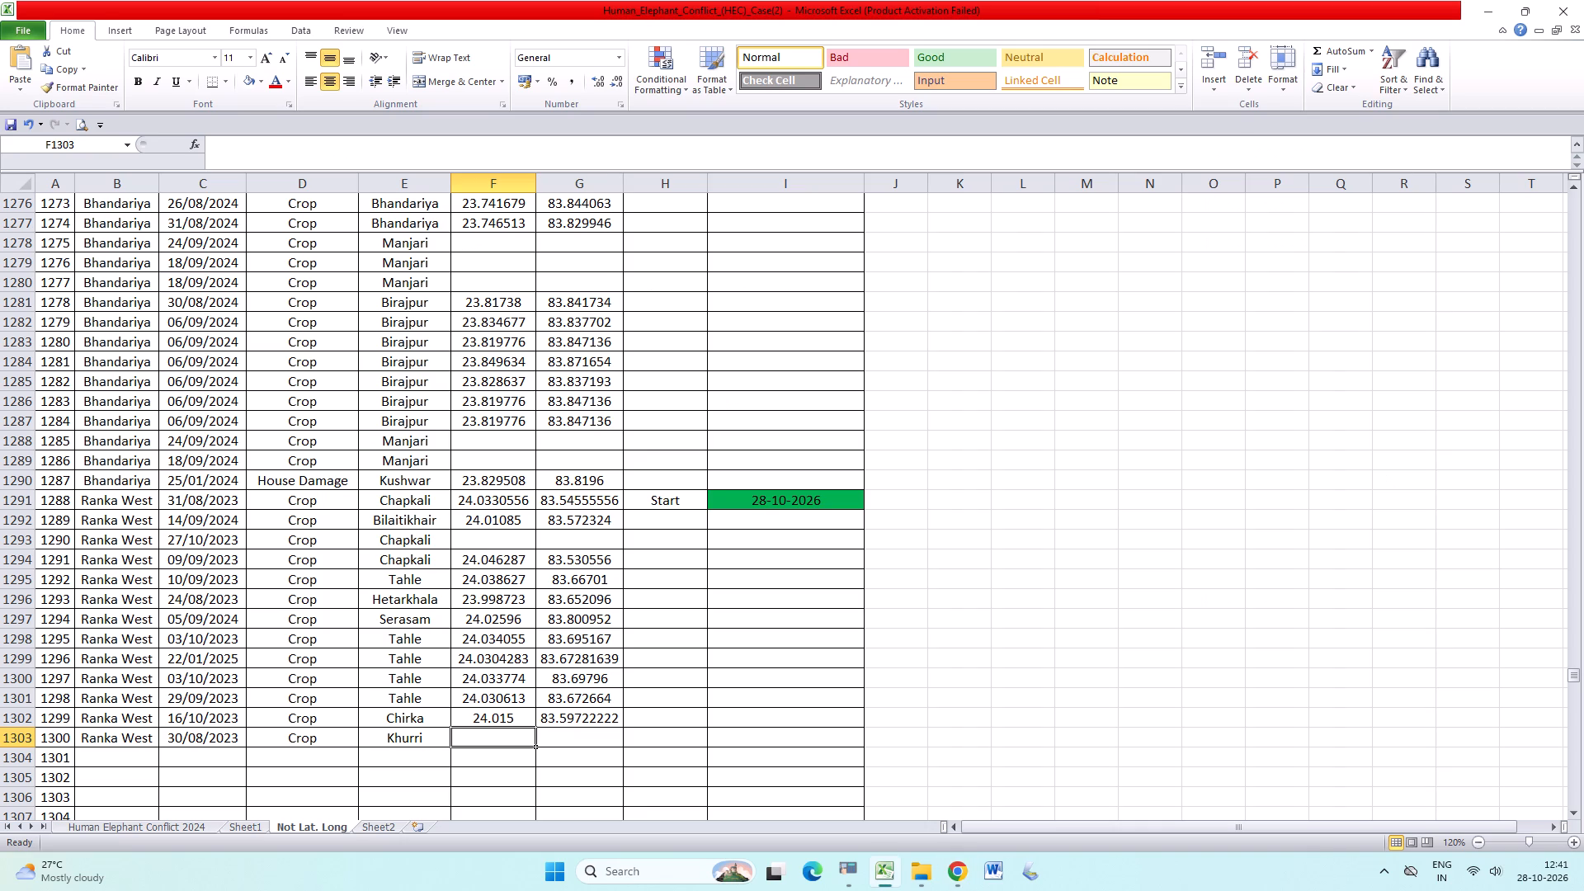
key("ctrl+v")
key("Tab")
key("alt+Tab")
key("Tab")
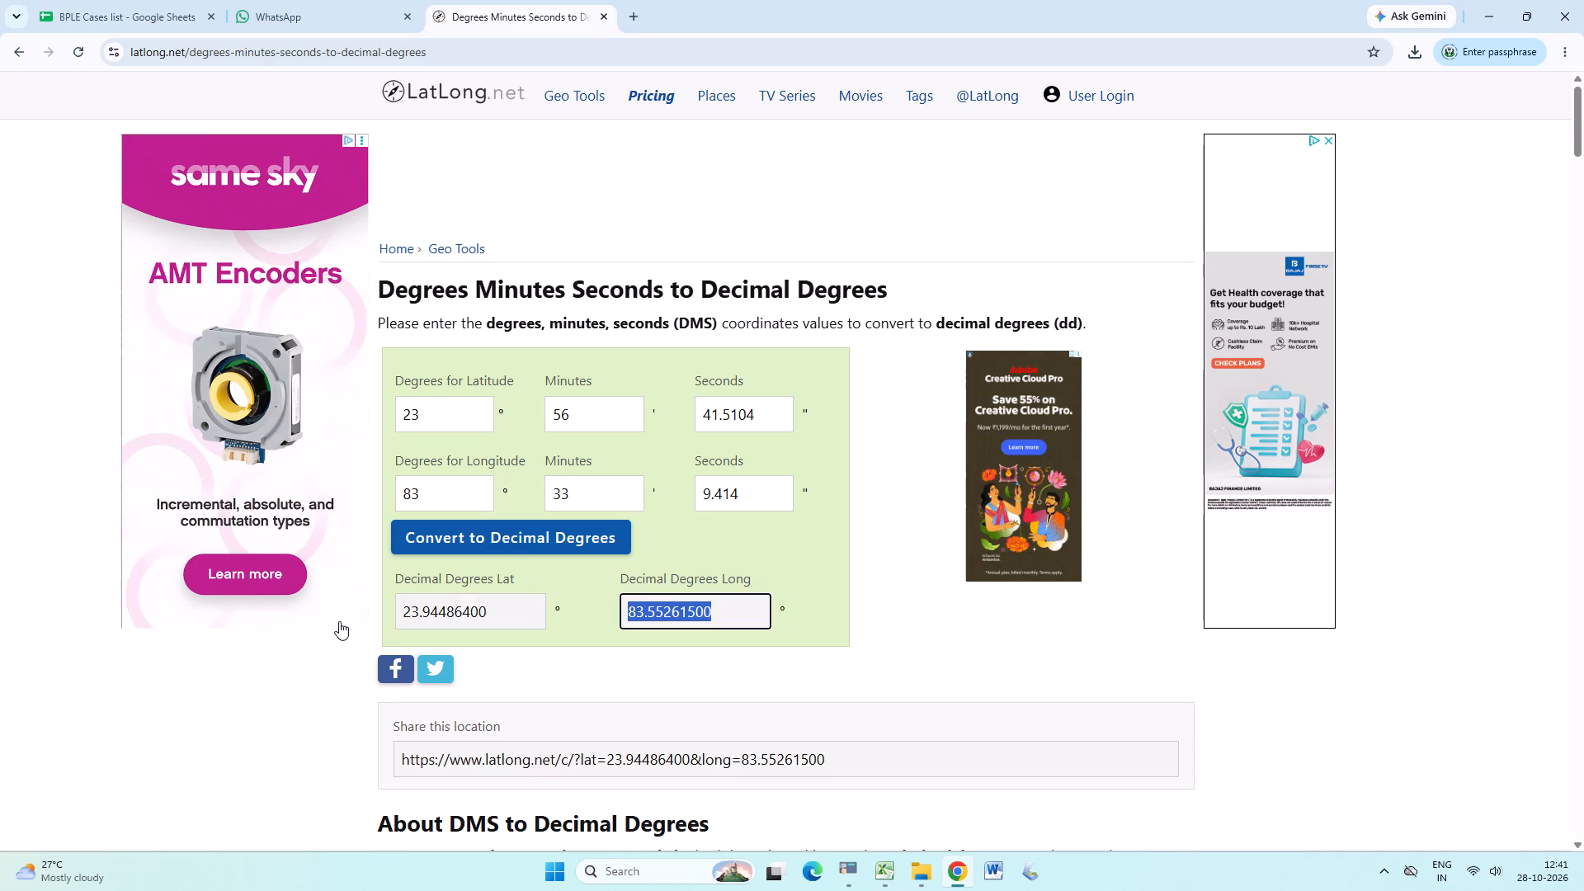
key("ctrl+c")
key("alt+Tab")
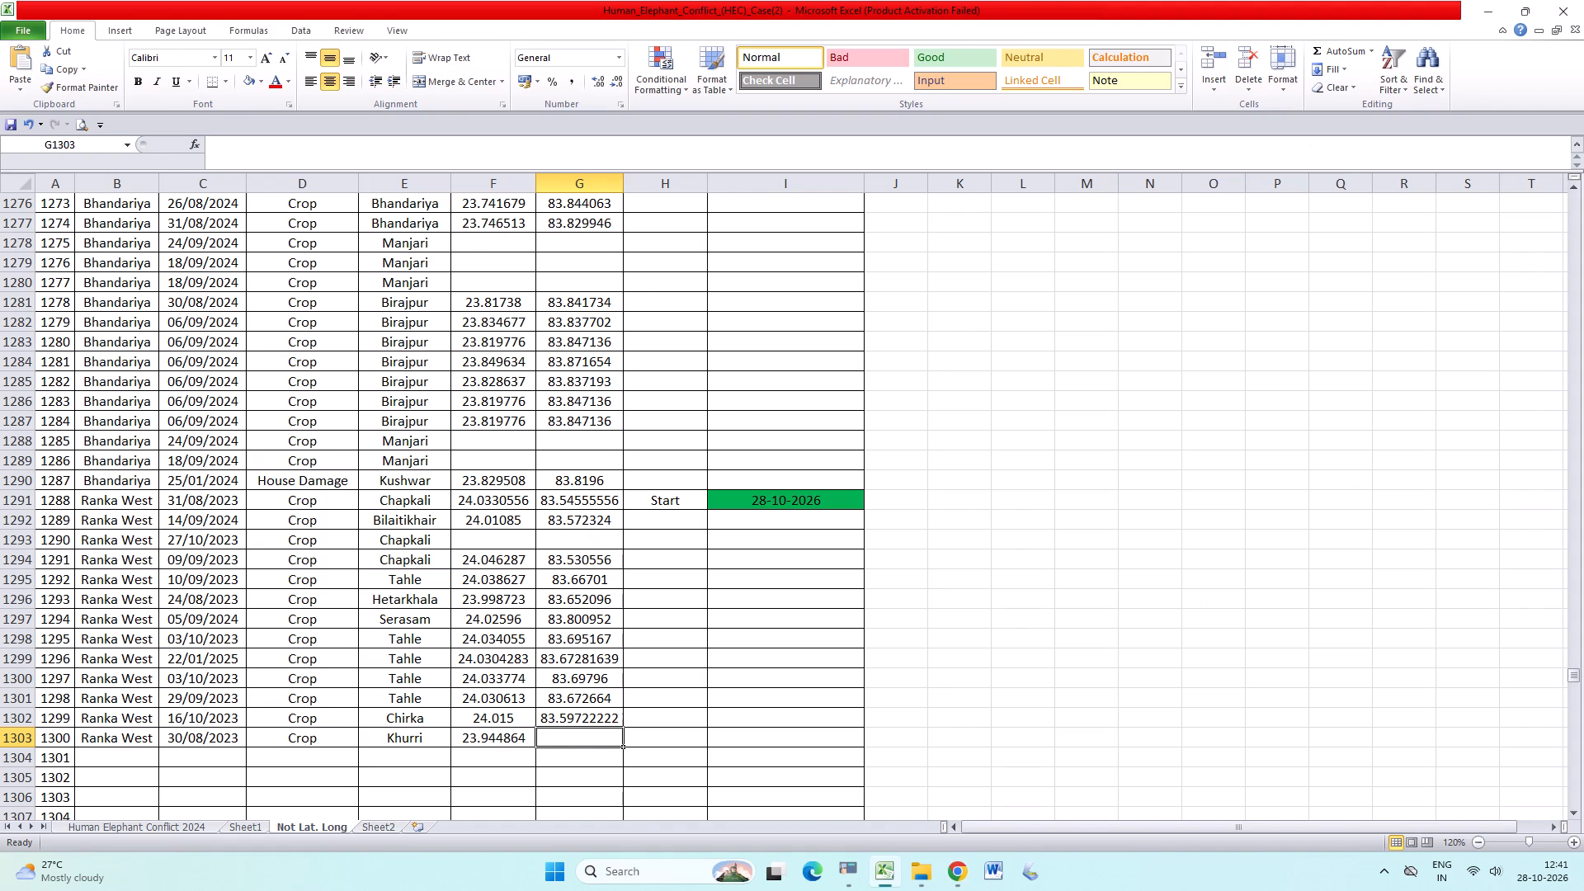
key("ctrl+v")
key("Return")
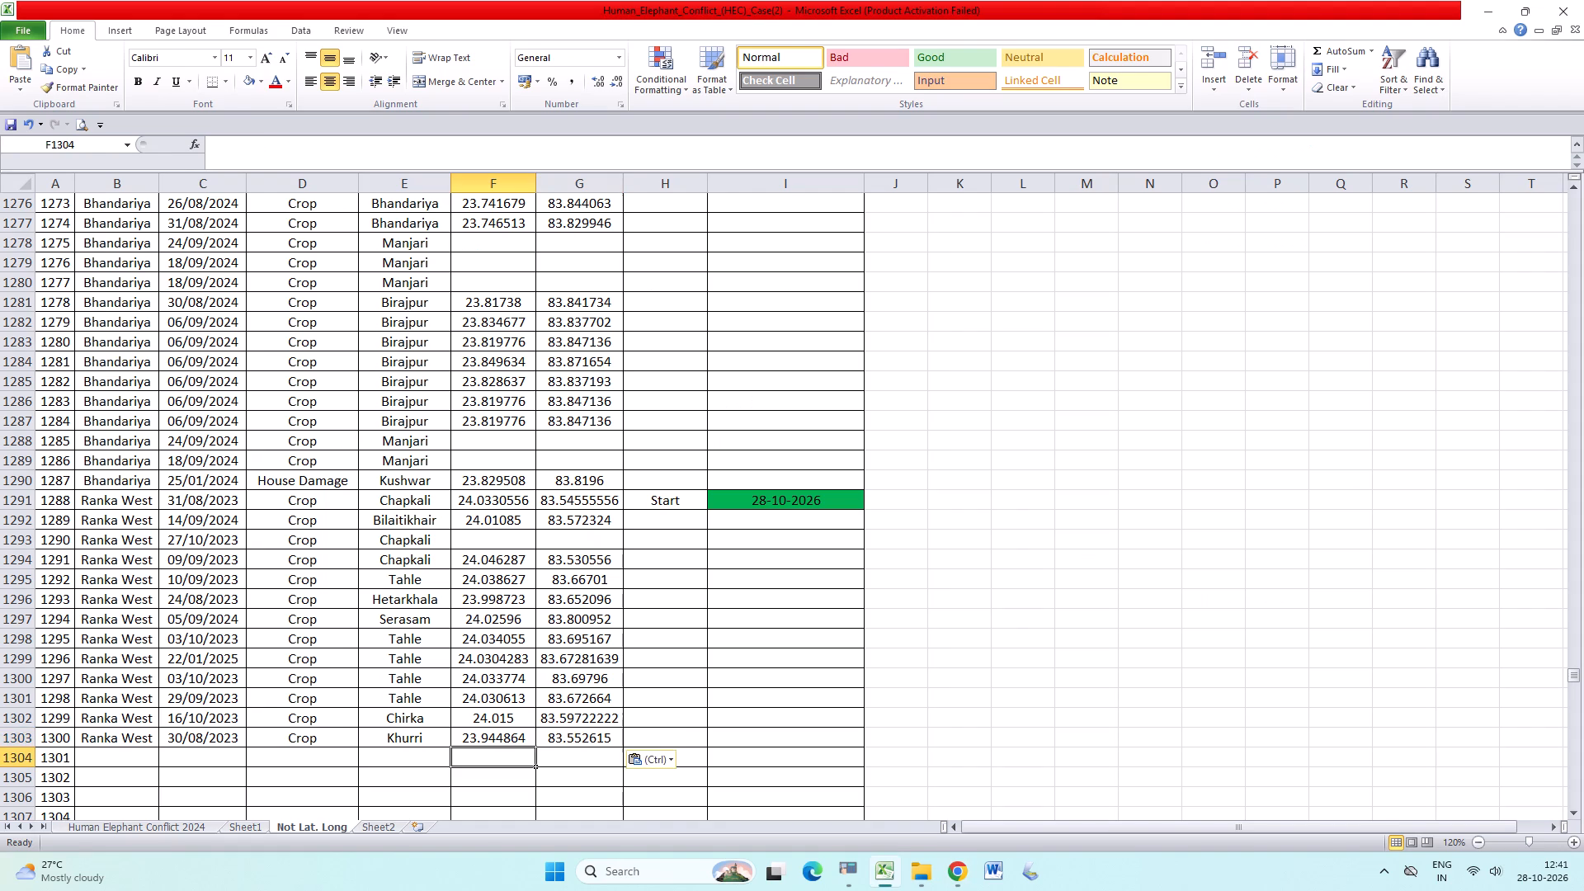
Go to cell B1304, the range-name cell of the next empty row, and save the workbook.
key("Left")
key("Left")
key("Left")
key("Left")
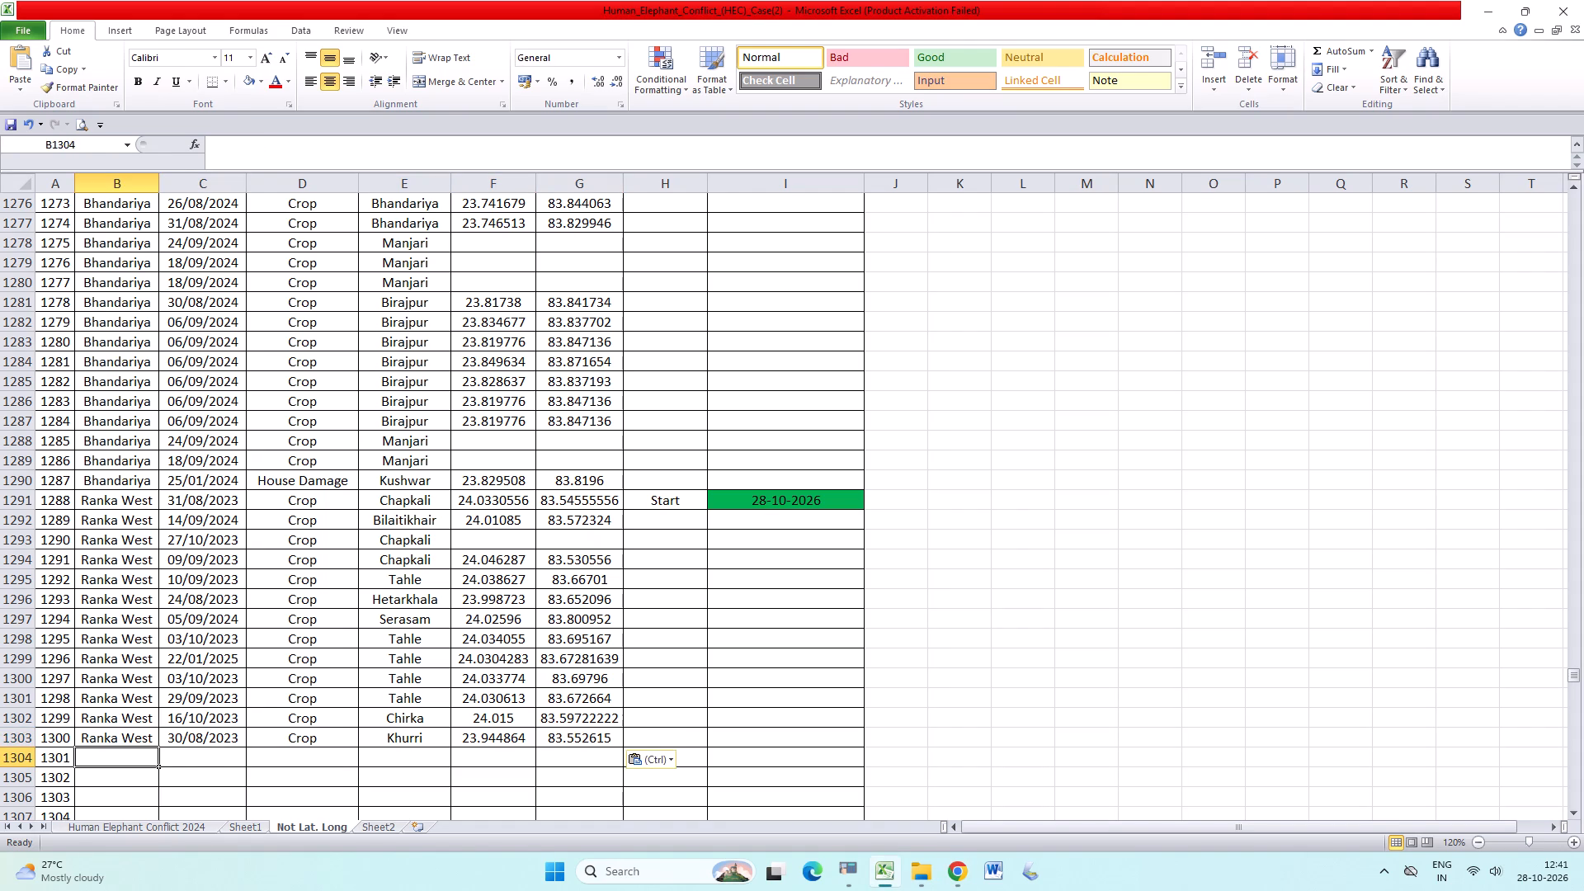
key("ctrl+s")
key("ctrl+s")
key("ctrl+s")
Open the Human Elephant Conflict 2024 sheet and look through its case records, dates and latitude formulas from the first row to the last.
left_click(184, 832)
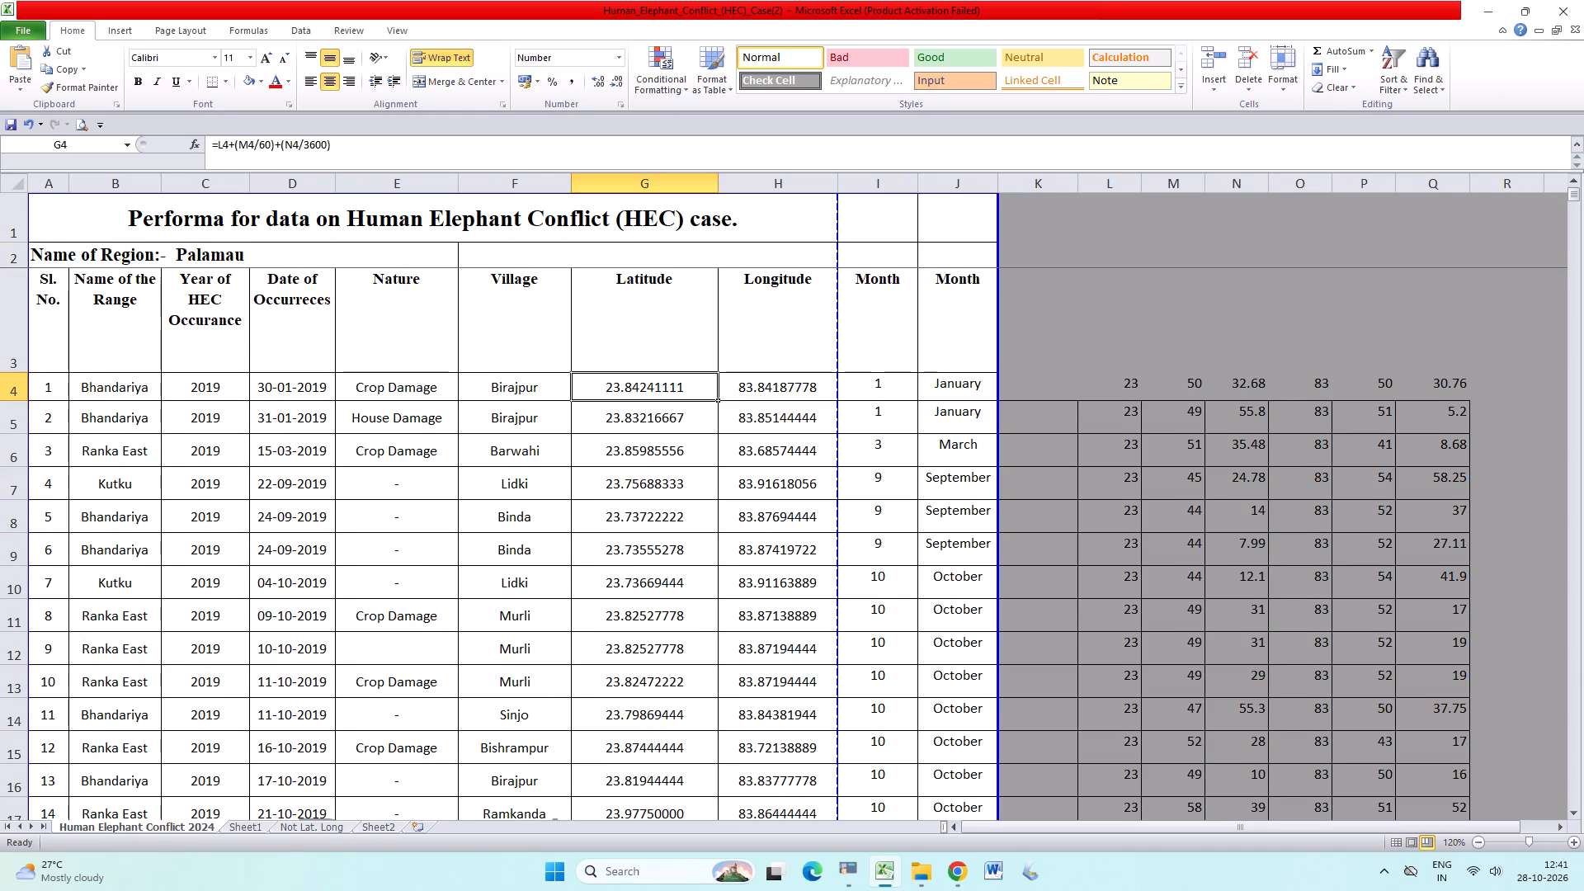
left_click(282, 393)
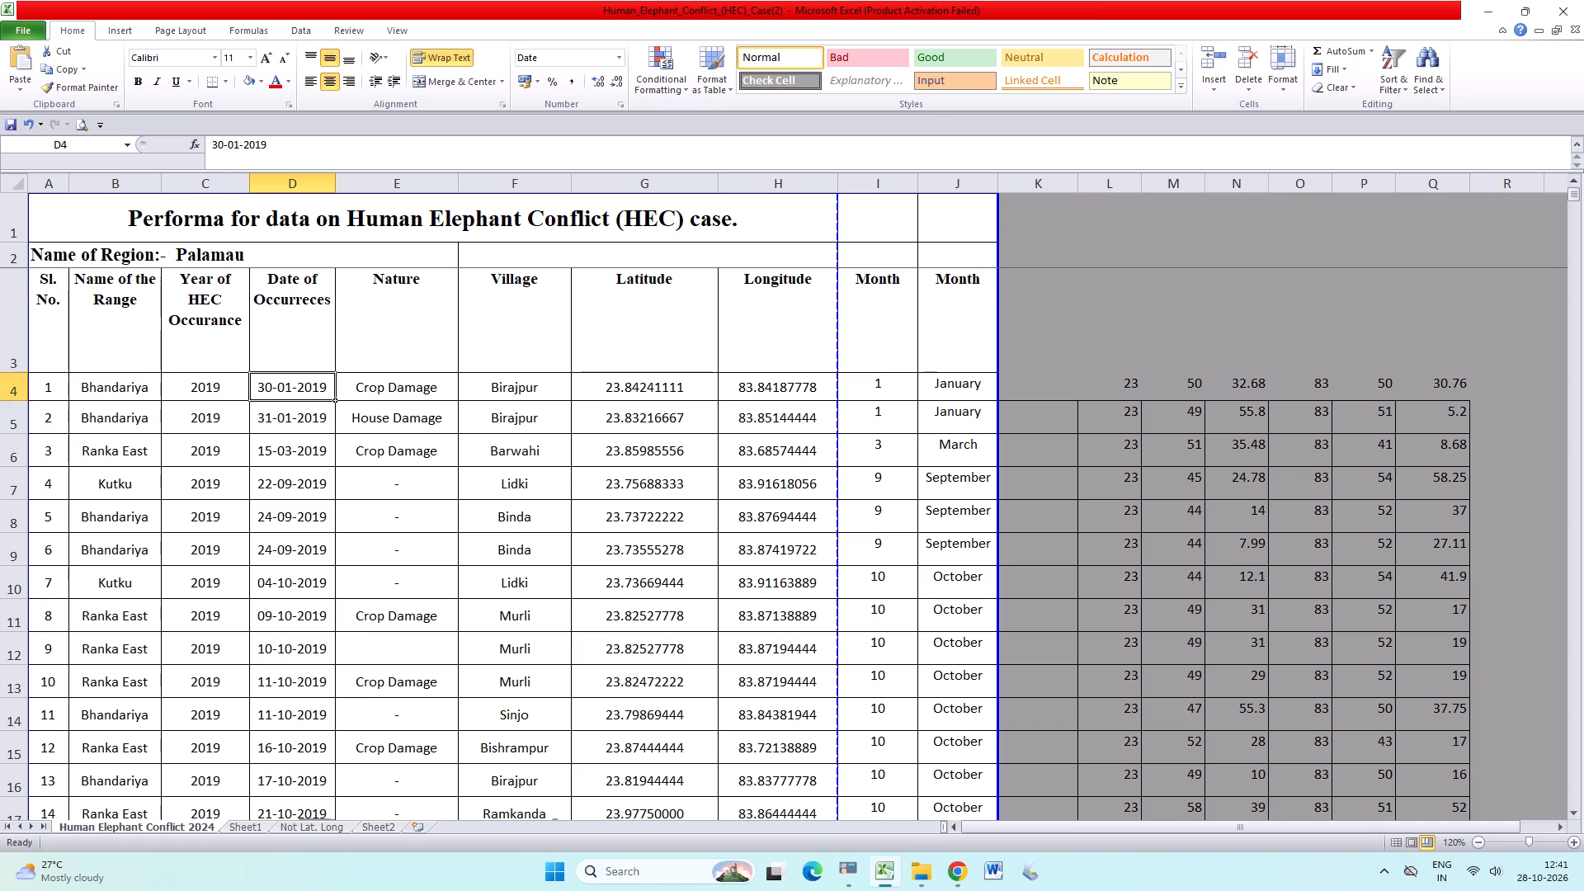
left_click(651, 413)
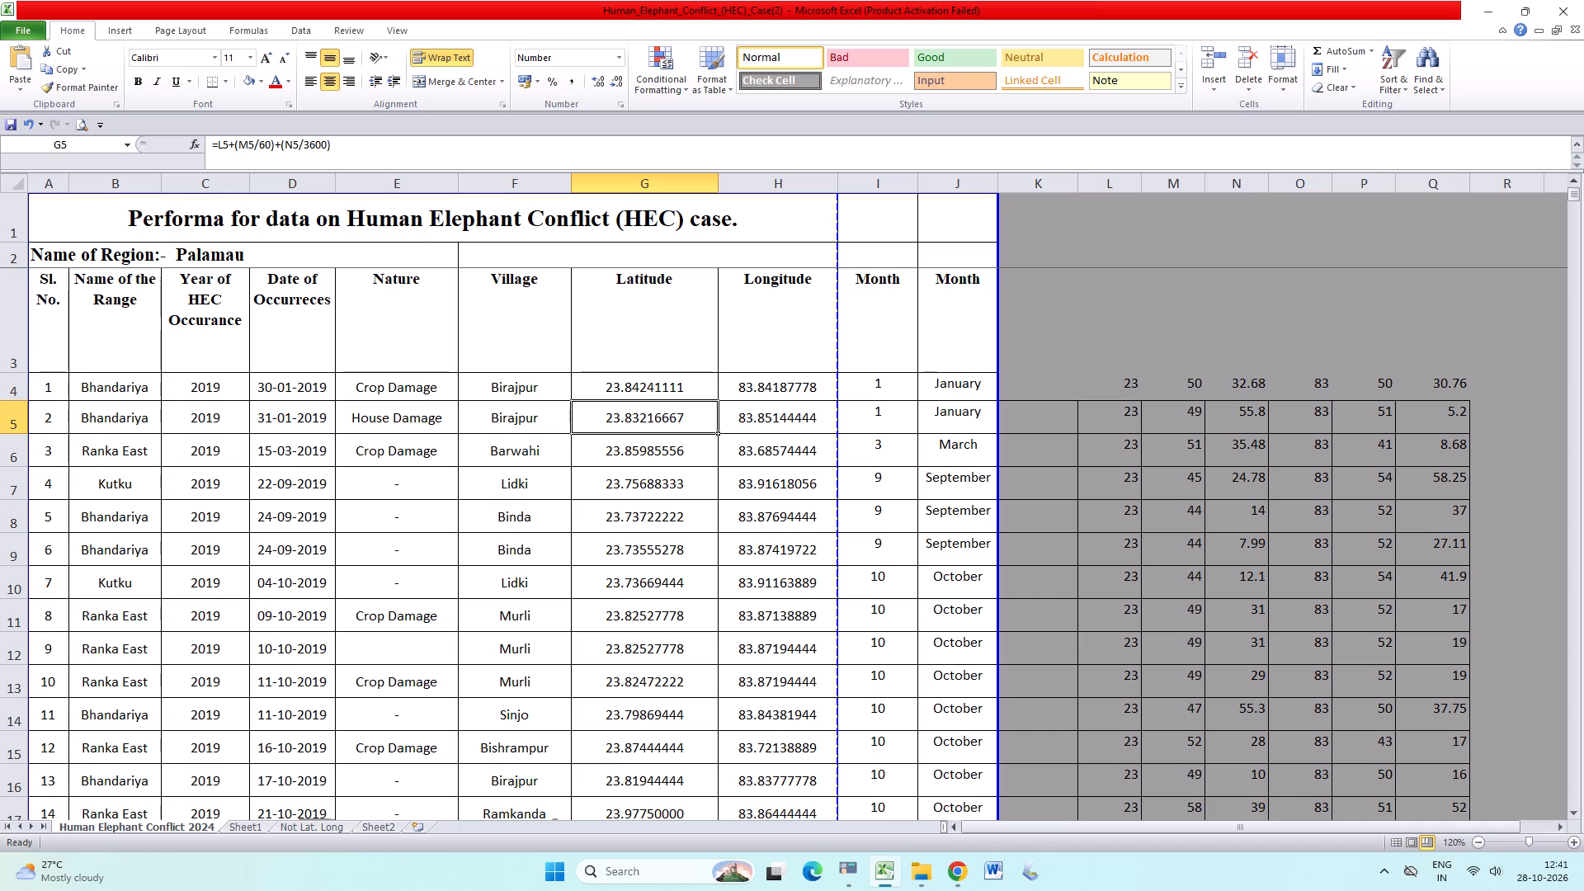
left_click(324, 835)
left_click(201, 825)
scroll(335, 599, "down", 4)
scroll(469, 699, "down", 7)
scroll(669, 563, "down", 4)
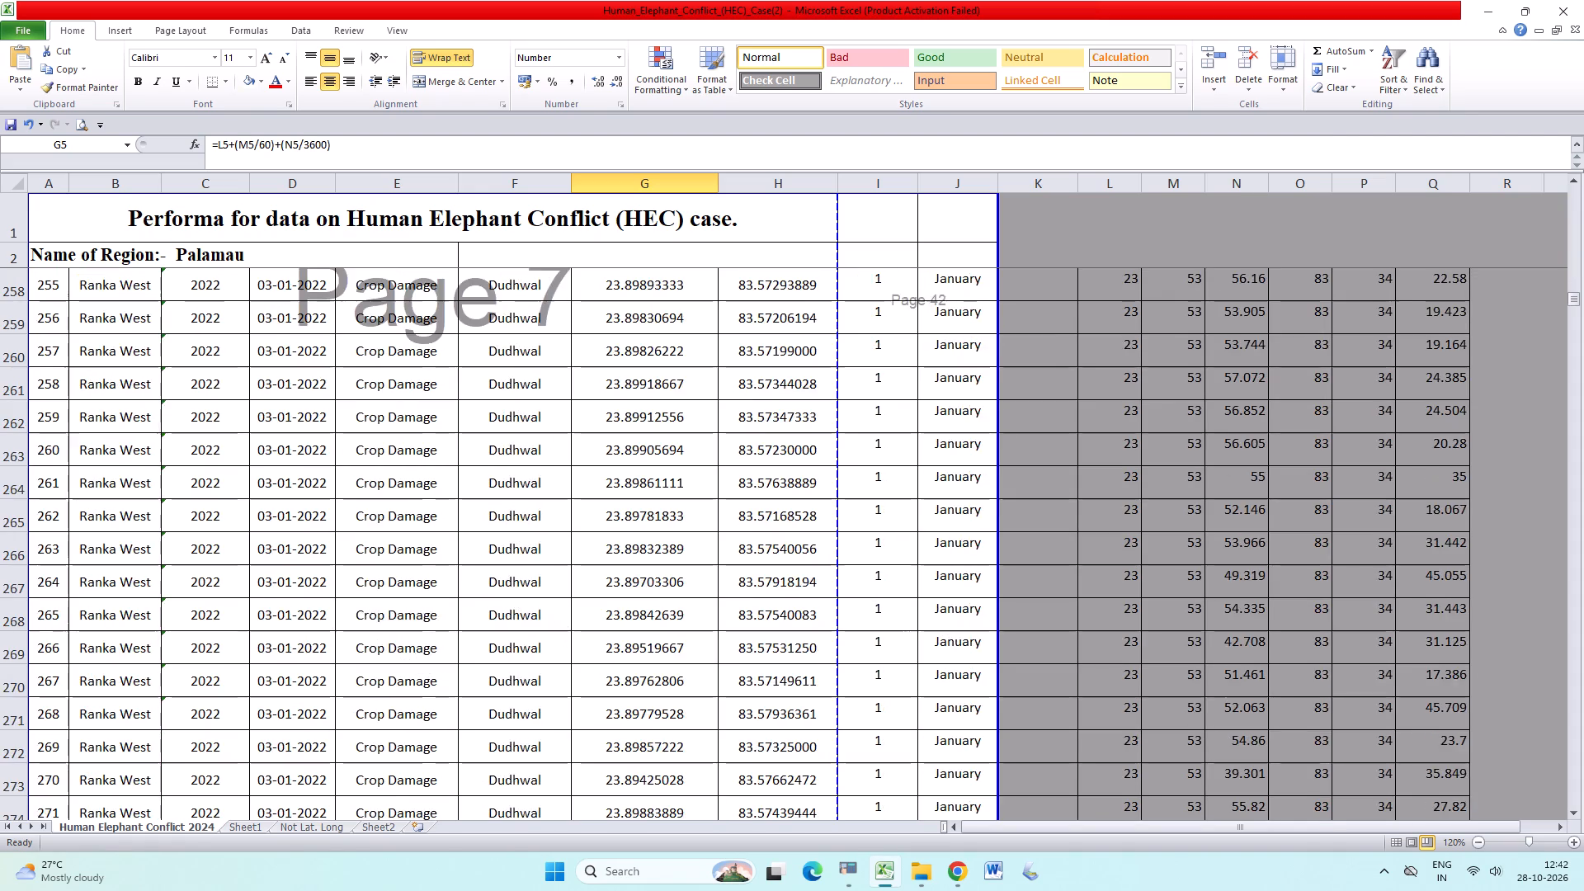
scroll(673, 605, "down", 8)
scroll(677, 606, "down", 15)
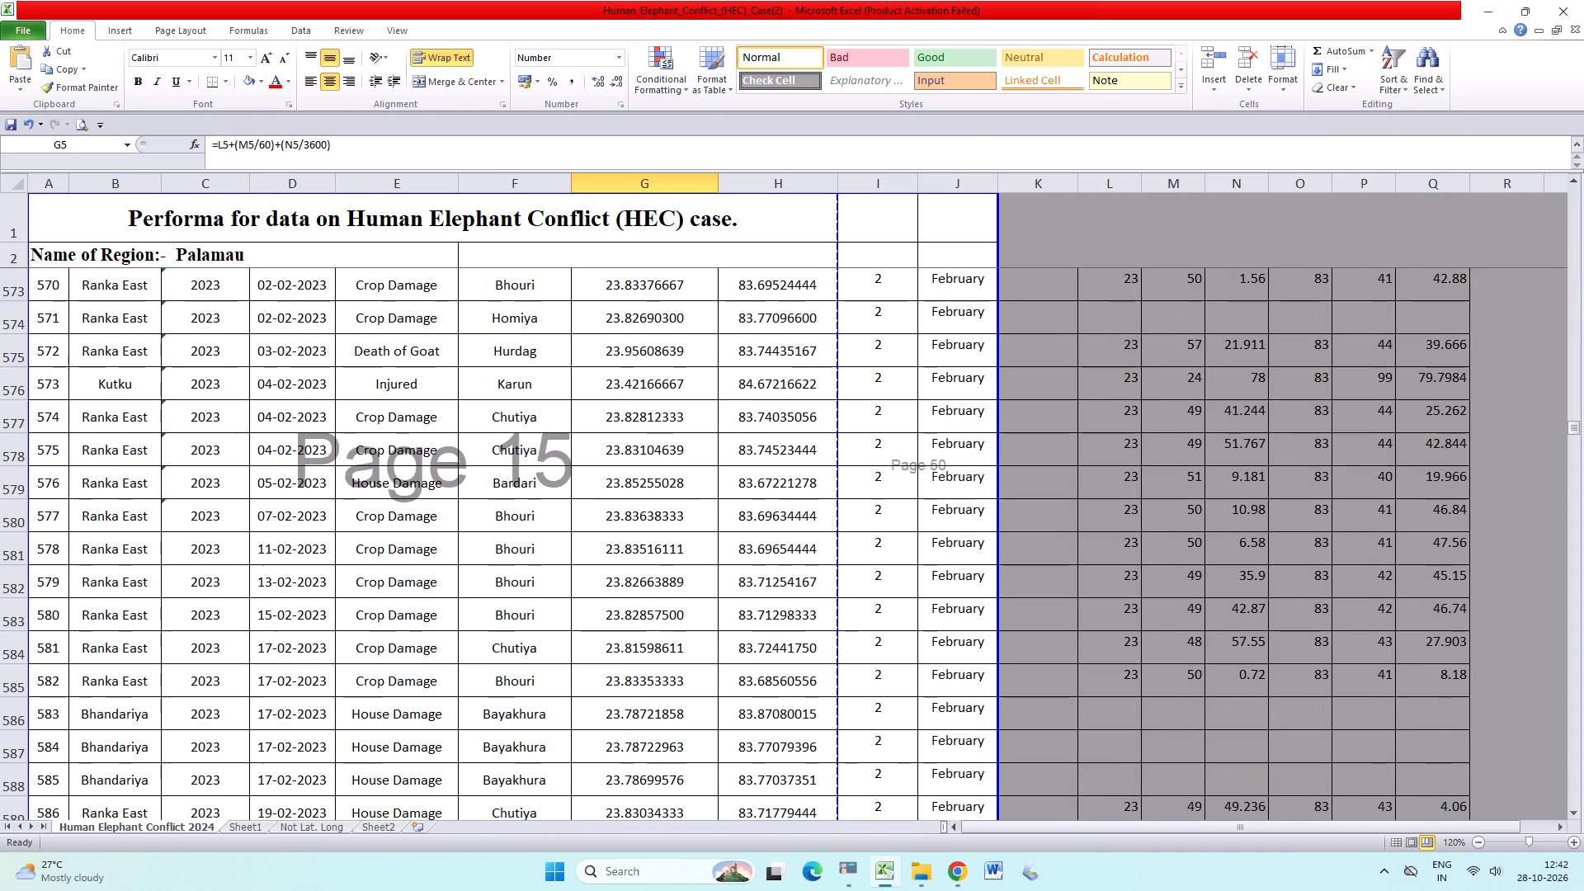
left_click_drag(1573, 431, 1581, 610)
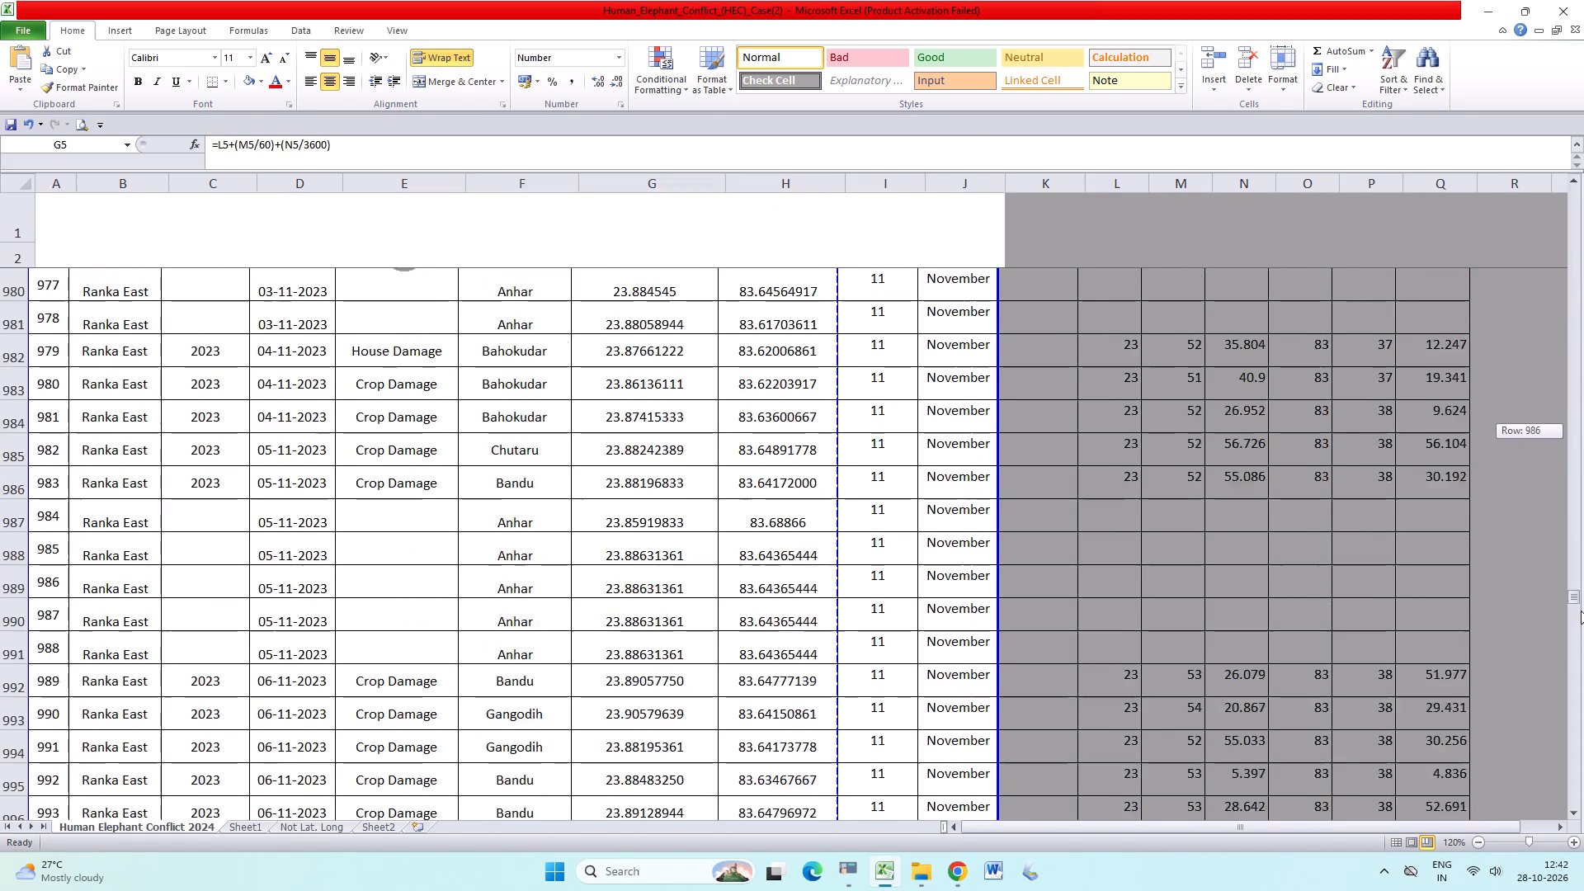
left_click_drag(1581, 610, 1583, 781)
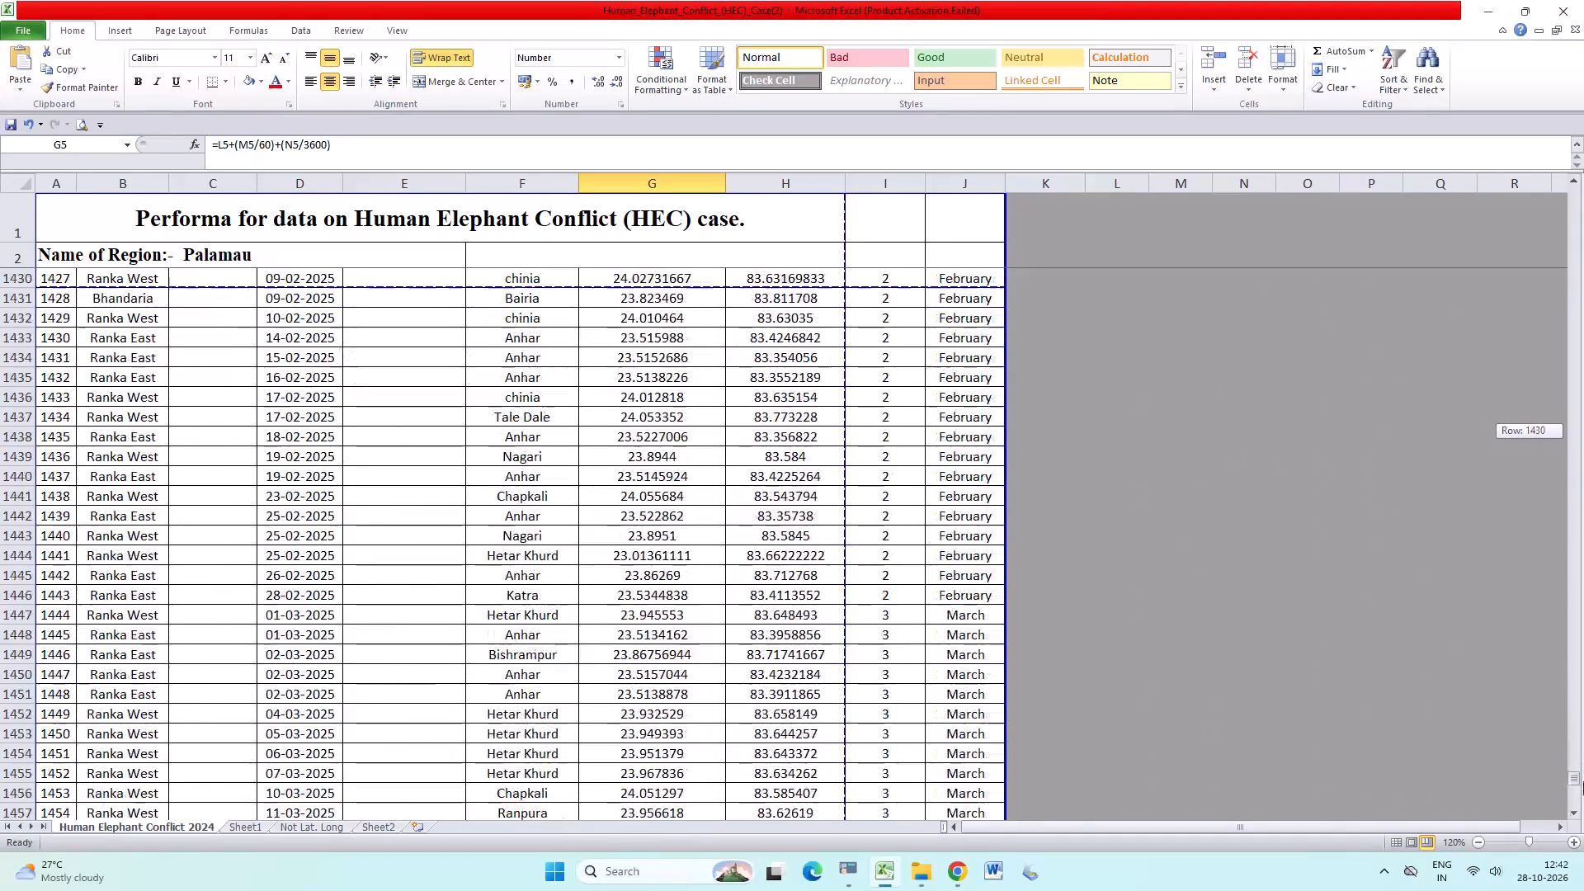
left_click_drag(1583, 781, 1582, 840)
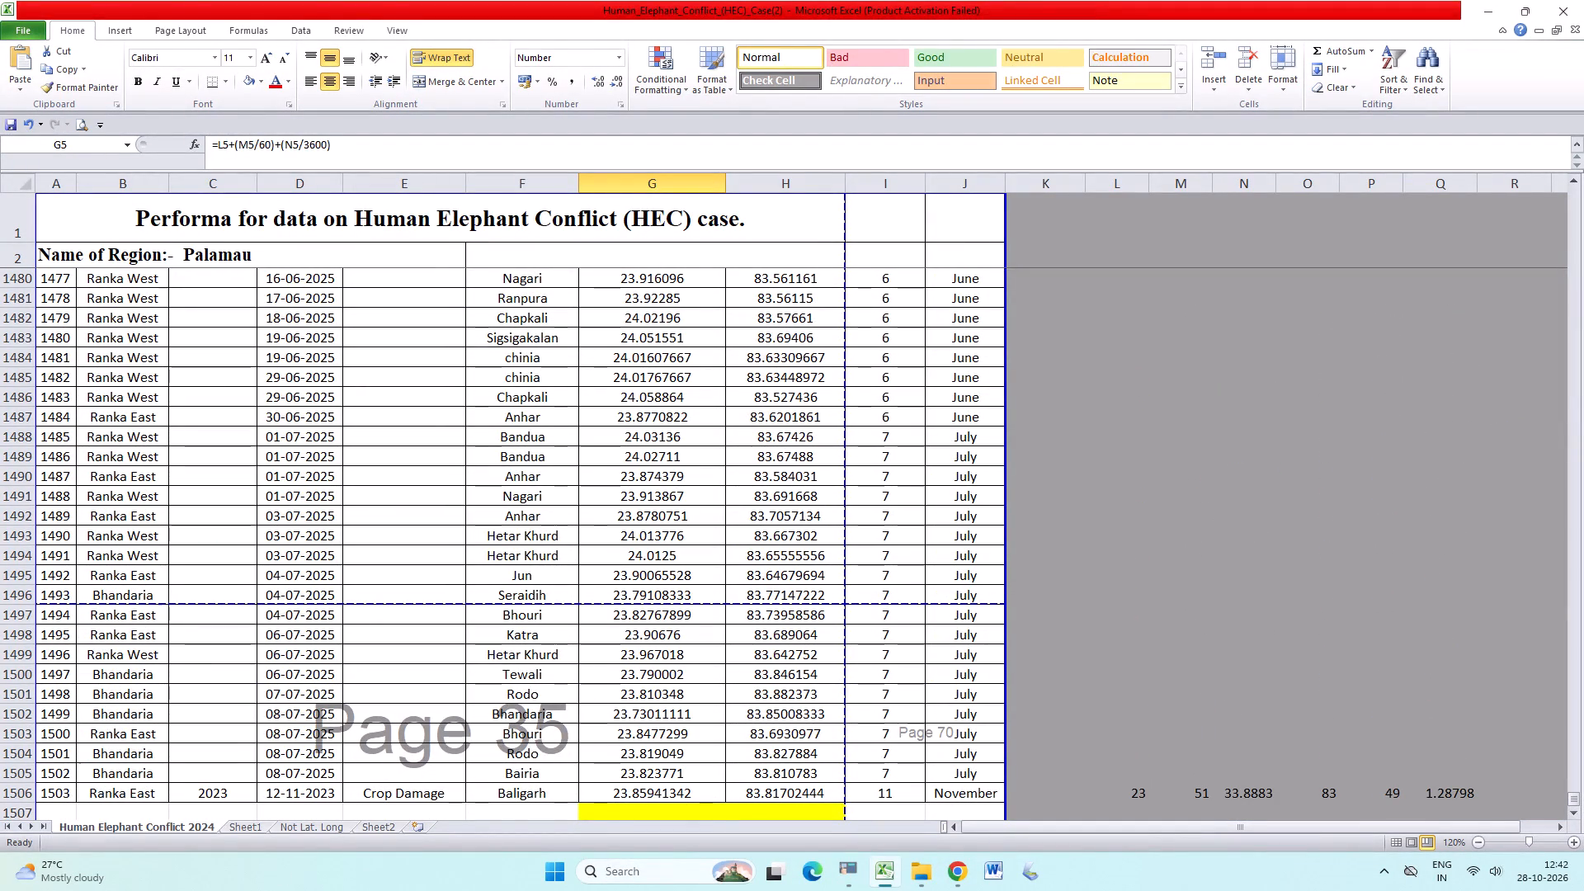
Examine the 2024 and late-2023 records back to row 1096, checking that Kutku entry's year and nature cells.
scroll(379, 587, "up", 11)
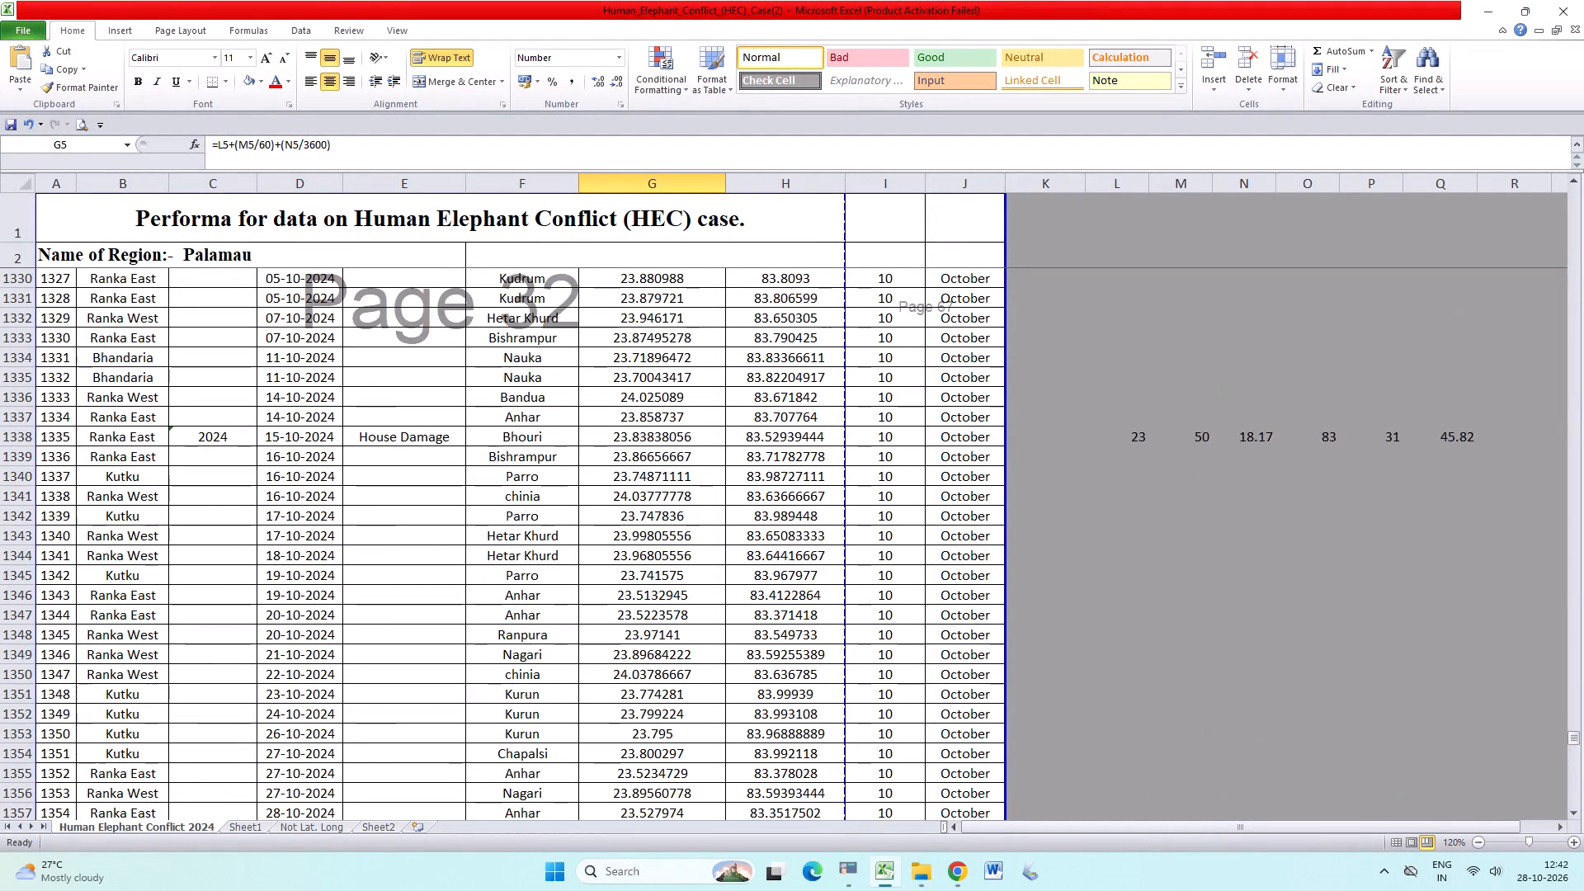
scroll(379, 587, "up", 2)
scroll(379, 587, "down", 2)
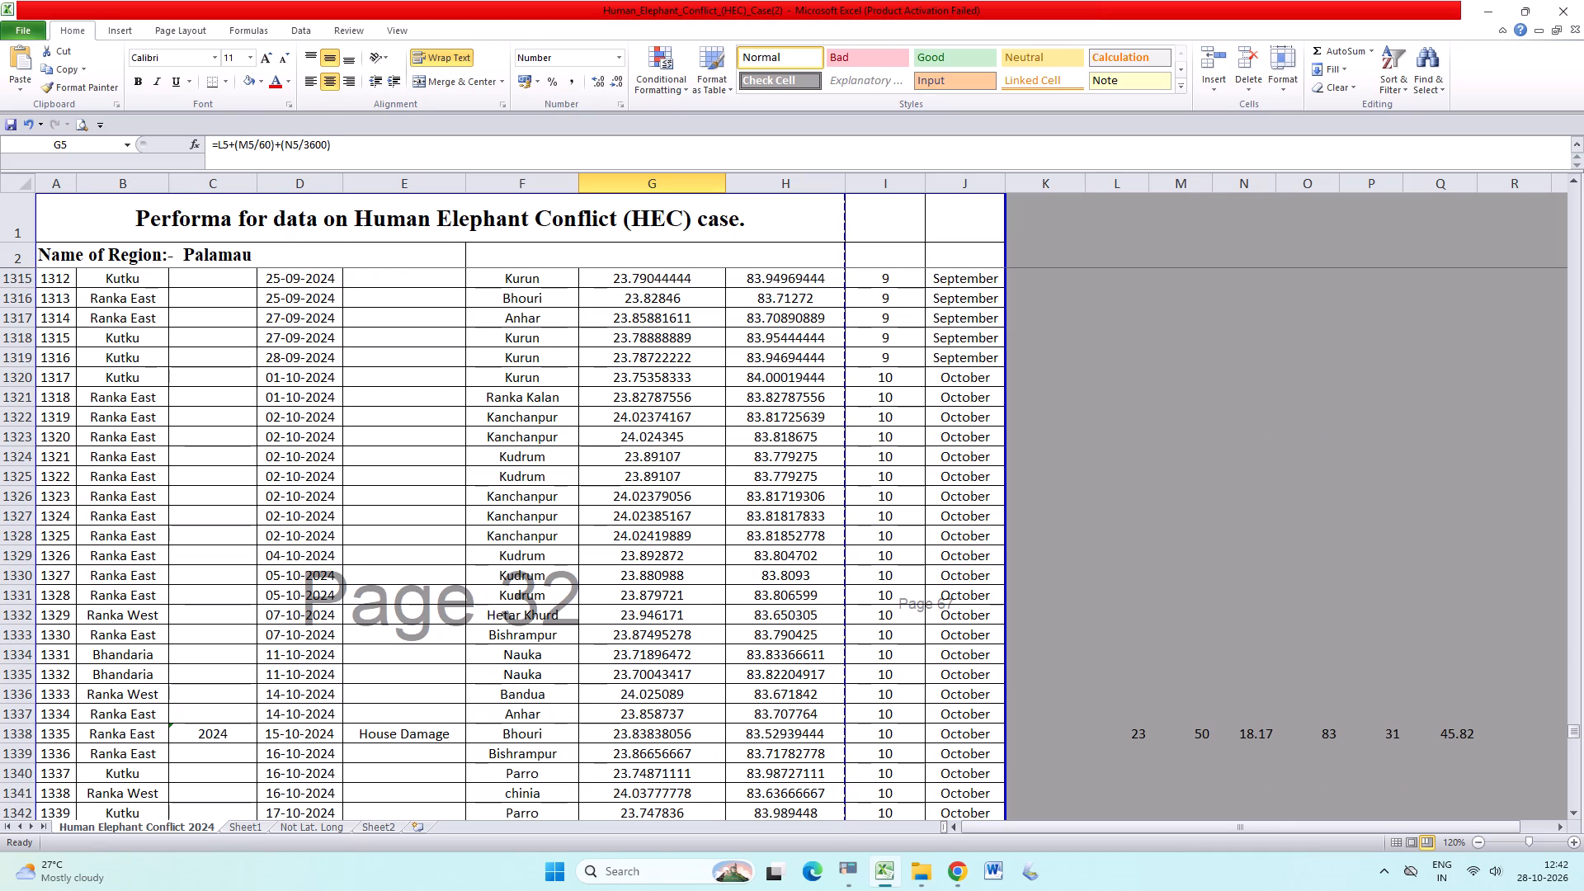
scroll(331, 549, "up", 4)
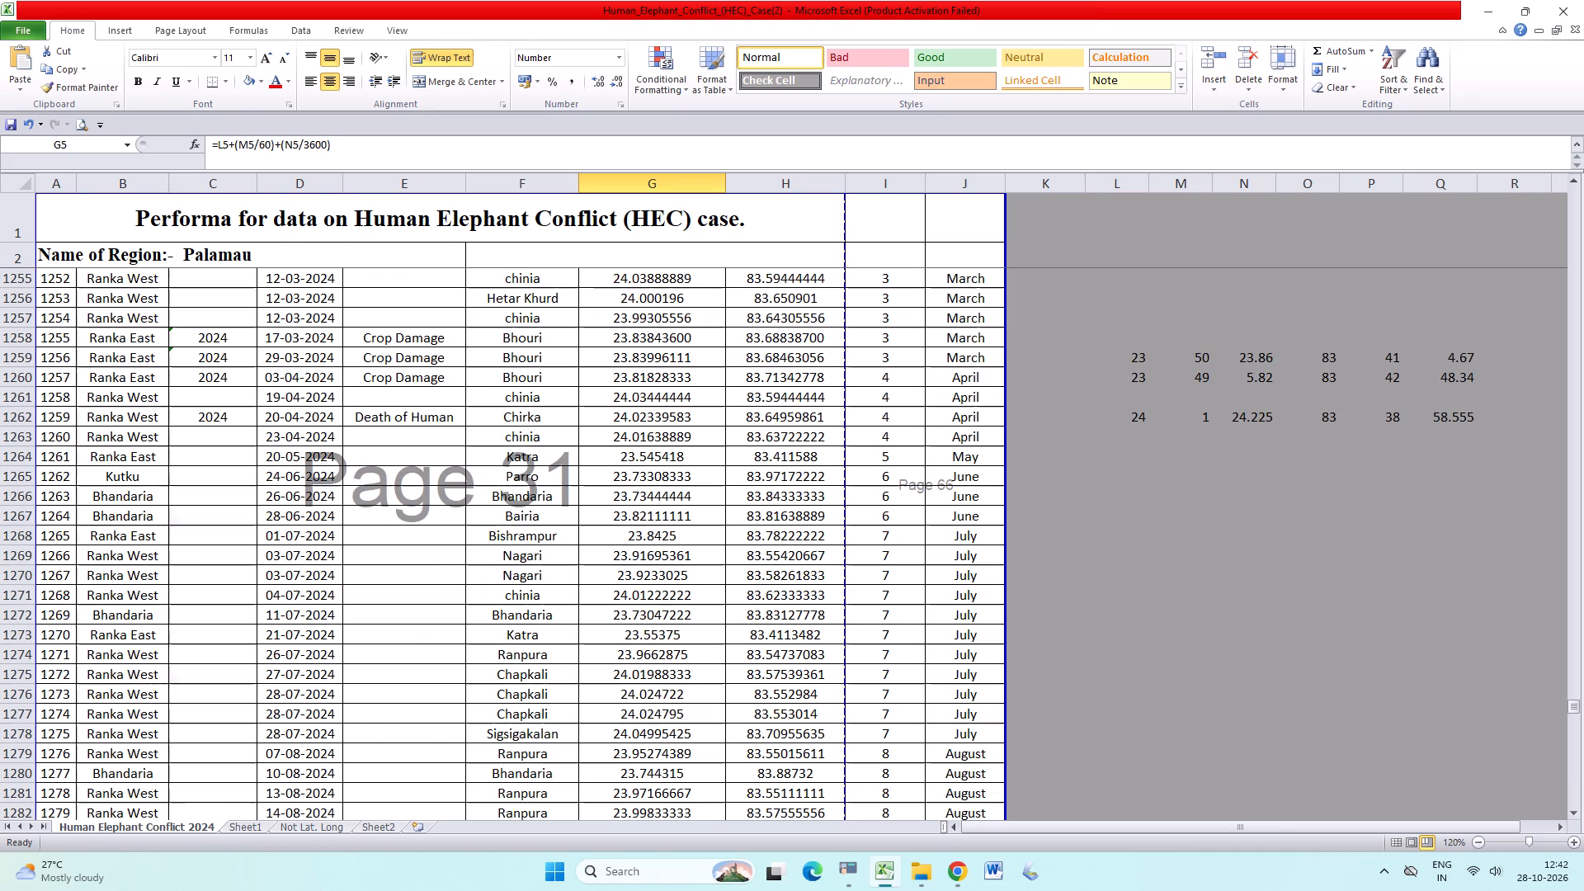
scroll(834, 462, "up", 5)
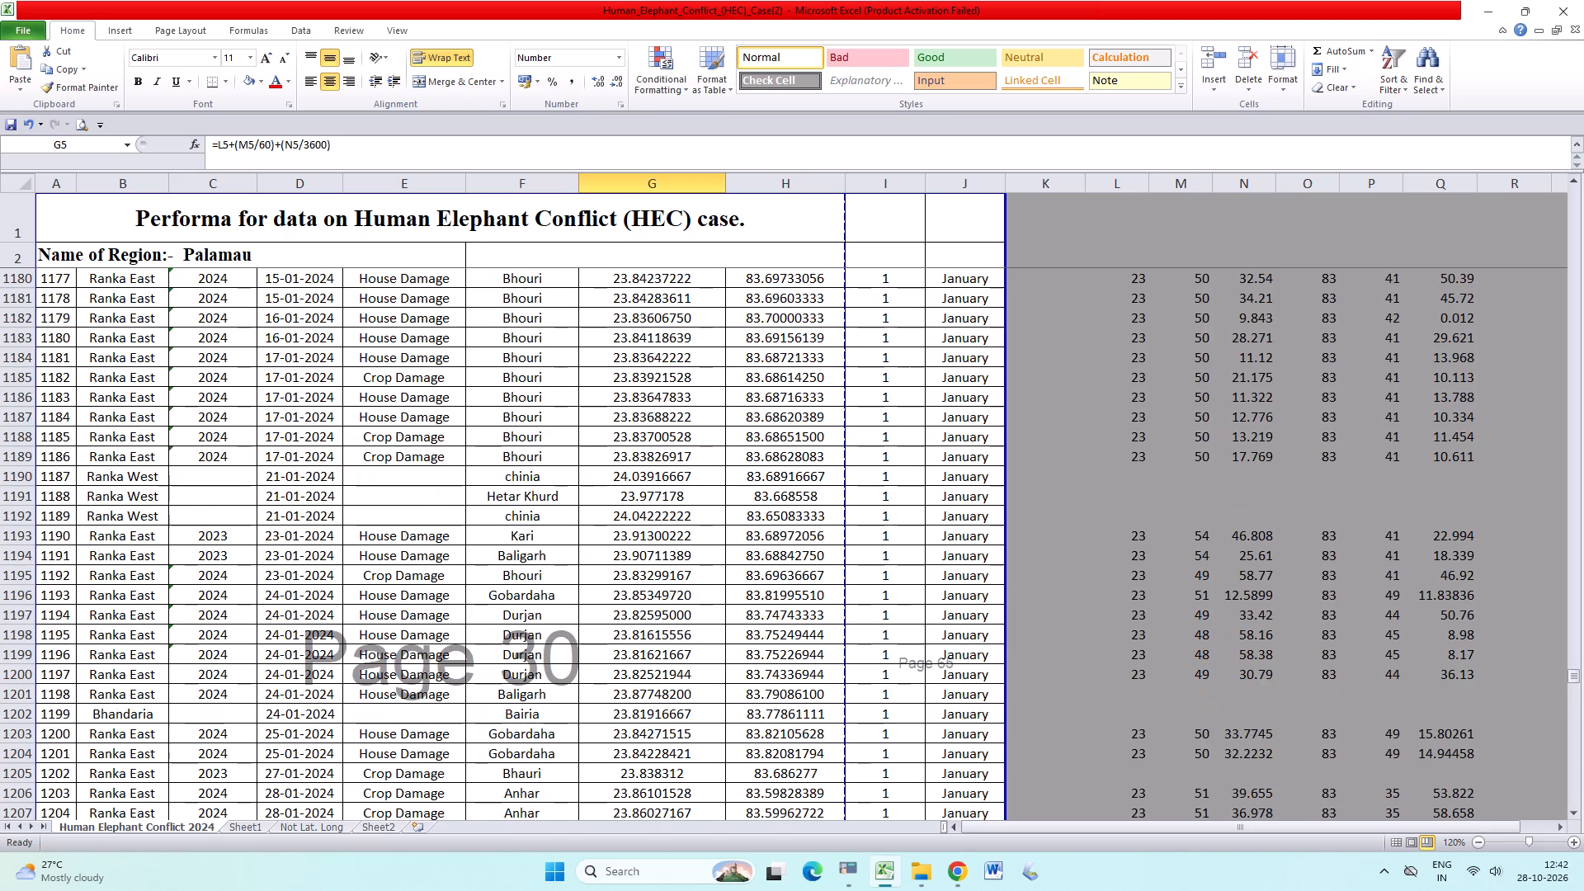
scroll(848, 457, "up", 6)
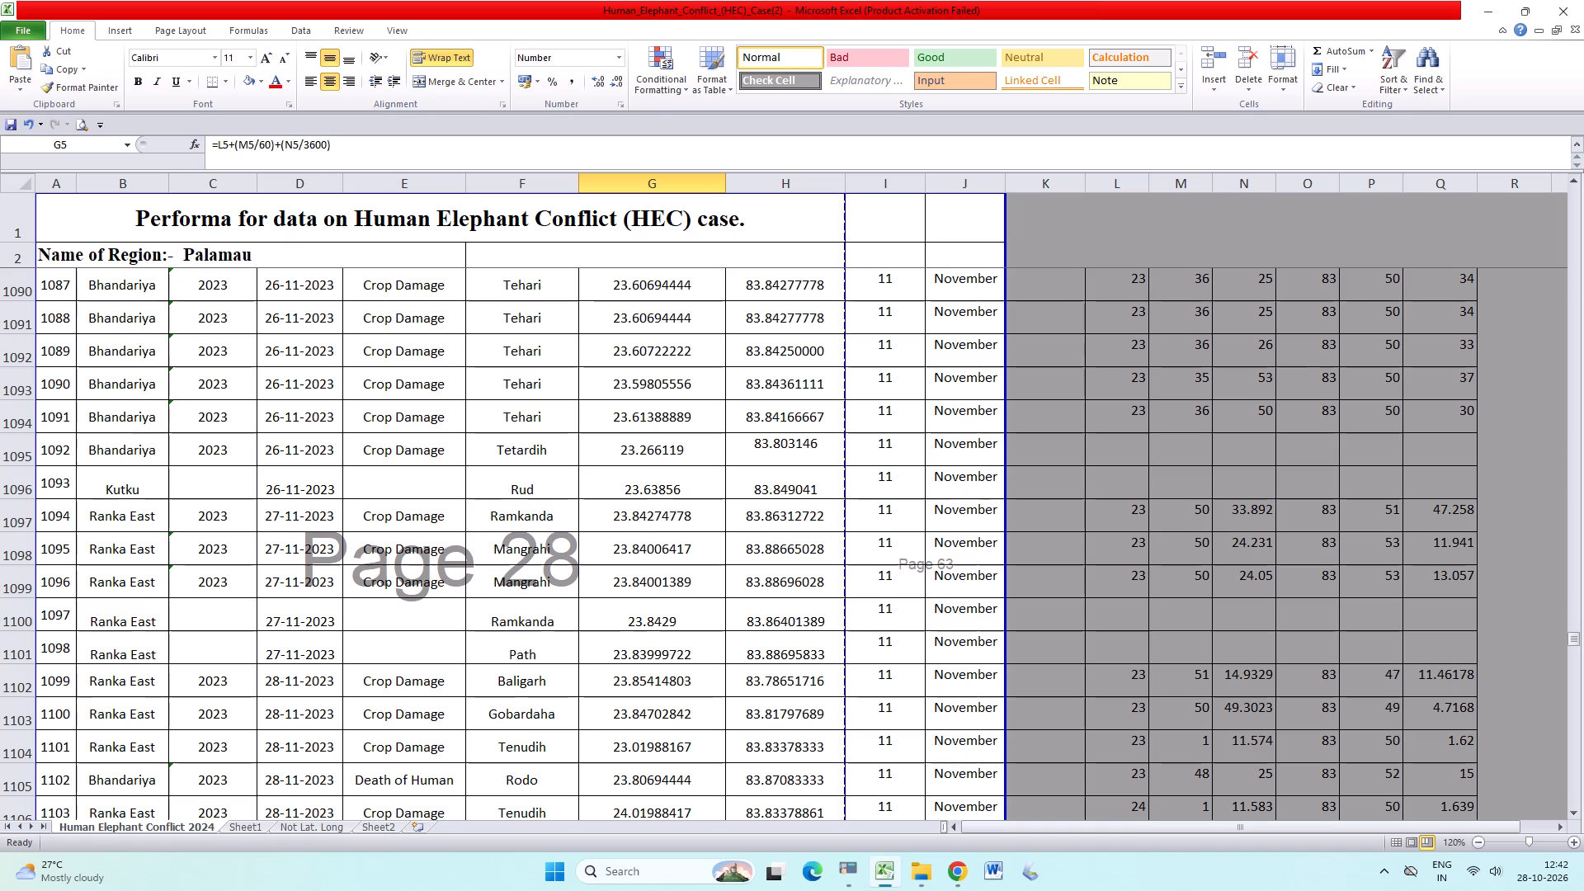
left_click(223, 485)
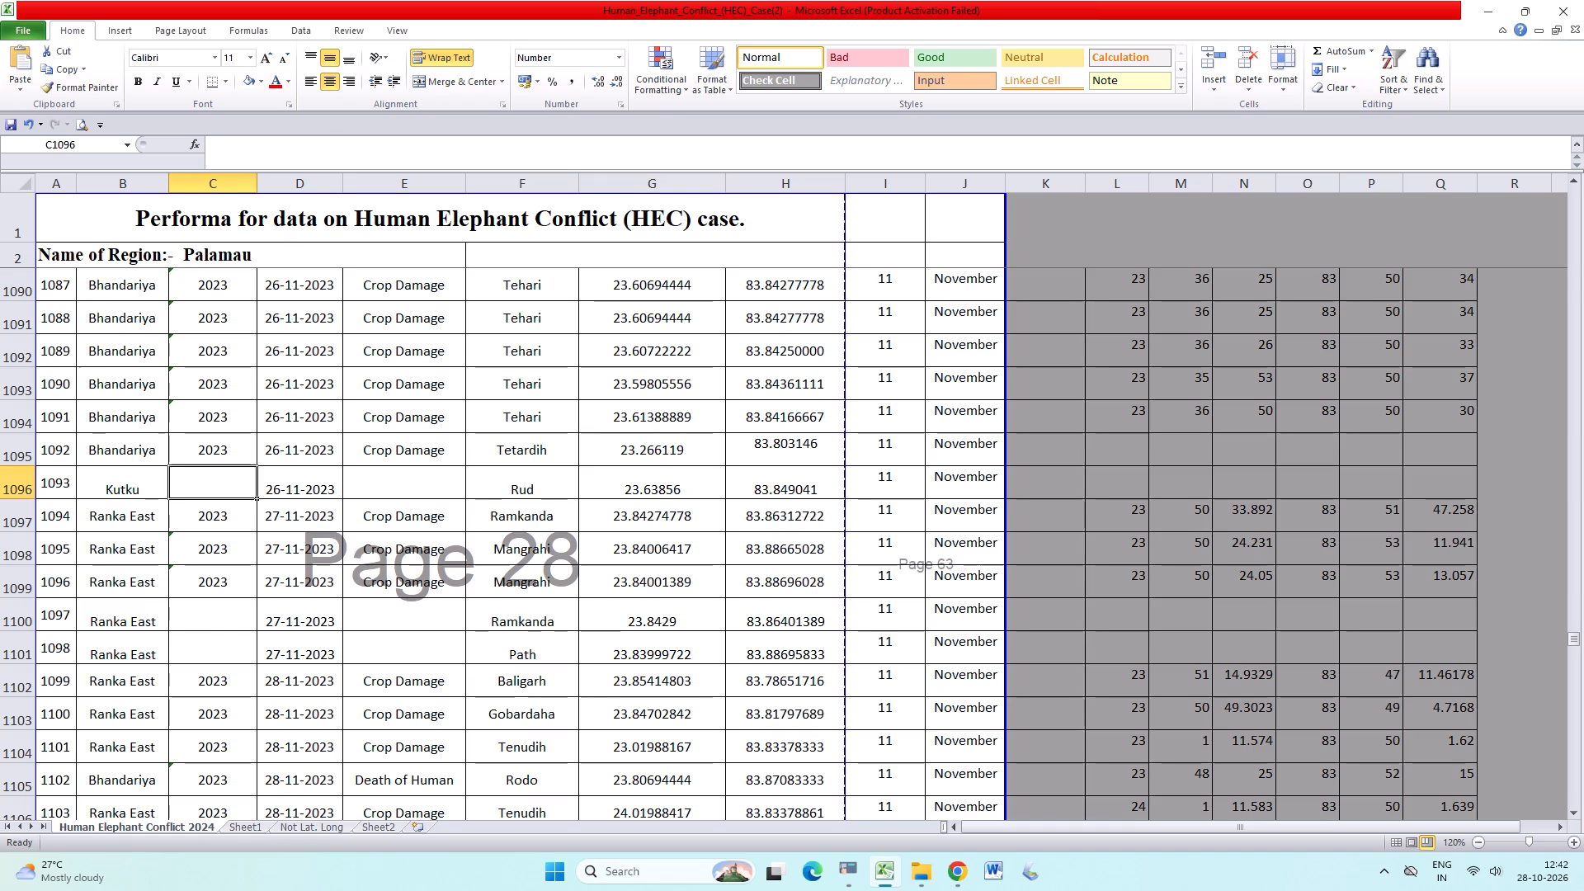
left_click(378, 486)
left_click(170, 480)
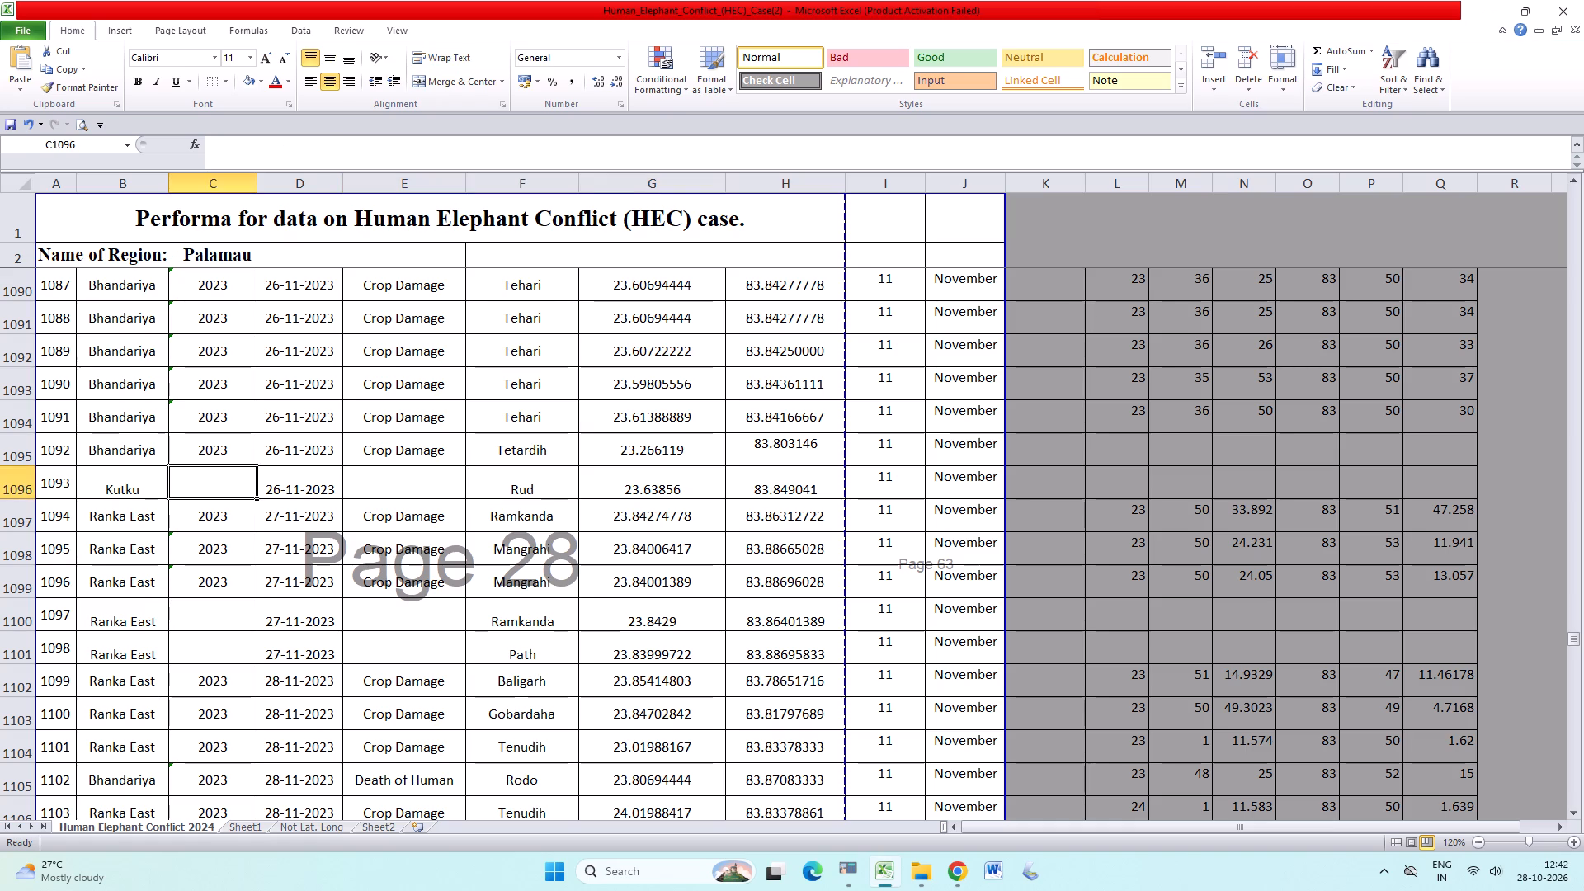
Examine the September to November 2023 records, checking the year and nature cells of the Ranka West entries around rows 741 to 744.
scroll(503, 676, "up", 5)
scroll(309, 501, "up", 5)
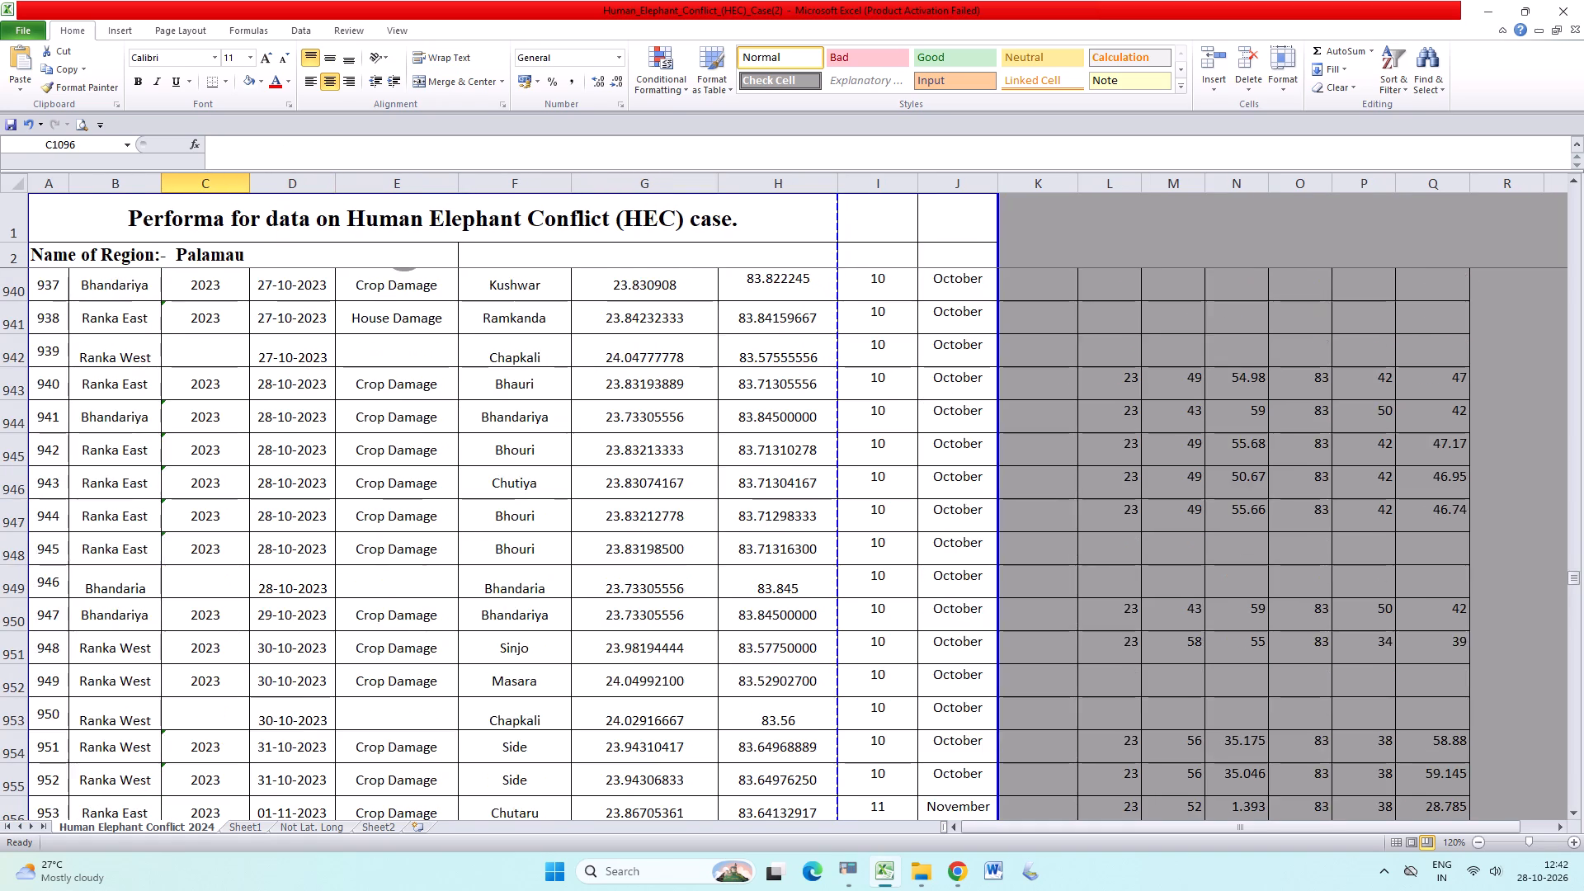
scroll(483, 493, "up", 18)
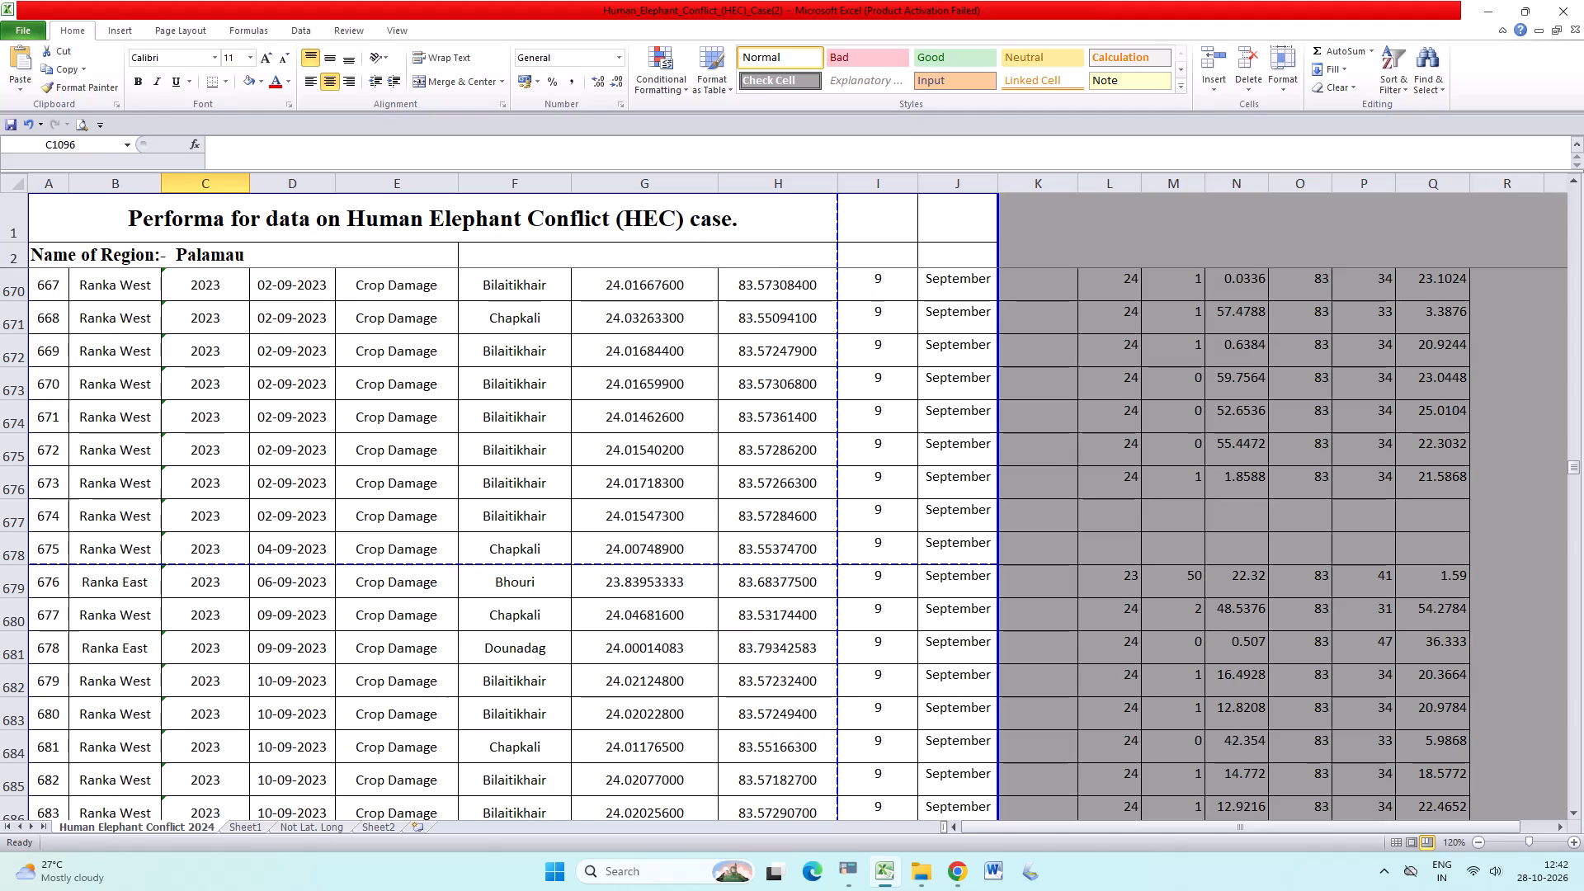
scroll(484, 493, "down", 4)
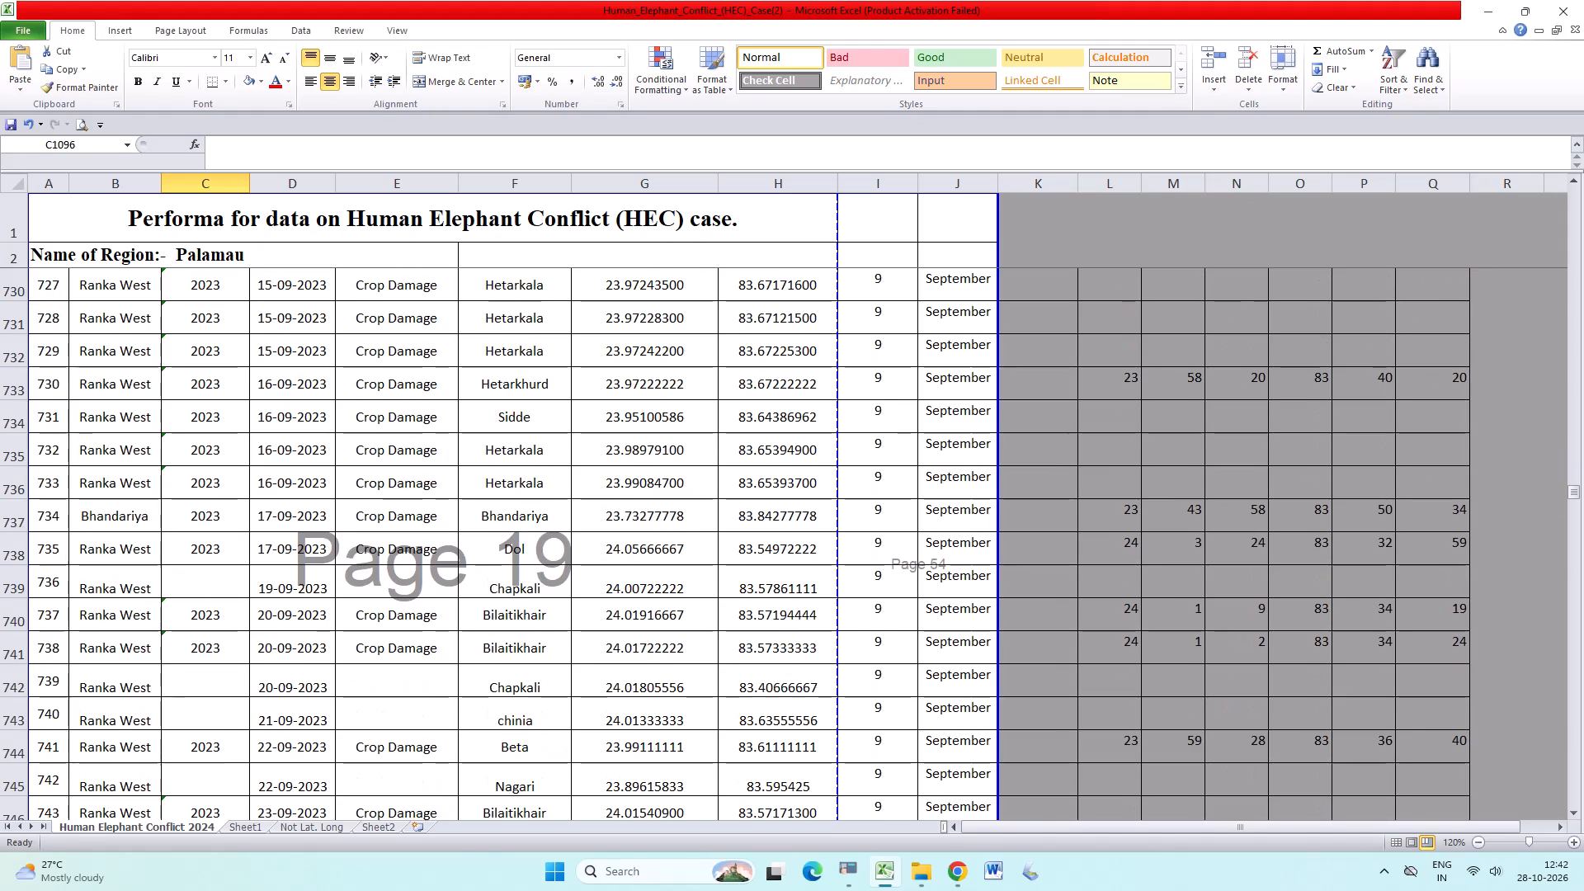
left_click(403, 656)
left_click(403, 724)
left_click(191, 686)
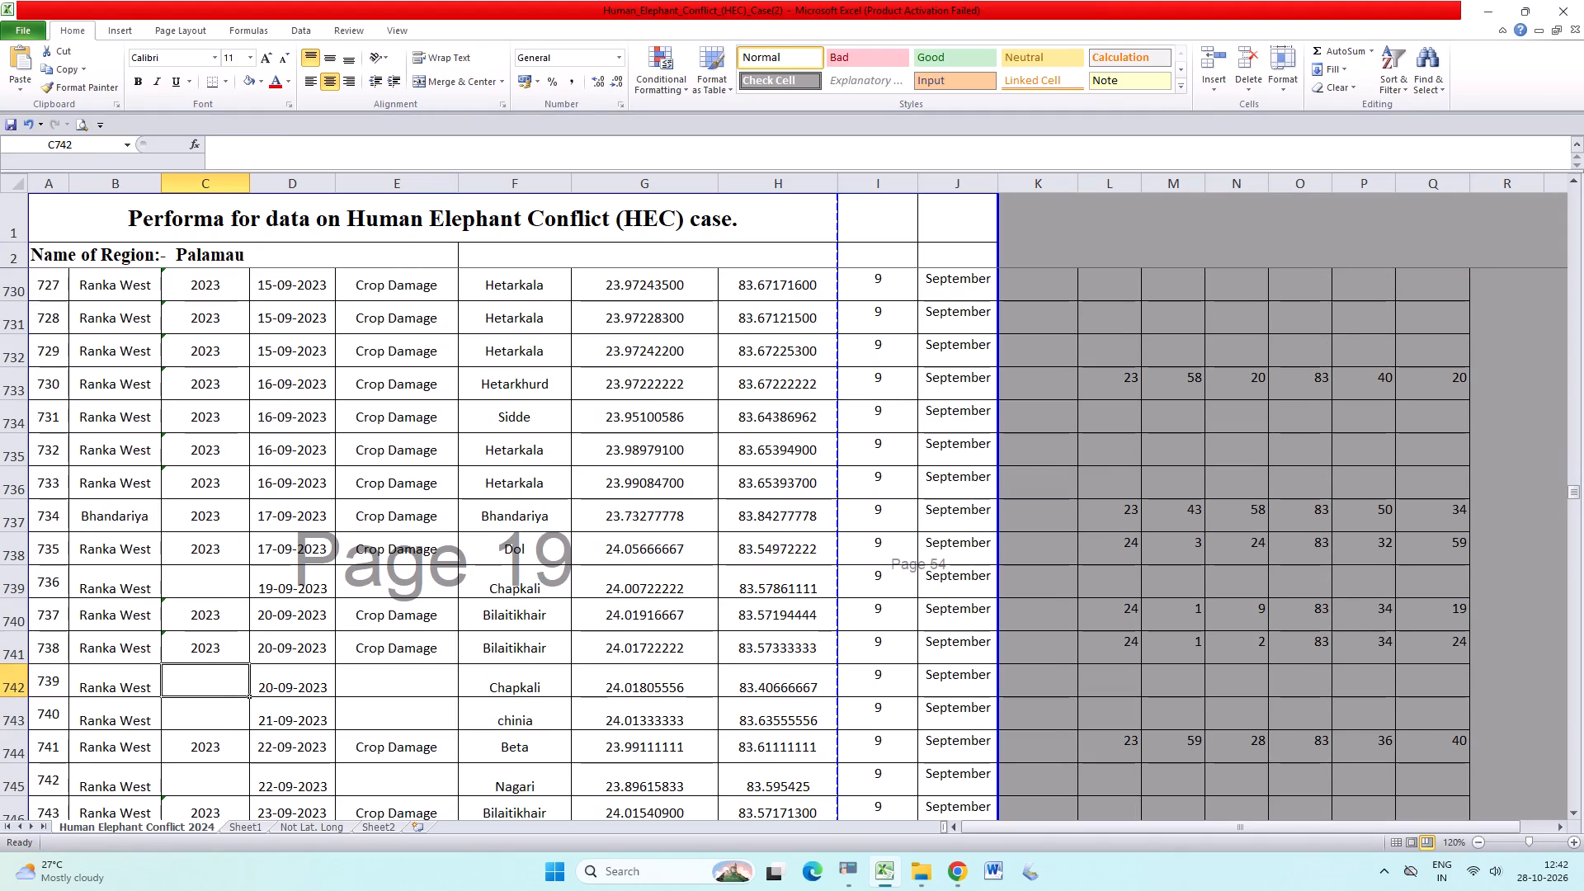
left_click(194, 737)
Return to the Not Lat. Long sheet at the empty rows starting from row 1304.
left_click(304, 825)
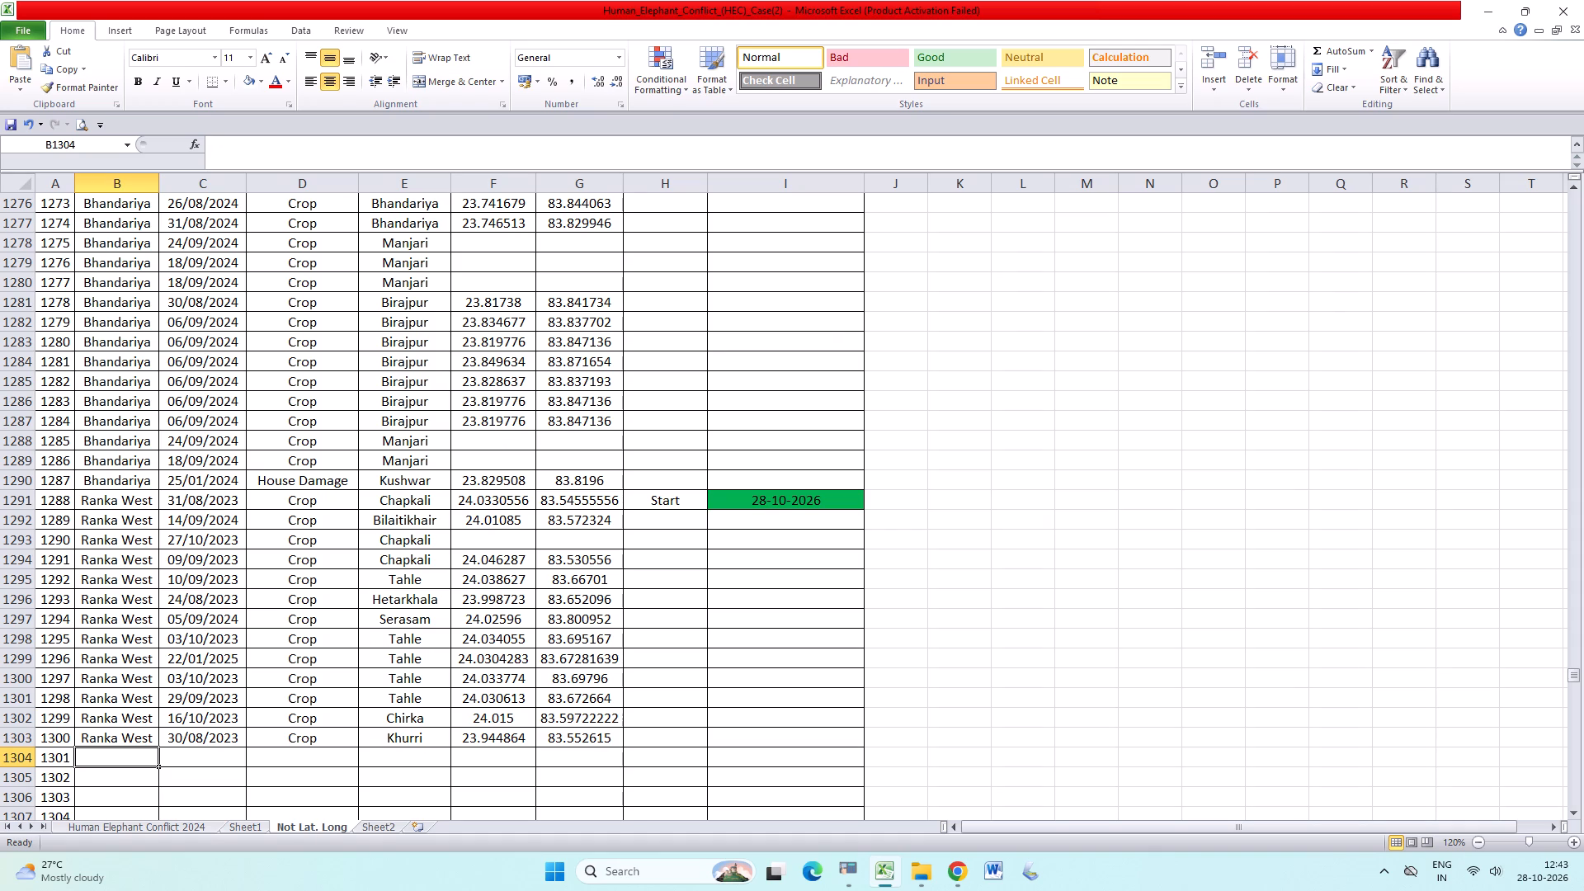
scroll(573, 742, "down", 1)
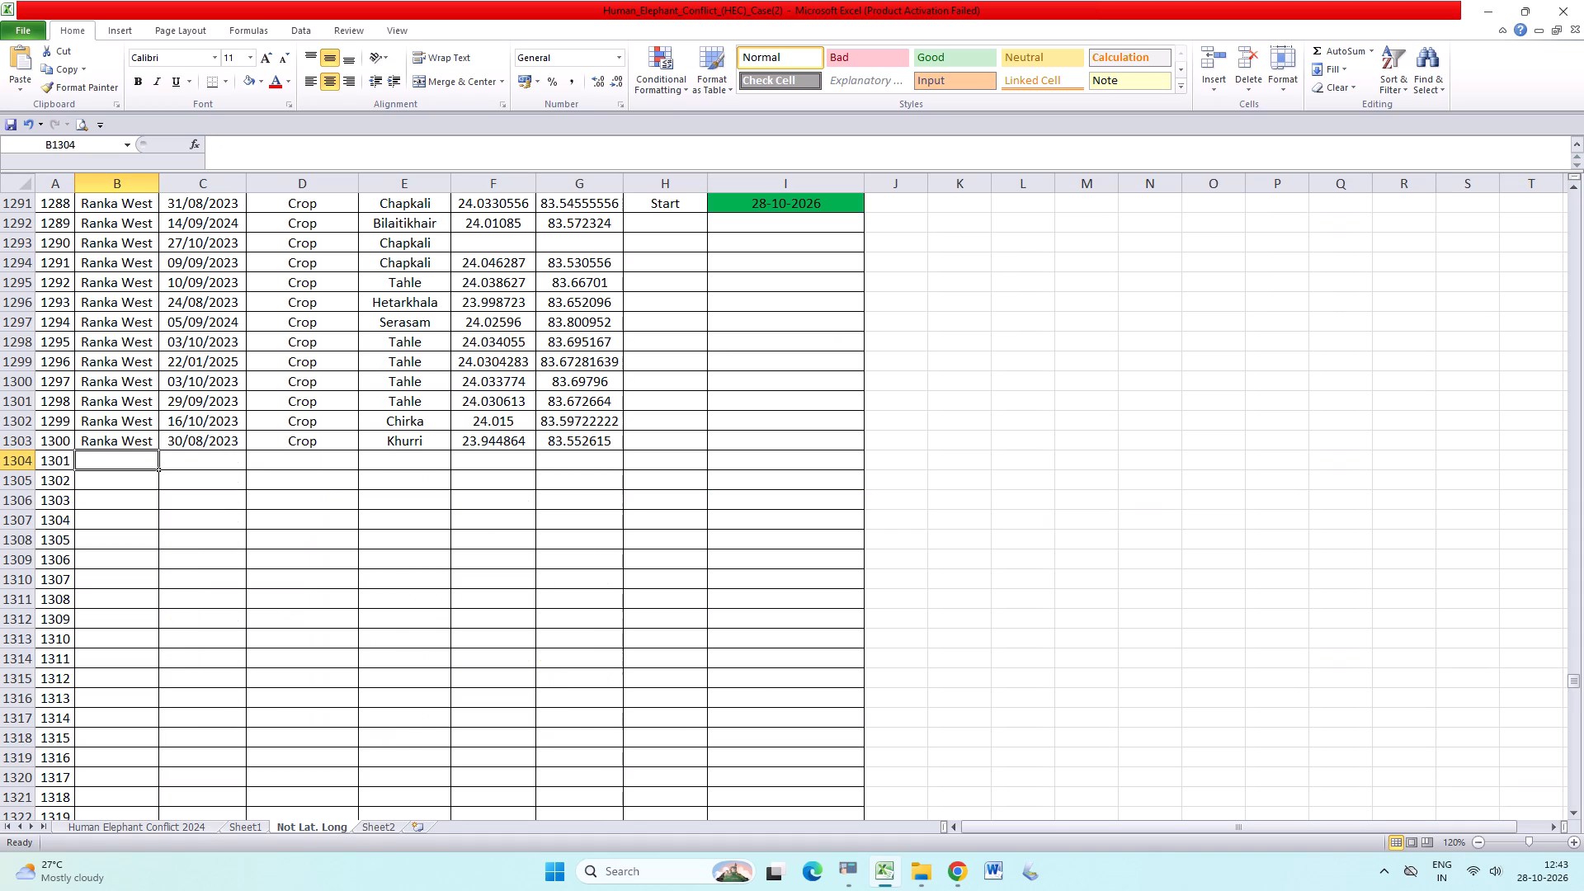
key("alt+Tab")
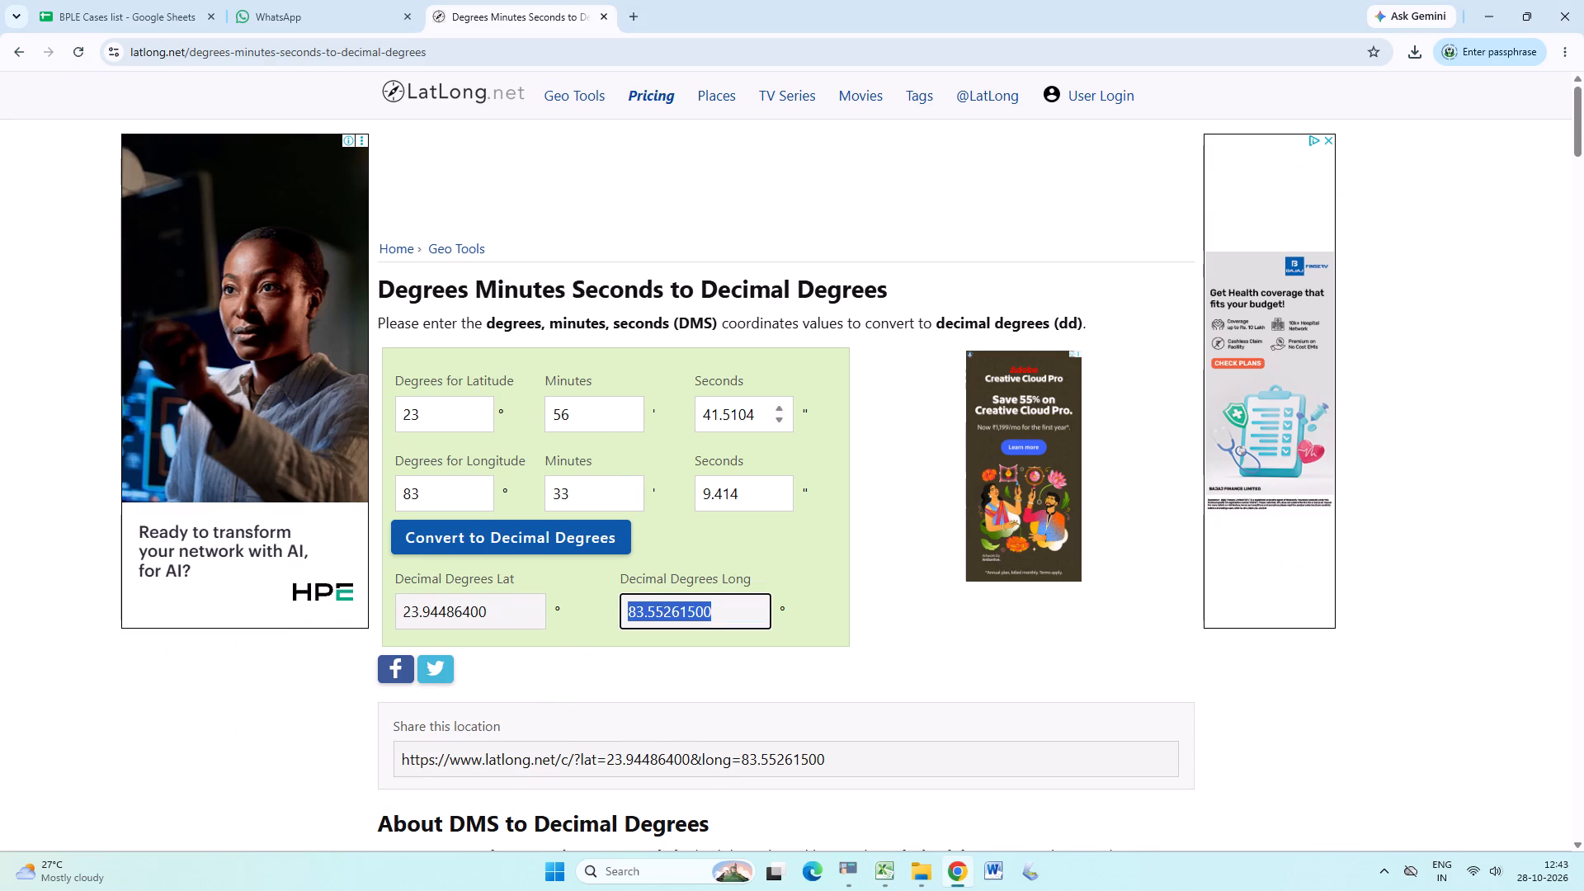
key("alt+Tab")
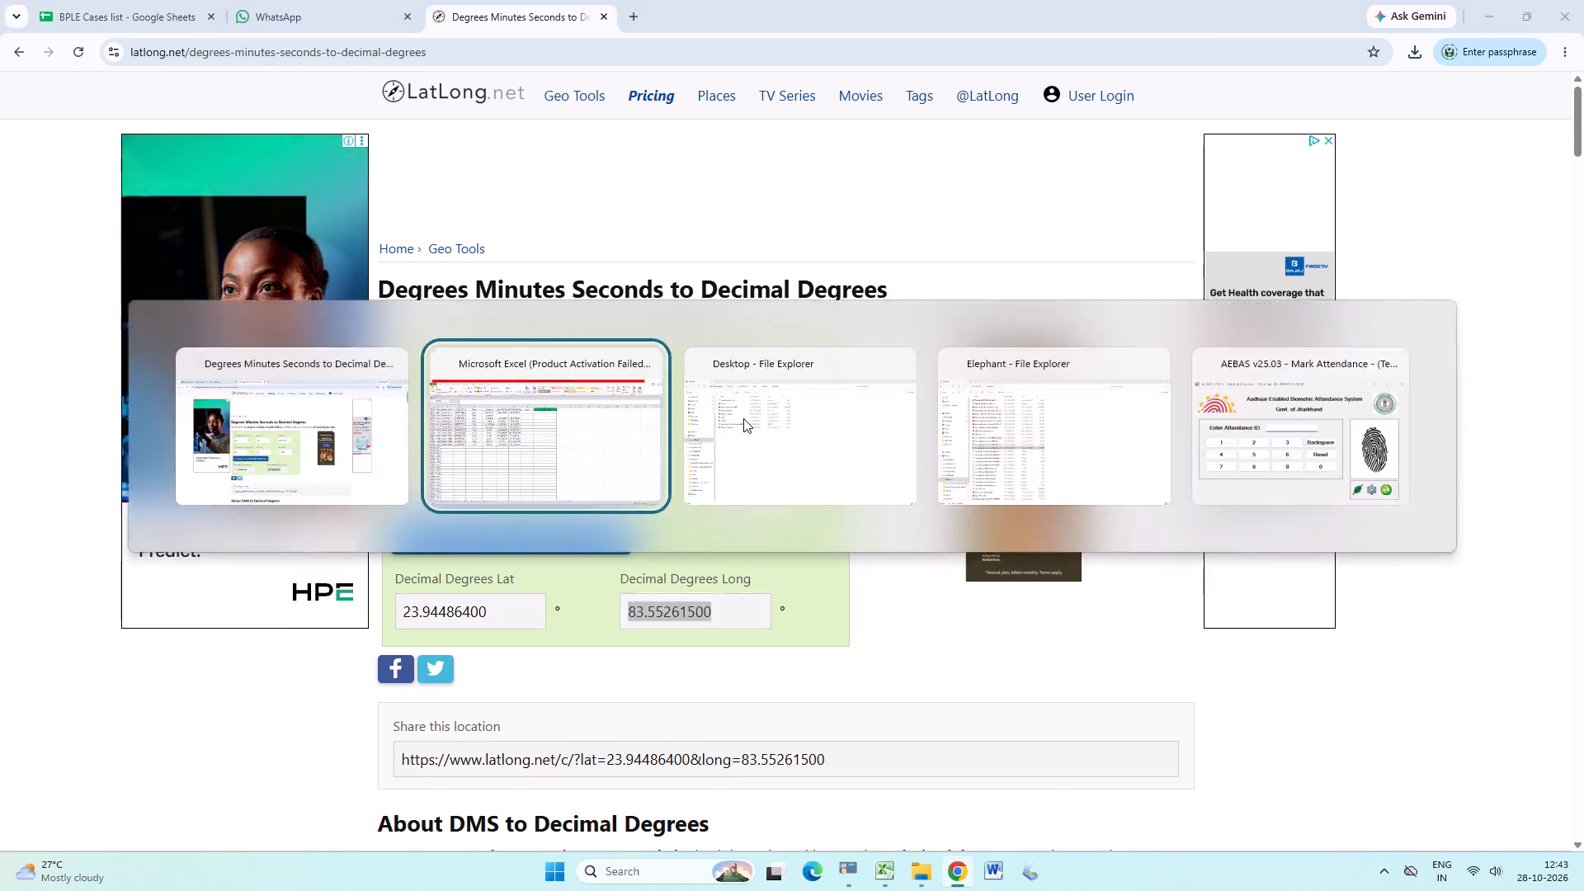
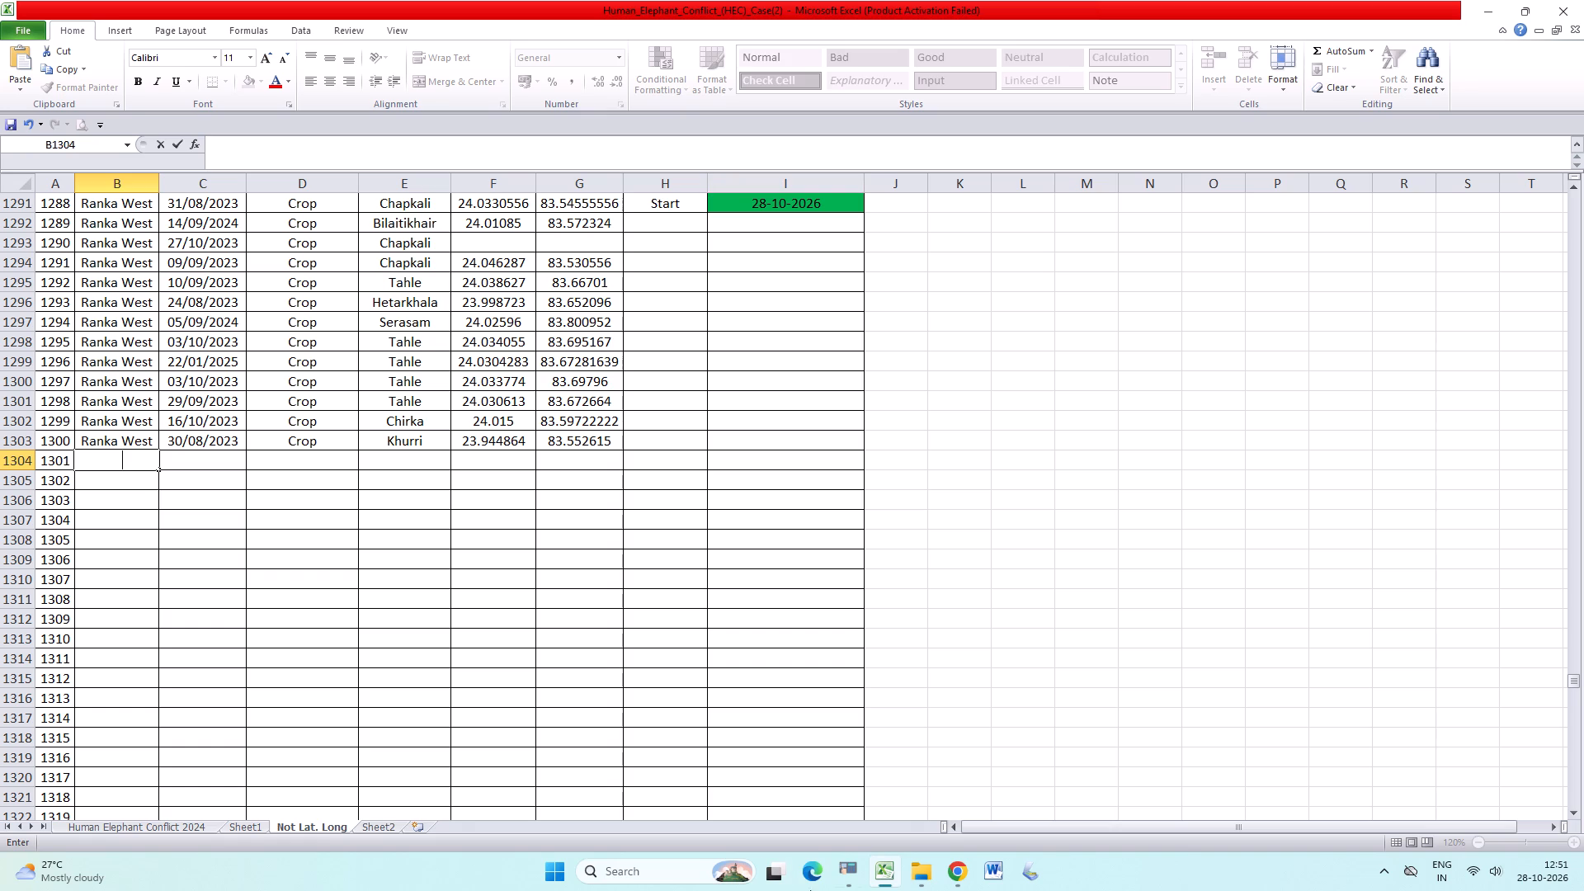
Switch to Chrome, where the LatLong.net degrees-minutes-seconds to decimal degrees converter is open.
left_click(961, 882)
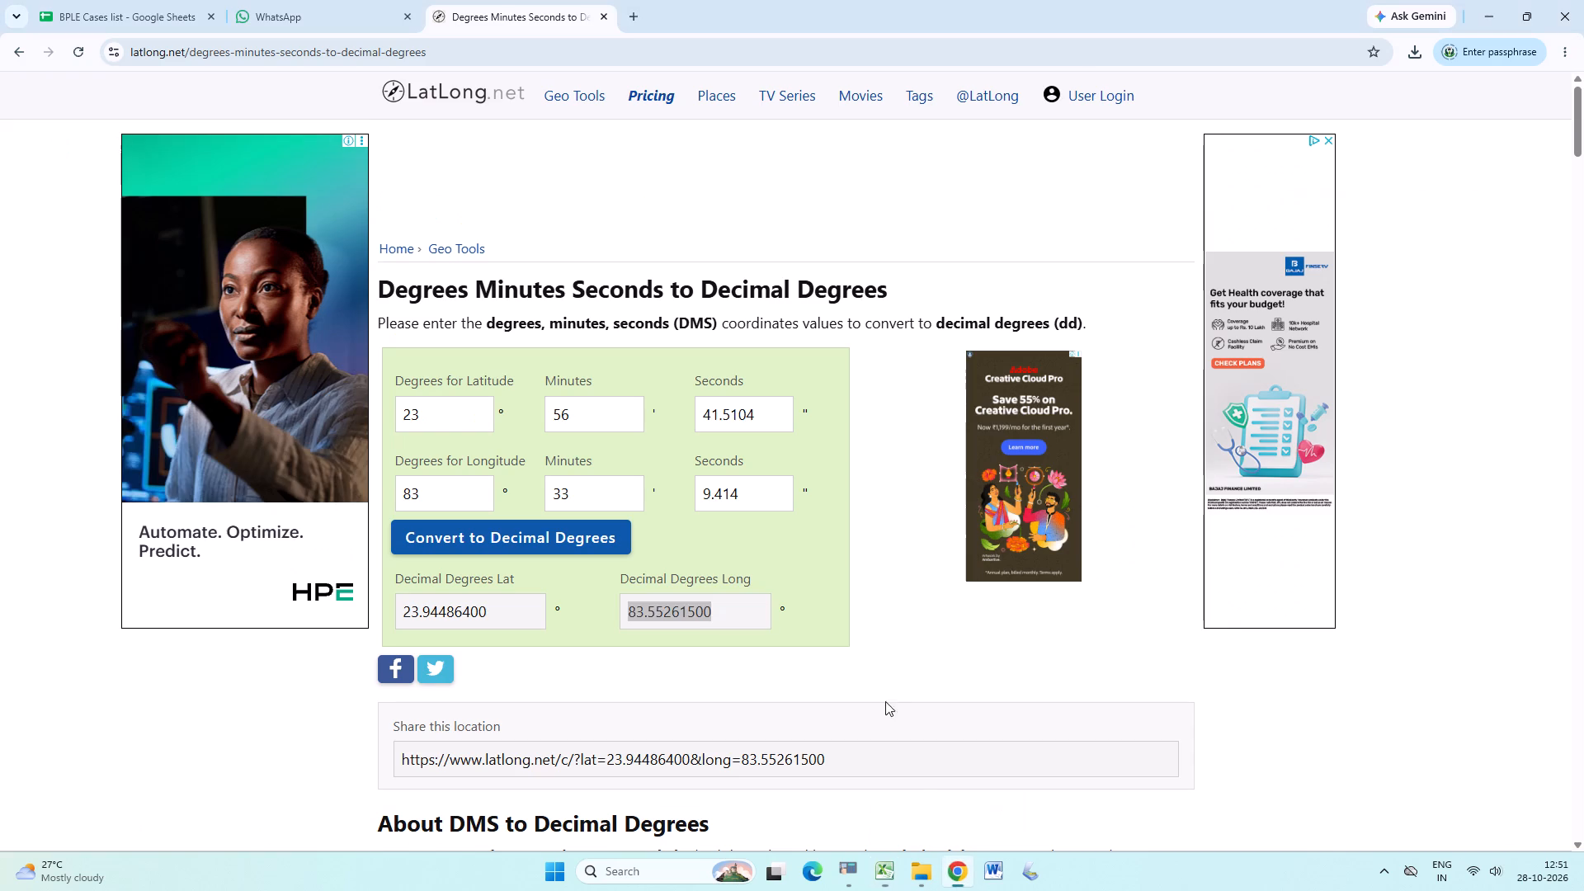